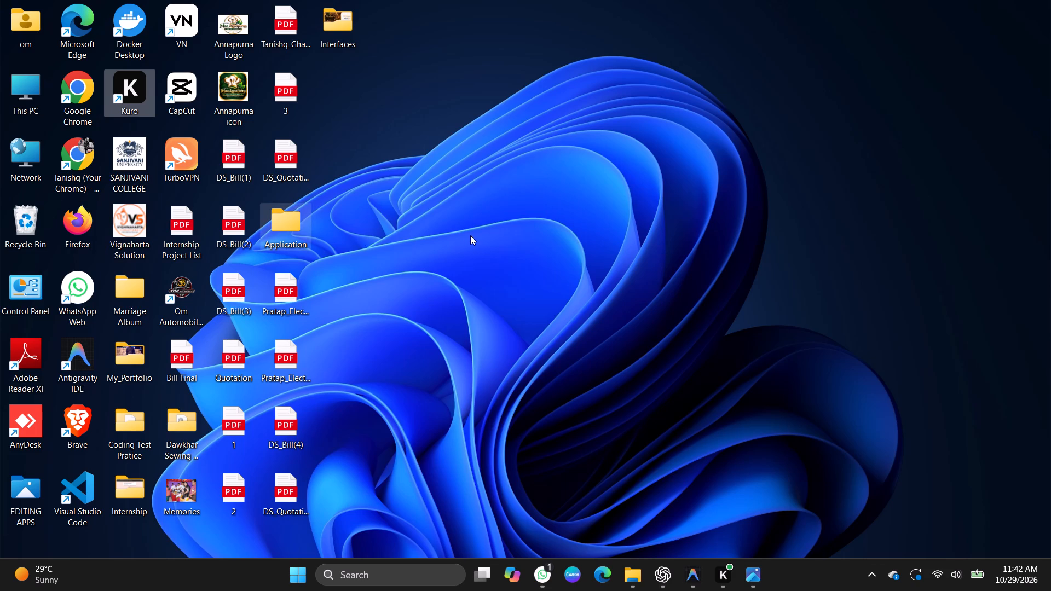
Open Word and create a new blank document in a maximized window.
{"action": "left_click", "coordinate": [383, 566]}
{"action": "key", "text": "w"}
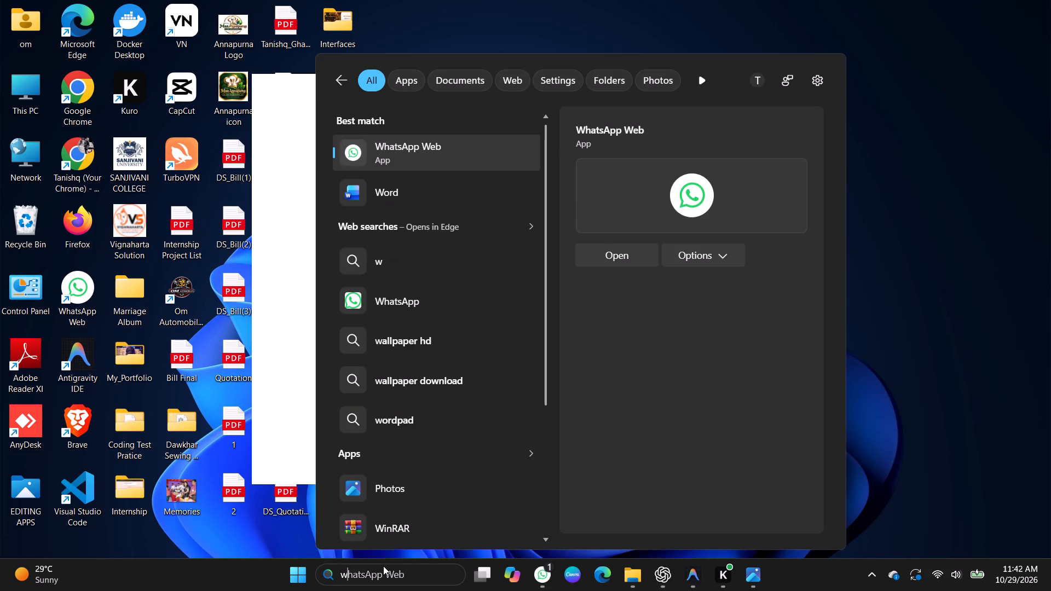
{"action": "left_click", "coordinate": [361, 210]}
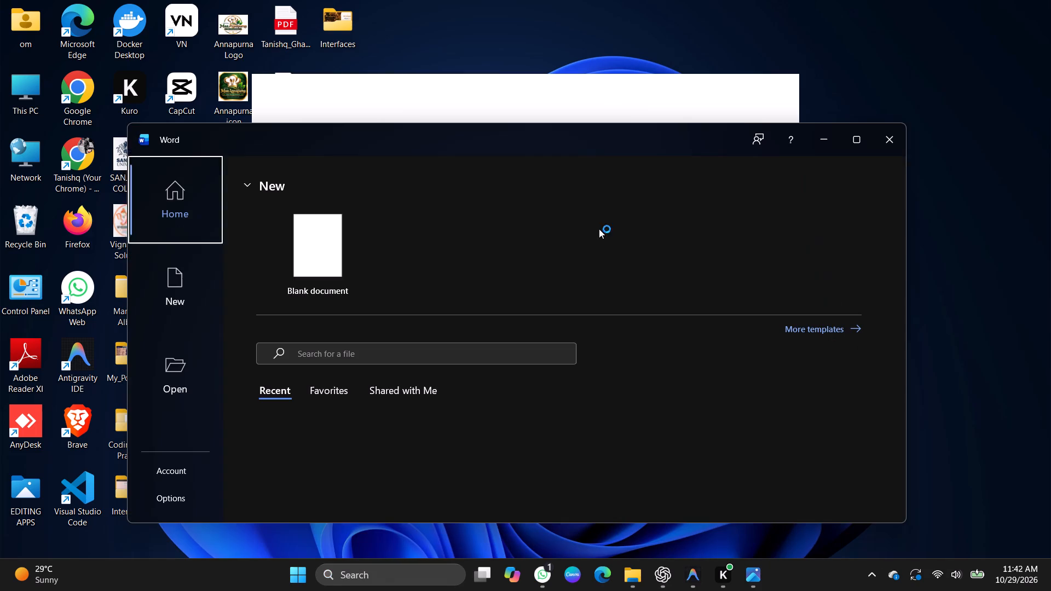
{"action": "left_click", "coordinate": [276, 257]}
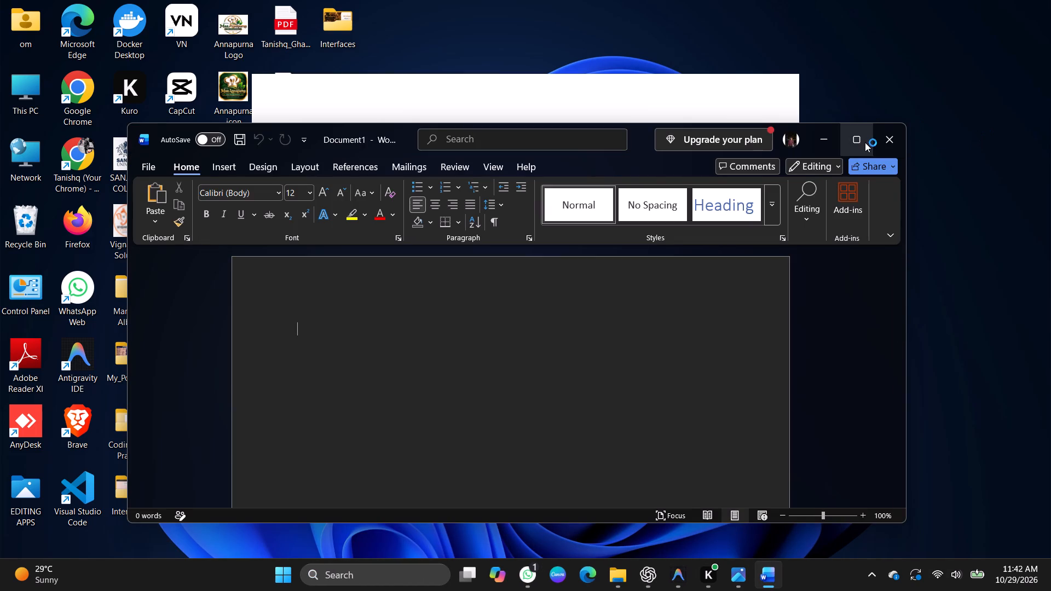
{"action": "left_click", "coordinate": [865, 142]}
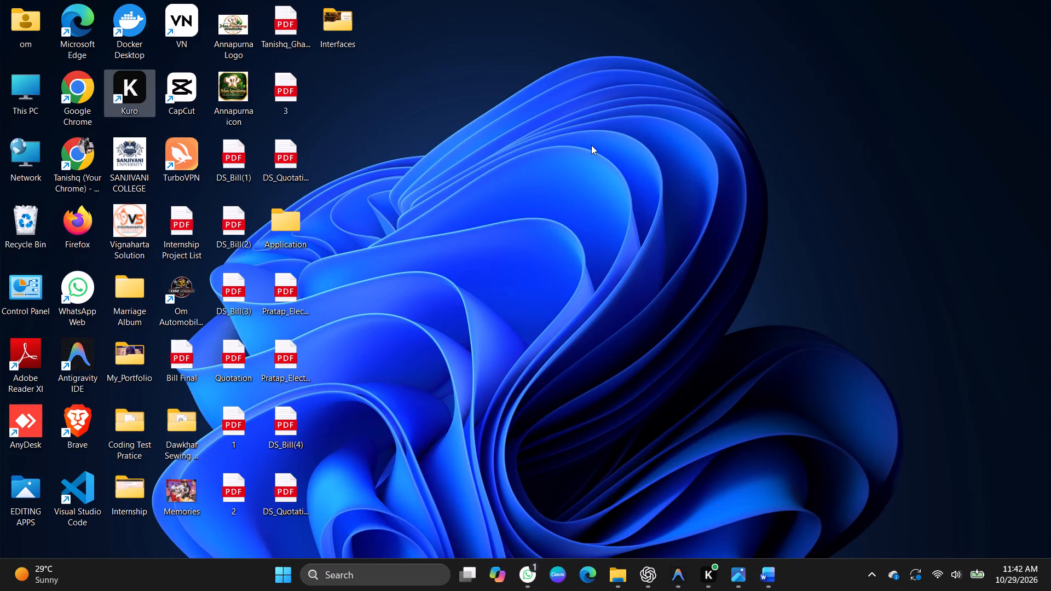
Apply the light blue-bloom Windows theme in the desktop personalization settings and return to the Word document.
{"action": "right_click", "coordinate": [591, 145]}
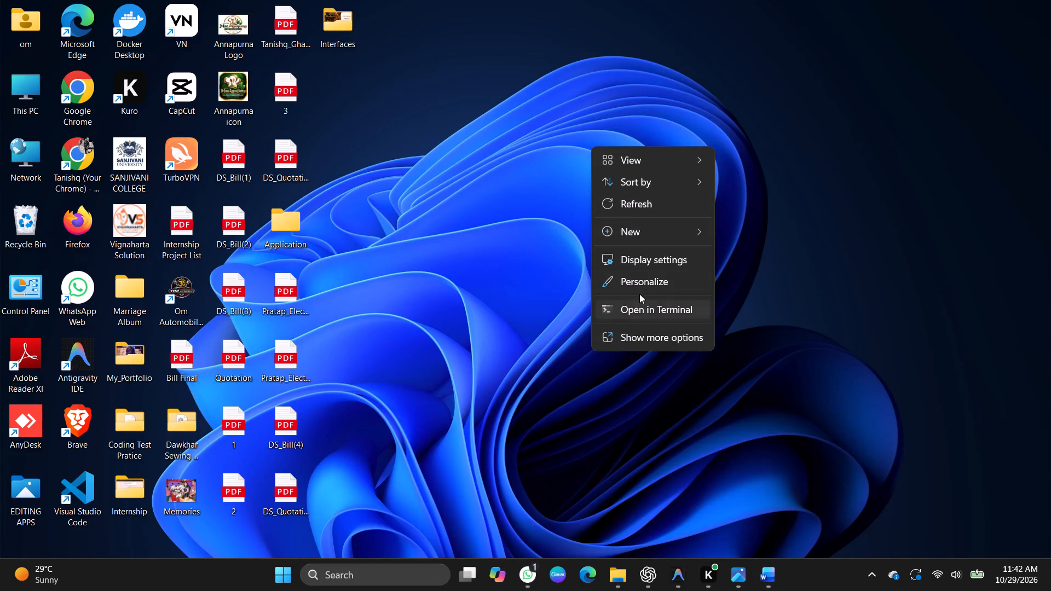
{"action": "left_click", "coordinate": [642, 289]}
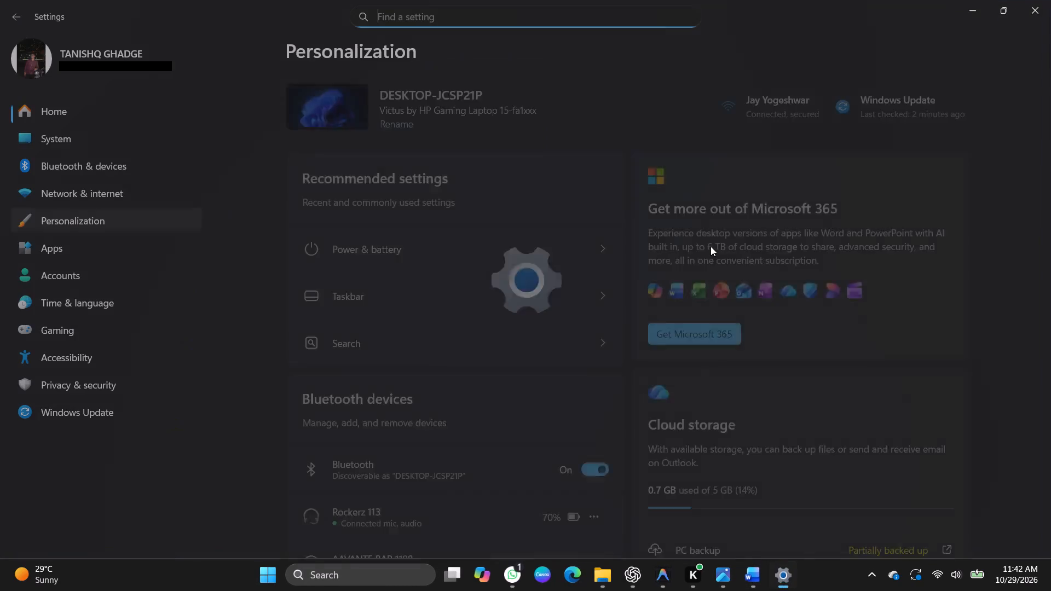
{"action": "left_click", "coordinate": [648, 103]}
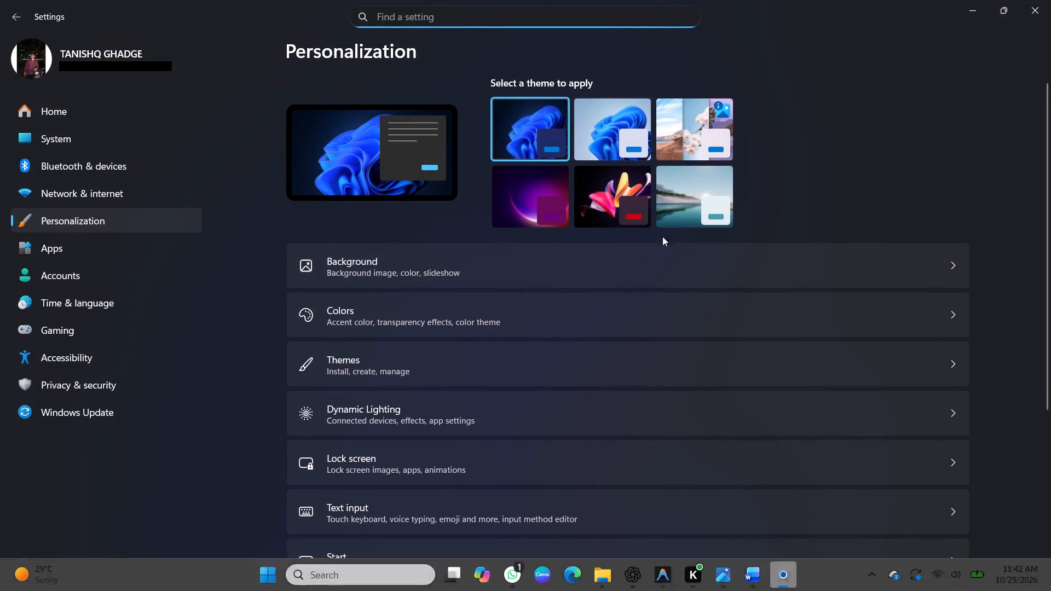
{"action": "left_click", "coordinate": [745, 570]}
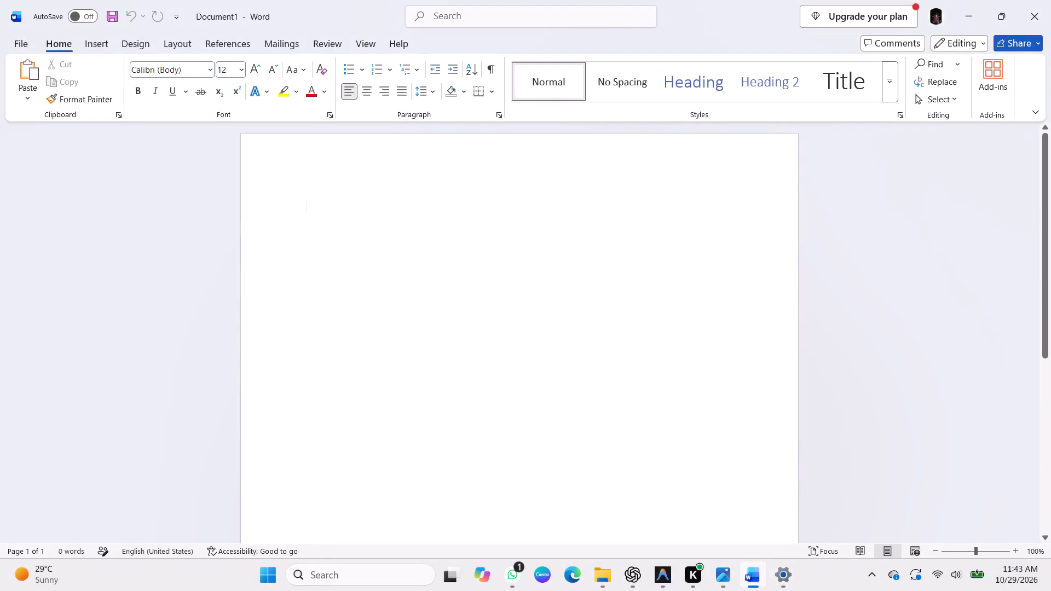
Enter the title line "JAVA PBL Batch-1" at the top of the document, with JAVA in capitals.
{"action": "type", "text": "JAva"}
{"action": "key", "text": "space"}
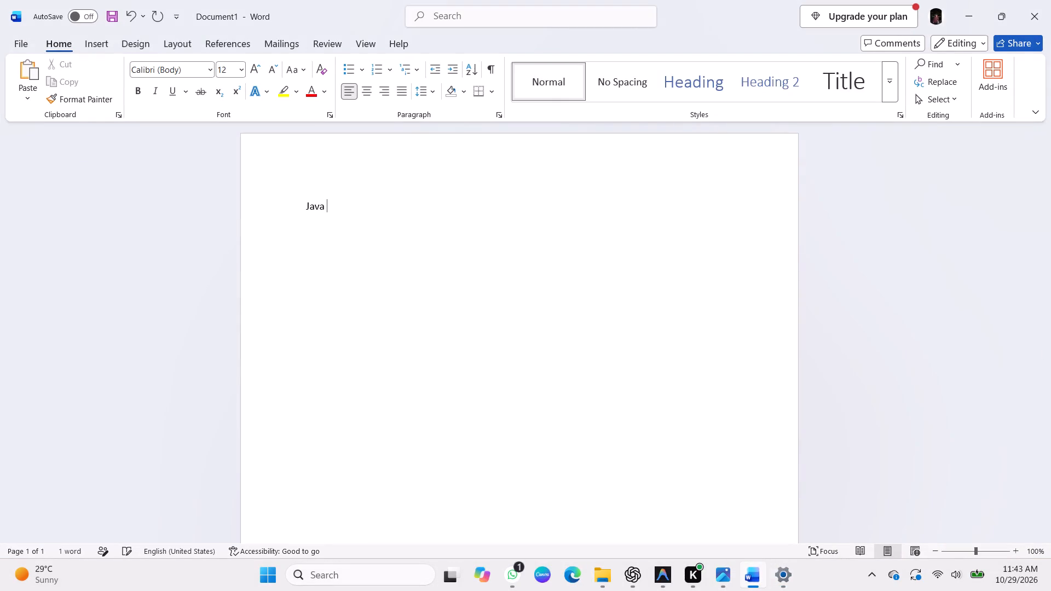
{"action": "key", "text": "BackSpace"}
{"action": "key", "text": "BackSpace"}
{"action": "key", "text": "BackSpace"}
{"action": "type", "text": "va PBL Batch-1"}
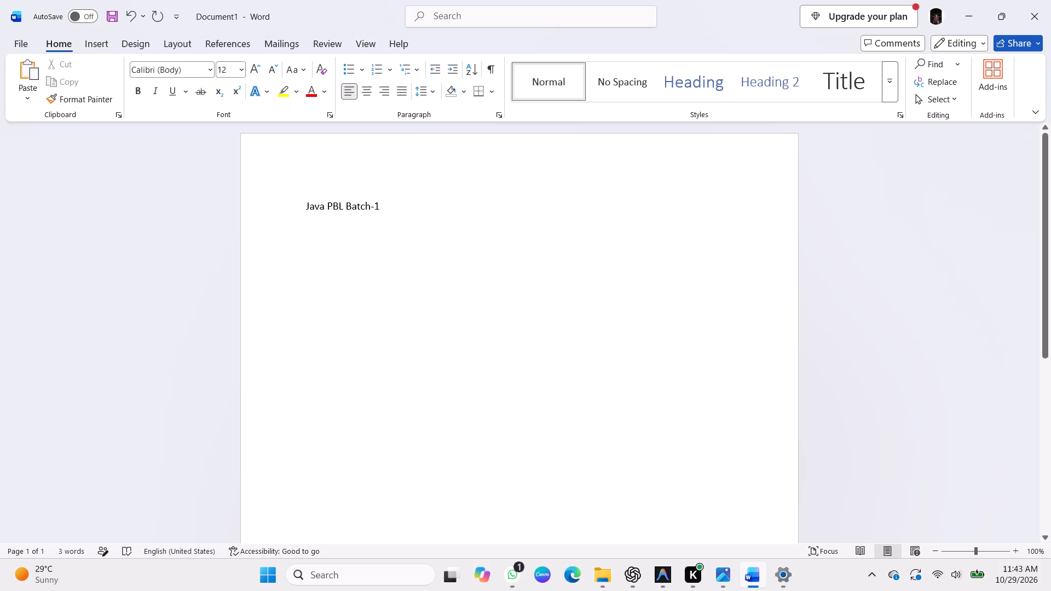
{"action": "left_click_drag", "start_coordinate": [326, 201], "coordinate": [317, 201]}
{"action": "left_click_drag", "start_coordinate": [317, 201], "coordinate": [309, 203]}
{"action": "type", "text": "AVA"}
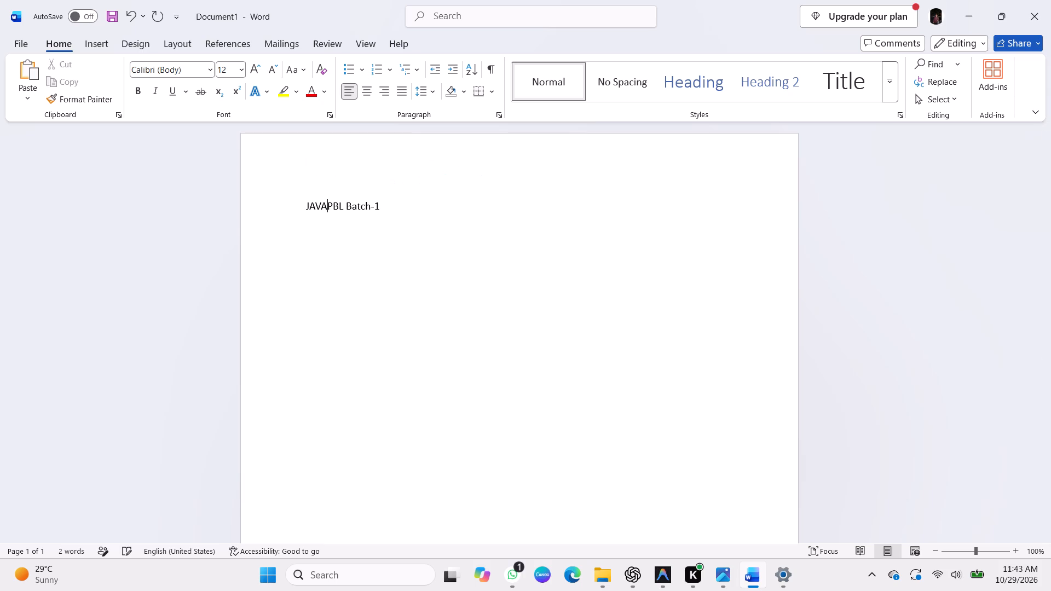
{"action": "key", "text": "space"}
{"action": "left_click", "coordinate": [421, 215]}
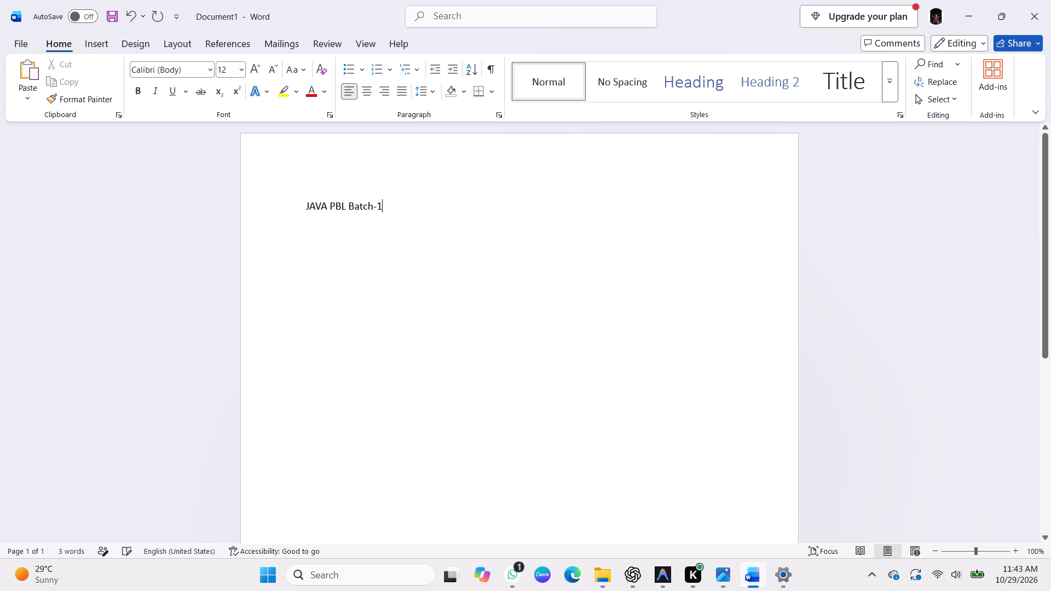
Add a line below the title reading "Name:" followed by the student's full name.
{"action": "key", "text": "Return"}
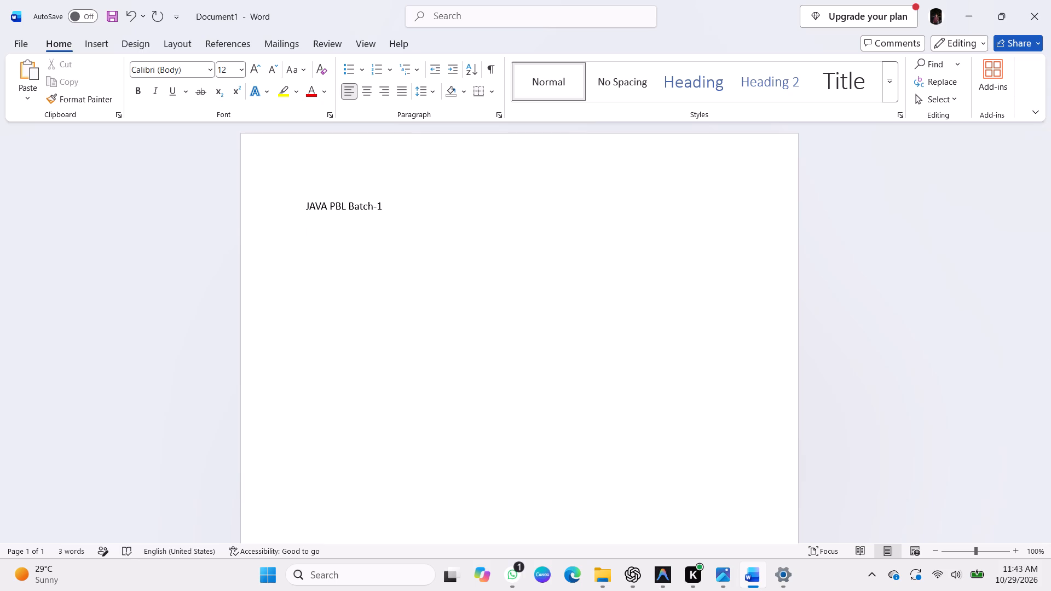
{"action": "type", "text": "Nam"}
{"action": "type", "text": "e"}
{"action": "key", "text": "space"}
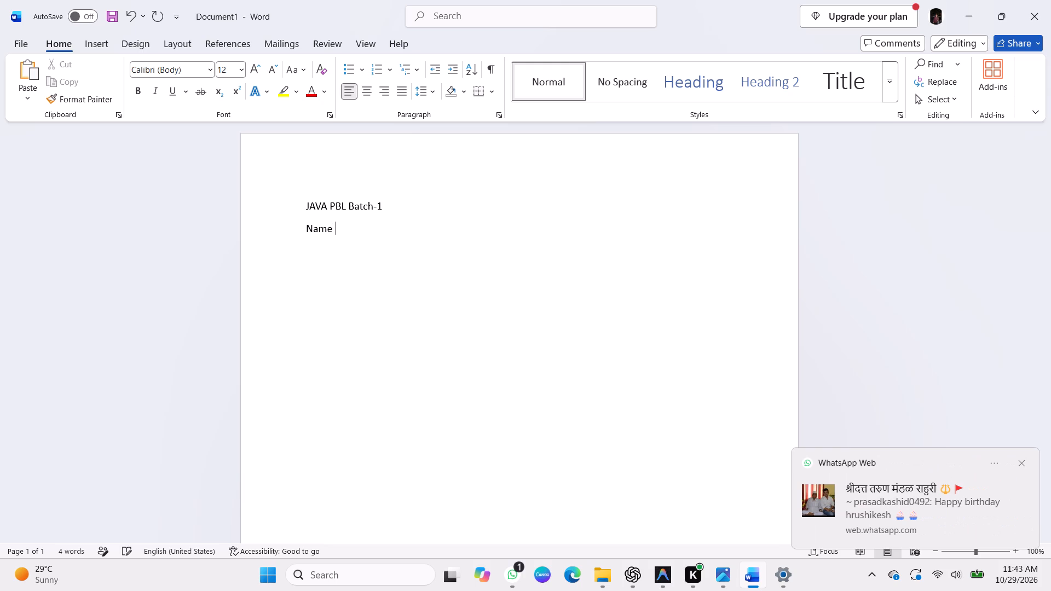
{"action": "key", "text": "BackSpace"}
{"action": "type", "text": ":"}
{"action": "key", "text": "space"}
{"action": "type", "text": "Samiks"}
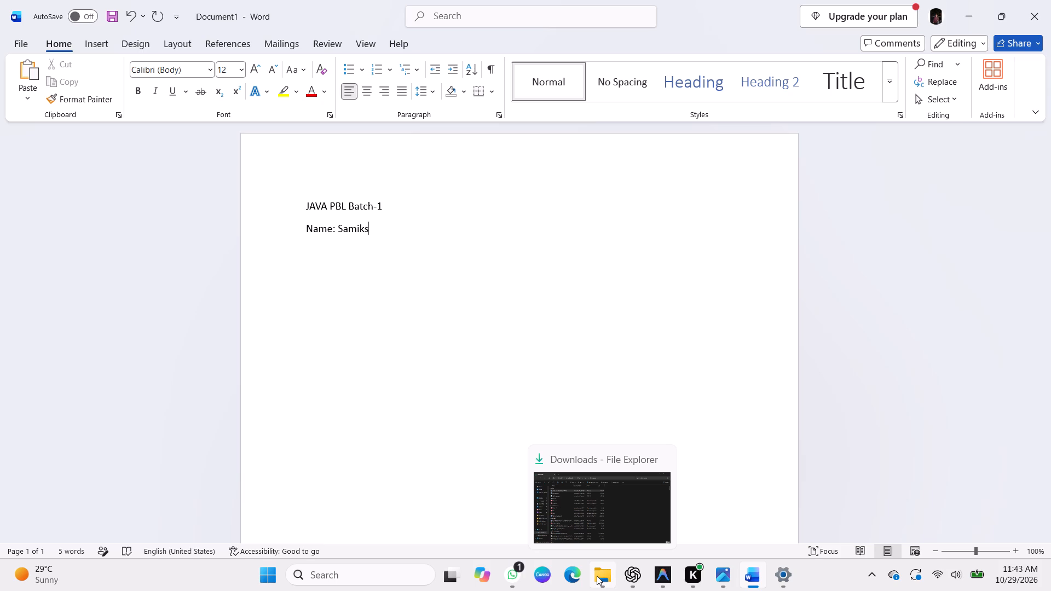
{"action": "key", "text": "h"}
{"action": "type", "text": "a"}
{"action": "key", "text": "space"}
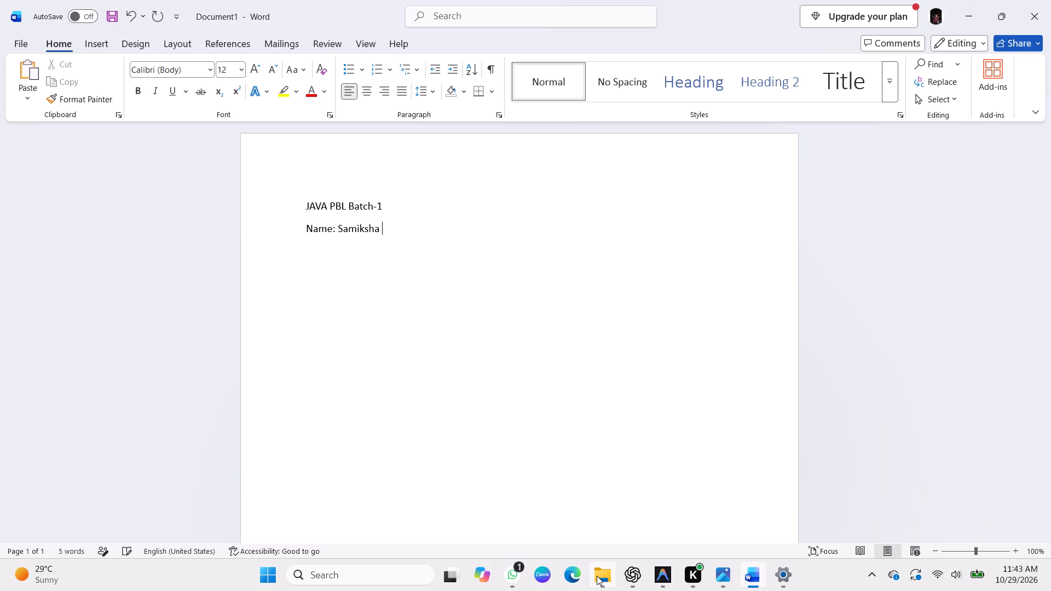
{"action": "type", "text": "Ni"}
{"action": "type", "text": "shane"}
Add a line below the name reading "PRN:" followed by the student's registration number.
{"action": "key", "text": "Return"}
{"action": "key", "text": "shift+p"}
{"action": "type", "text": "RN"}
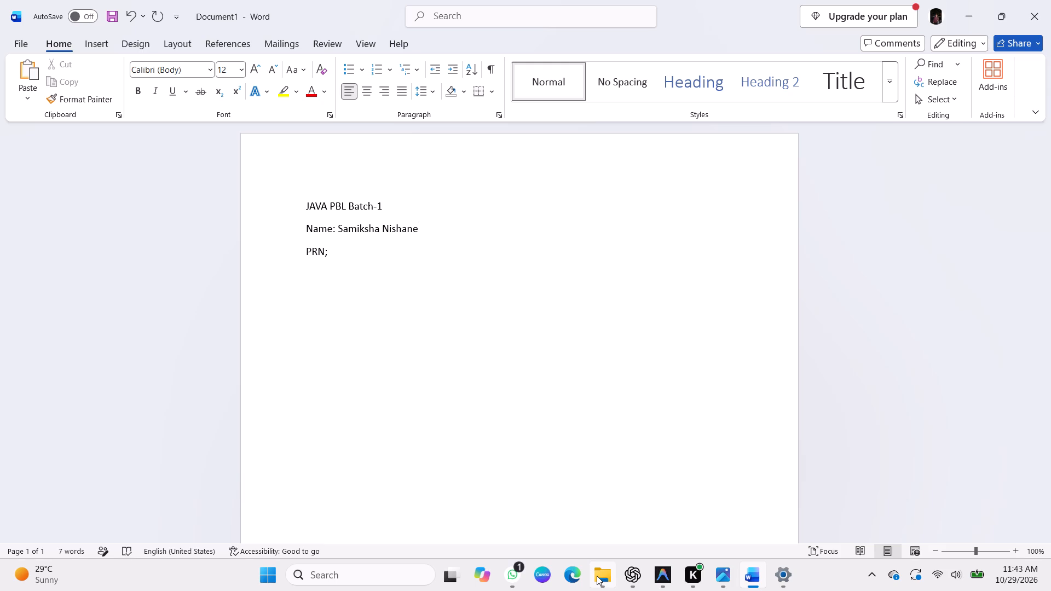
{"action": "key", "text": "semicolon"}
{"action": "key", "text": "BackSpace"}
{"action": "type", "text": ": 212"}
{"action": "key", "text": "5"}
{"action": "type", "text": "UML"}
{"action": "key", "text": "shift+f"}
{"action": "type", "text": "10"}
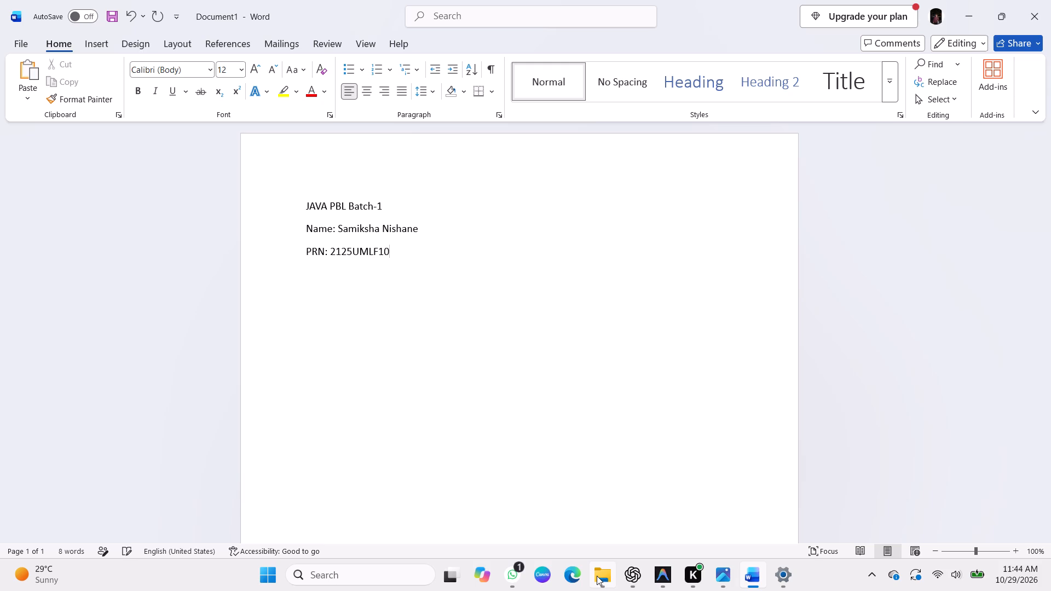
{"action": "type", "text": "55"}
Add the line "Department: S.Y. AIML" below the PRN line.
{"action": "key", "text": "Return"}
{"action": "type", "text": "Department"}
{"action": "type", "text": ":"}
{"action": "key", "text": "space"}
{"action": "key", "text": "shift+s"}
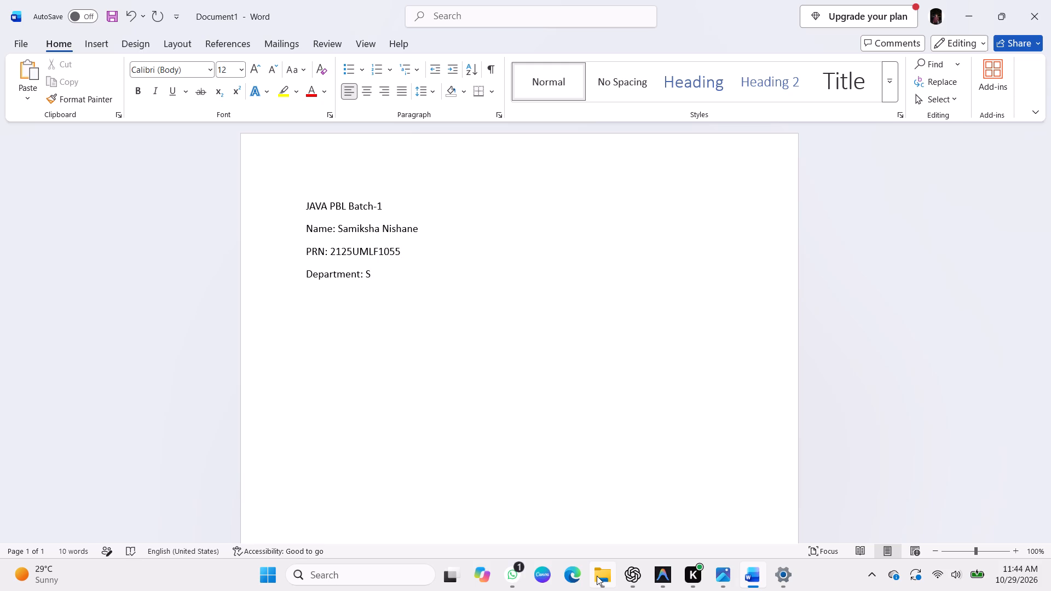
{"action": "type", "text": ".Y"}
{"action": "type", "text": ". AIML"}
Leave a blank line below the Department line and start a new line with the question number "Q.1.".
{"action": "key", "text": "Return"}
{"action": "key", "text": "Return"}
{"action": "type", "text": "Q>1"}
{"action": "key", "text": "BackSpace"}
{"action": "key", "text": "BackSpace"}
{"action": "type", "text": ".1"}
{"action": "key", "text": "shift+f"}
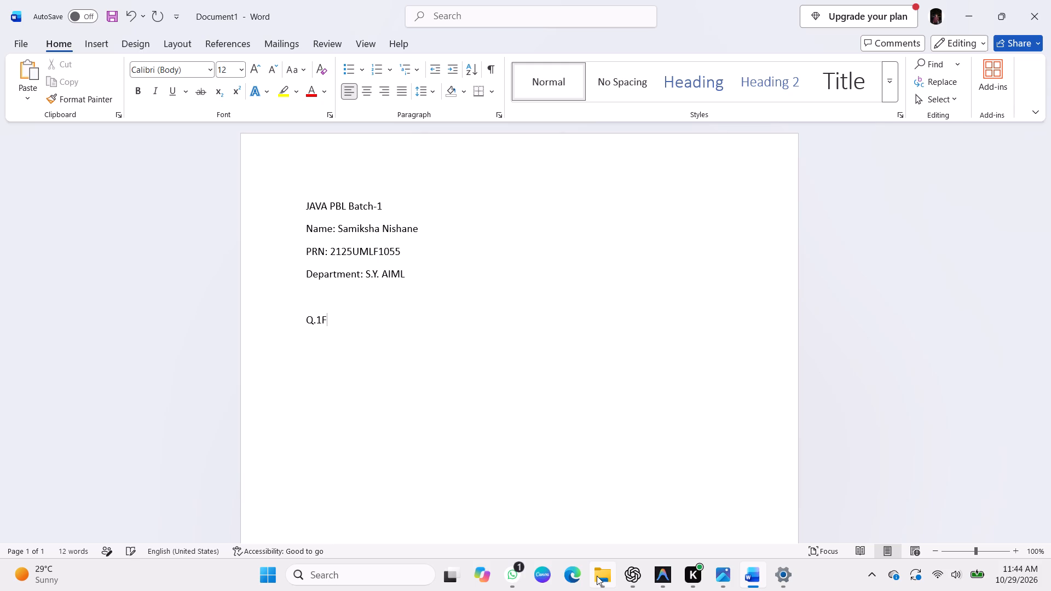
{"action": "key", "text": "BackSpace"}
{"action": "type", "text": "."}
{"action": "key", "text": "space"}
Complete the first question's heading with the title "Fibonacci Series Generator" and start a new line below it.
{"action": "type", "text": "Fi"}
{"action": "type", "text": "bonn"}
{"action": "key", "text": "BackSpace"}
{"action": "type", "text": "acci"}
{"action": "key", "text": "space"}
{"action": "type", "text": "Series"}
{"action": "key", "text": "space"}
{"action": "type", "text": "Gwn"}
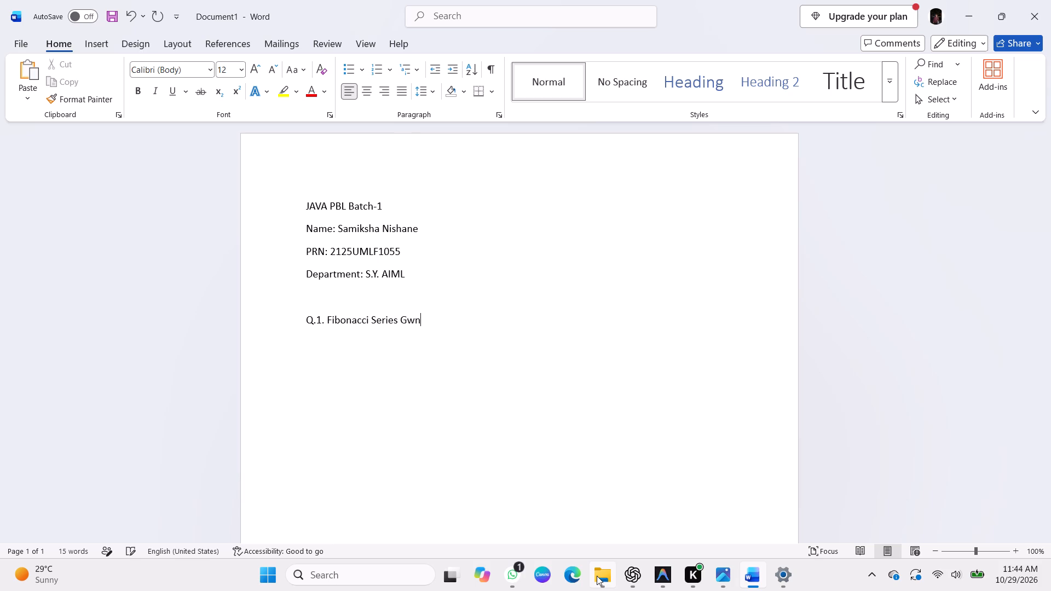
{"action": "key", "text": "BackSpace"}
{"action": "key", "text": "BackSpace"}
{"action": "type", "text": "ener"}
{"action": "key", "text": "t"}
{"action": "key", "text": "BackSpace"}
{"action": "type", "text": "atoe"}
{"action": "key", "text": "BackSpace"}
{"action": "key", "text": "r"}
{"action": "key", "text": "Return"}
Insert the pictures Q1_Input.jpg and Q1_Output.jpg from the Downloads folder below the Q.1 heading.
{"action": "left_click", "coordinate": [99, 41]}
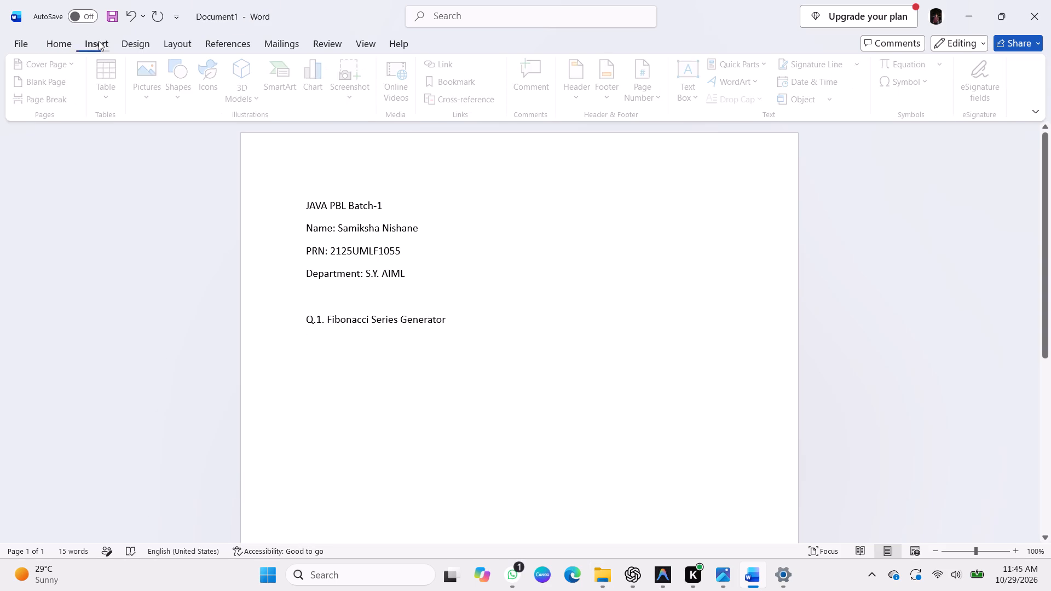
{"action": "left_click", "coordinate": [149, 77]}
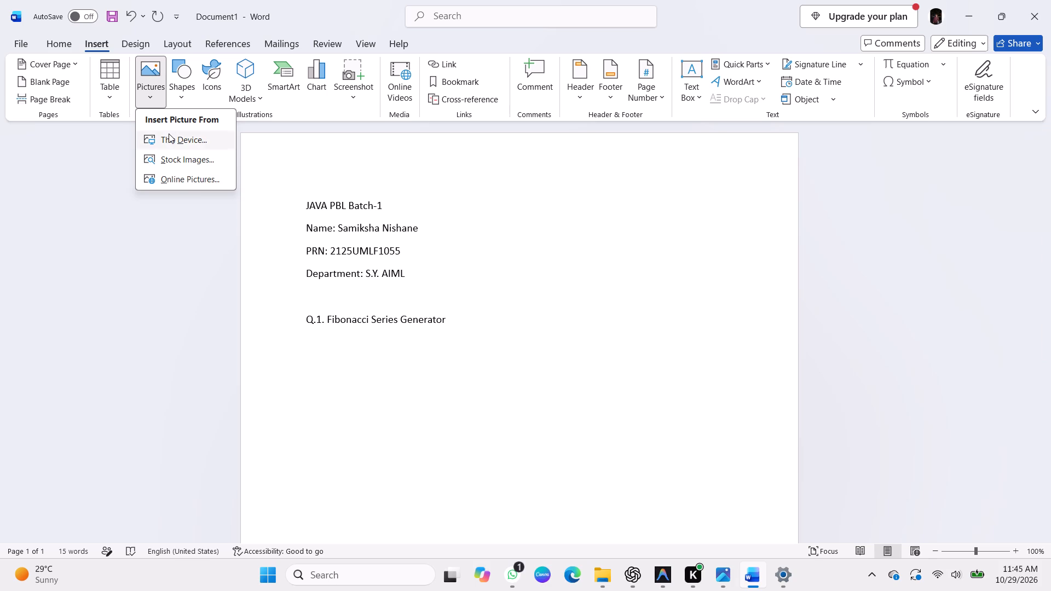
{"action": "left_click", "coordinate": [169, 134]}
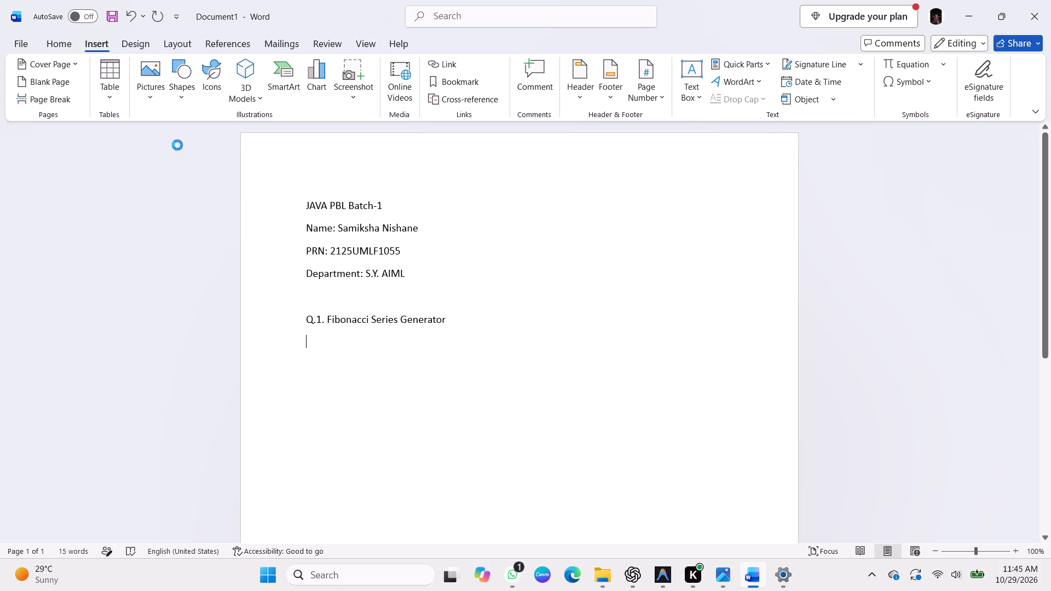
{"action": "left_click_drag", "start_coordinate": [74, 137], "coordinate": [72, 148]}
{"action": "left_click", "coordinate": [68, 158]}
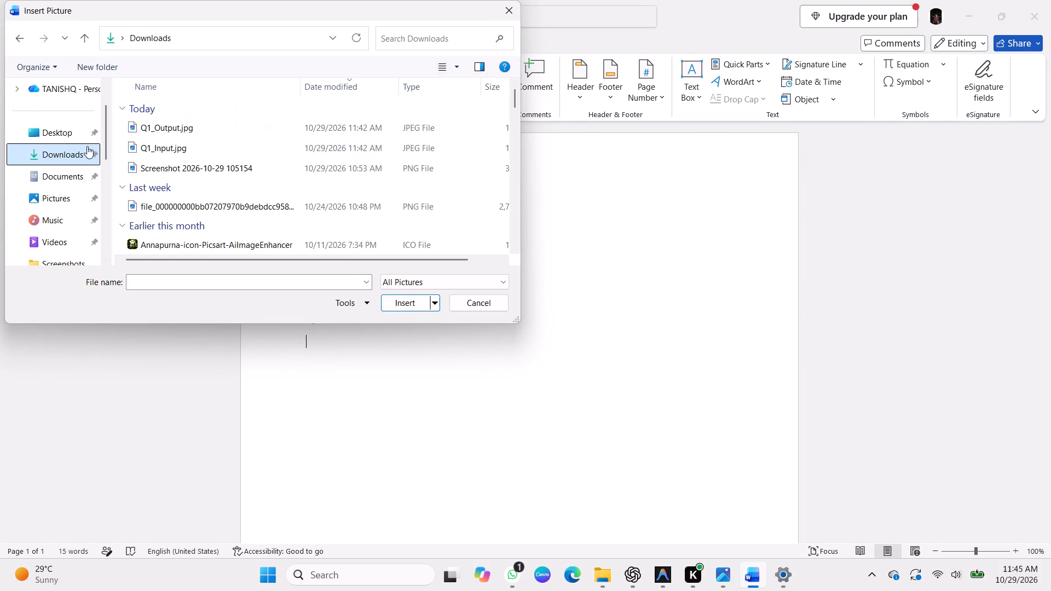
{"action": "left_click", "coordinate": [136, 143]}
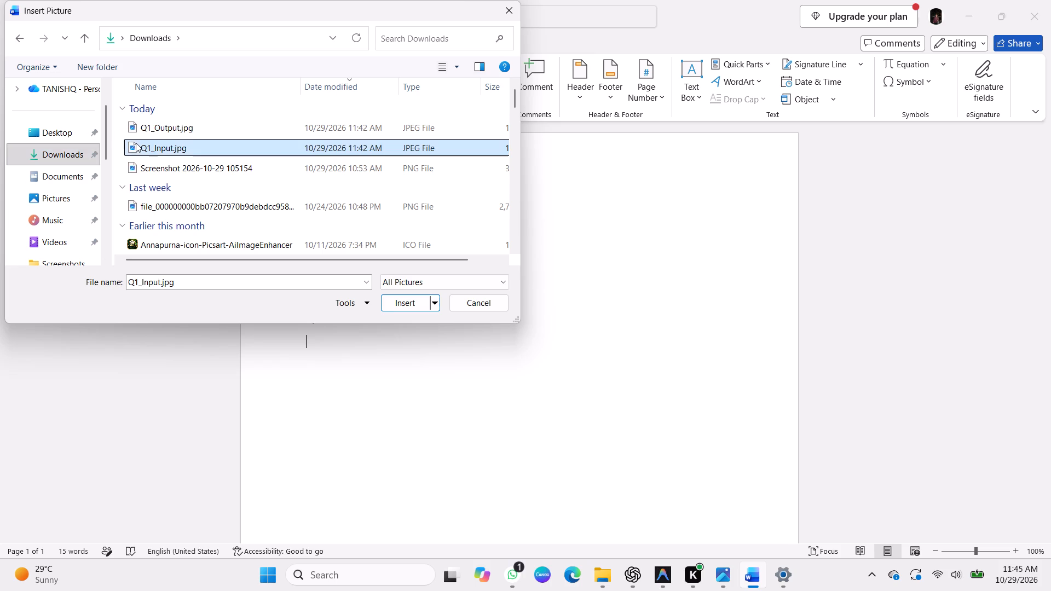
{"action": "left_click_drag", "start_coordinate": [120, 147], "coordinate": [155, 126]}
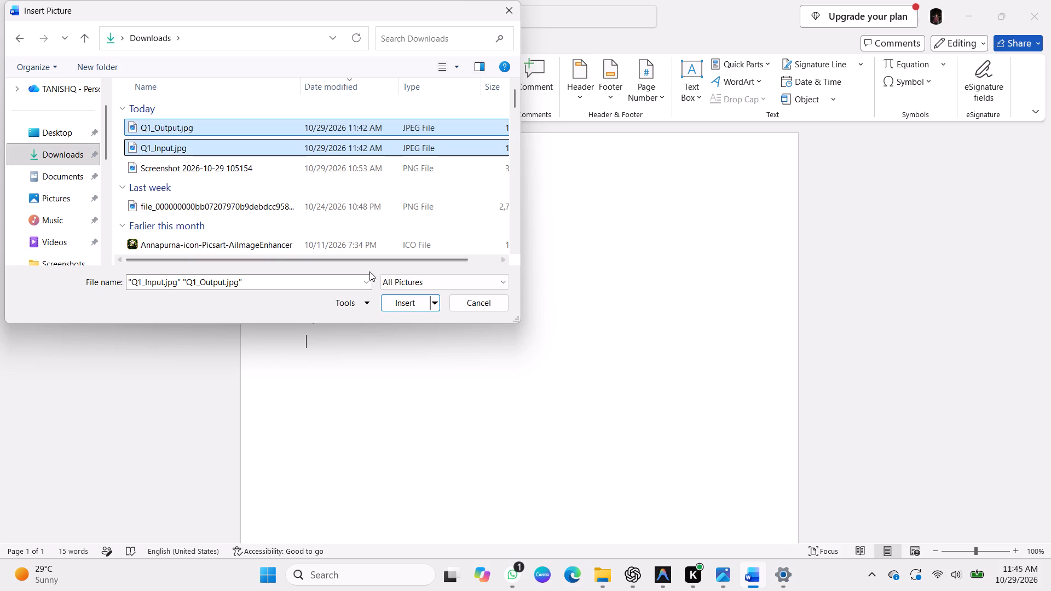
{"action": "left_click", "coordinate": [402, 300]}
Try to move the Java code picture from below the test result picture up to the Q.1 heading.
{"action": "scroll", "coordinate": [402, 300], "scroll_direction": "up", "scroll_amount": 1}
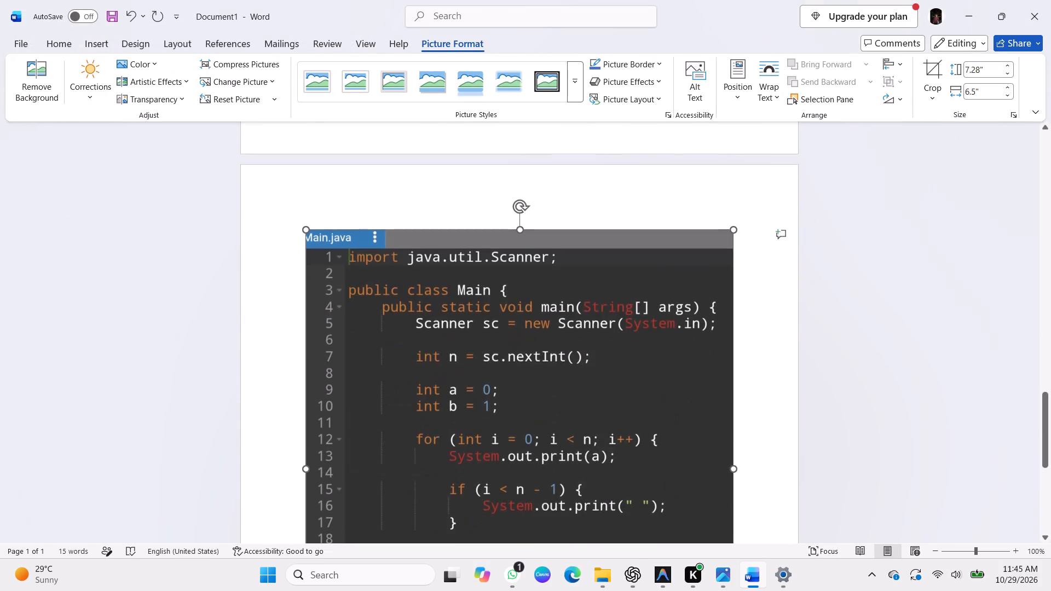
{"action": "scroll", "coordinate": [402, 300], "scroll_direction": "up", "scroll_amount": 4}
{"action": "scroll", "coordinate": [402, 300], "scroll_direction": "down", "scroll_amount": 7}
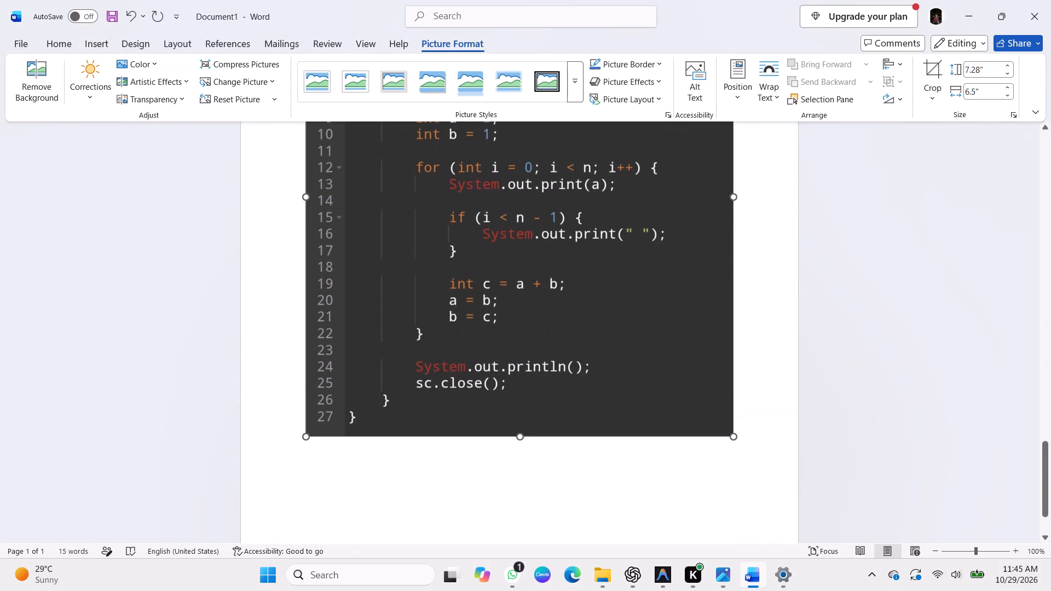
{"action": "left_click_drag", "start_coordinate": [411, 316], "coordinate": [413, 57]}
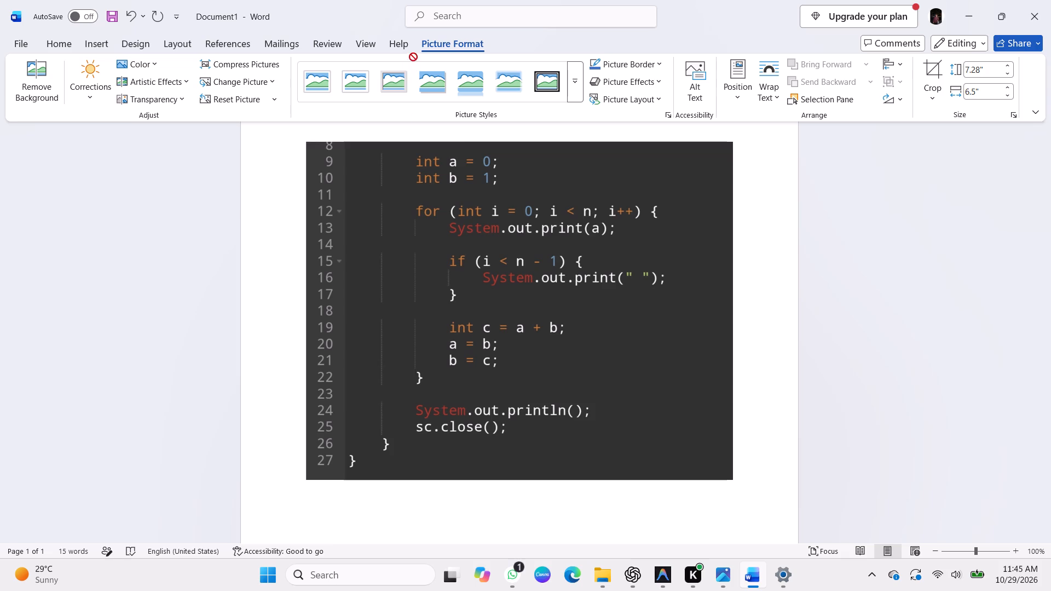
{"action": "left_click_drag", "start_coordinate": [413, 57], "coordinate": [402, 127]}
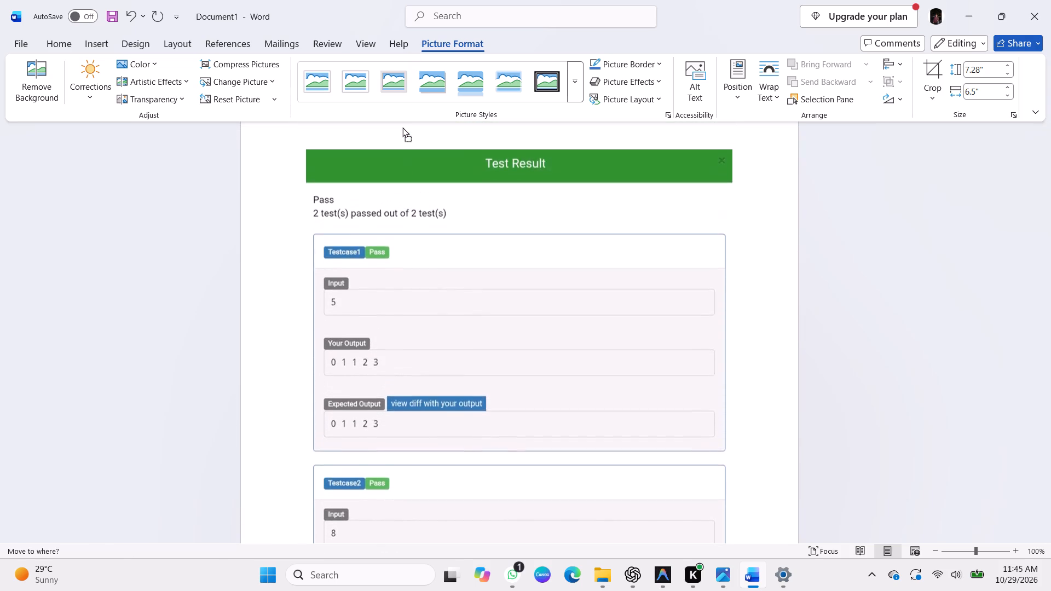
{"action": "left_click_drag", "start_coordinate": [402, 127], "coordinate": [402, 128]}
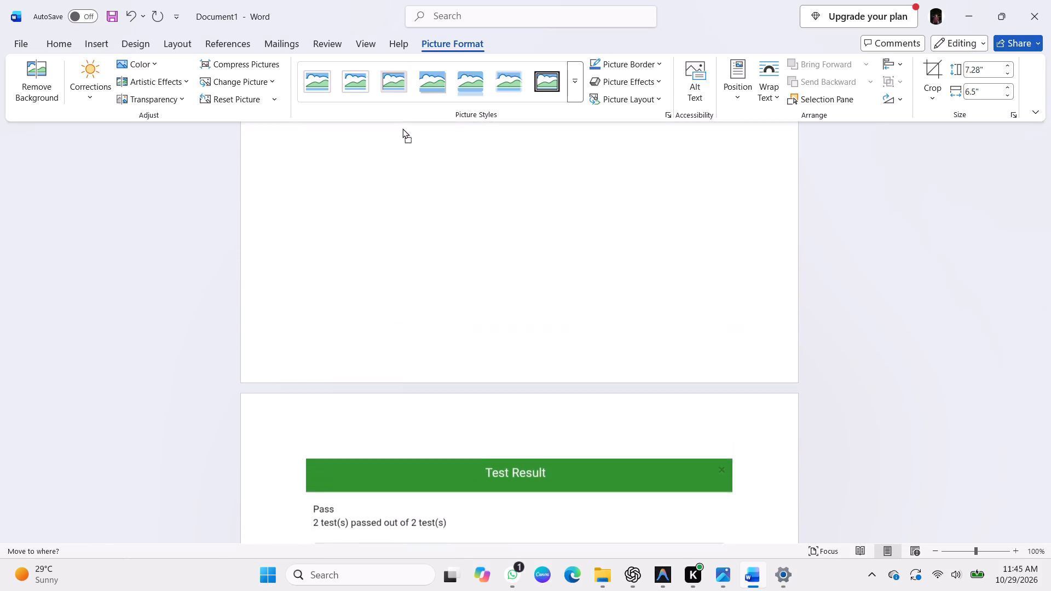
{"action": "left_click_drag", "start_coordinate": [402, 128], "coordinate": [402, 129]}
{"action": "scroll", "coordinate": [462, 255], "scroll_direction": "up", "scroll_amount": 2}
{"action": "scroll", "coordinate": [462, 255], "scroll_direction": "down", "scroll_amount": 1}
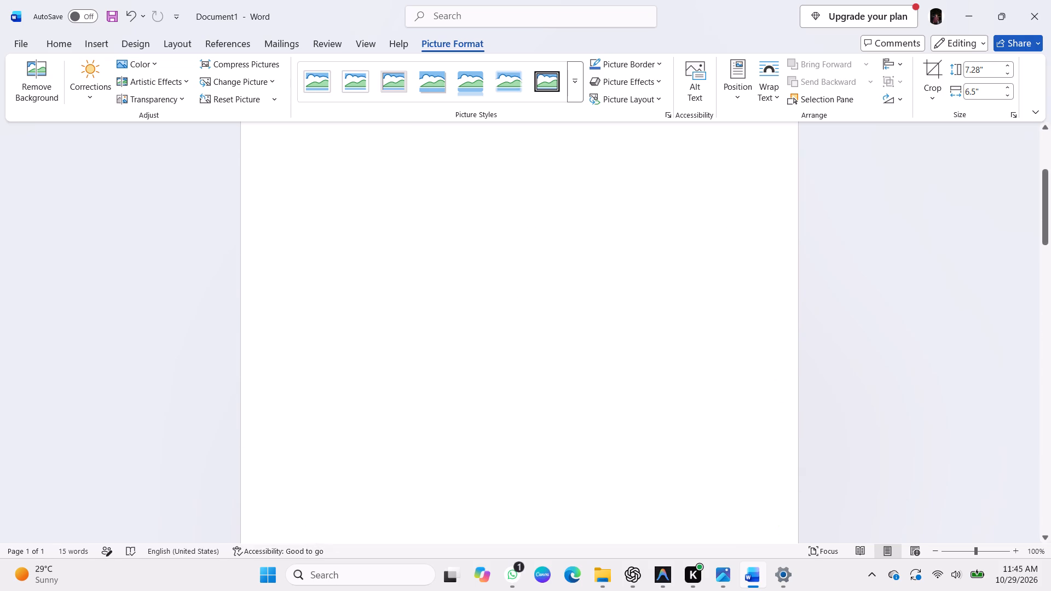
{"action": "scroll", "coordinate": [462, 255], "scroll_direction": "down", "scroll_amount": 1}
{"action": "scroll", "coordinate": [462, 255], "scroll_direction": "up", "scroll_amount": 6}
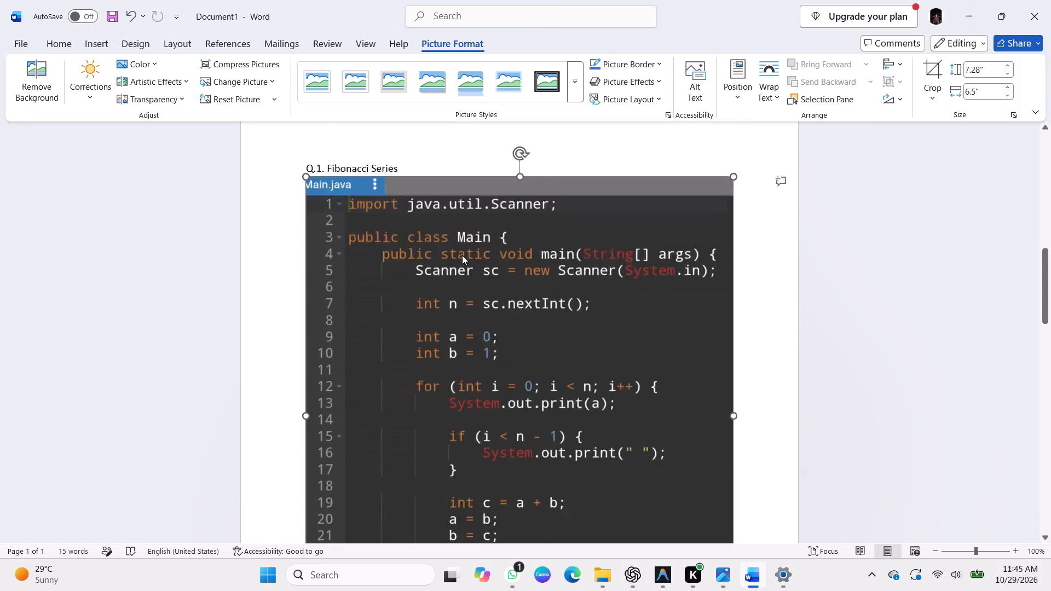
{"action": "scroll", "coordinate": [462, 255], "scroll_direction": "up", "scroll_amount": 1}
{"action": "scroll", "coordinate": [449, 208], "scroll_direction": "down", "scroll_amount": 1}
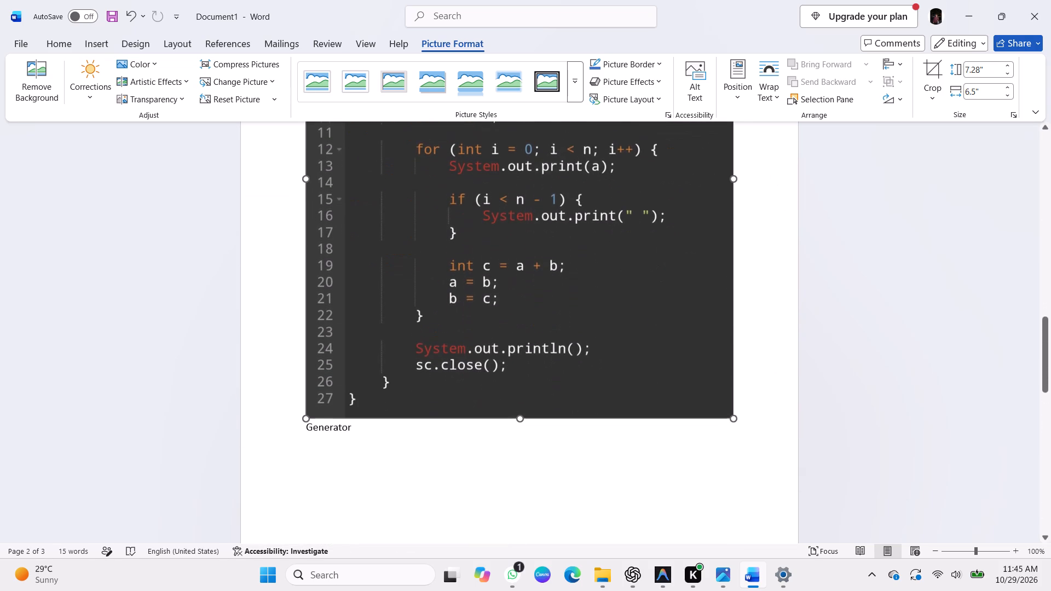
Delete the code picture sitting between "Fibonacci Series" and "Generator" in the Q.1 heading.
{"action": "left_click", "coordinate": [305, 420]}
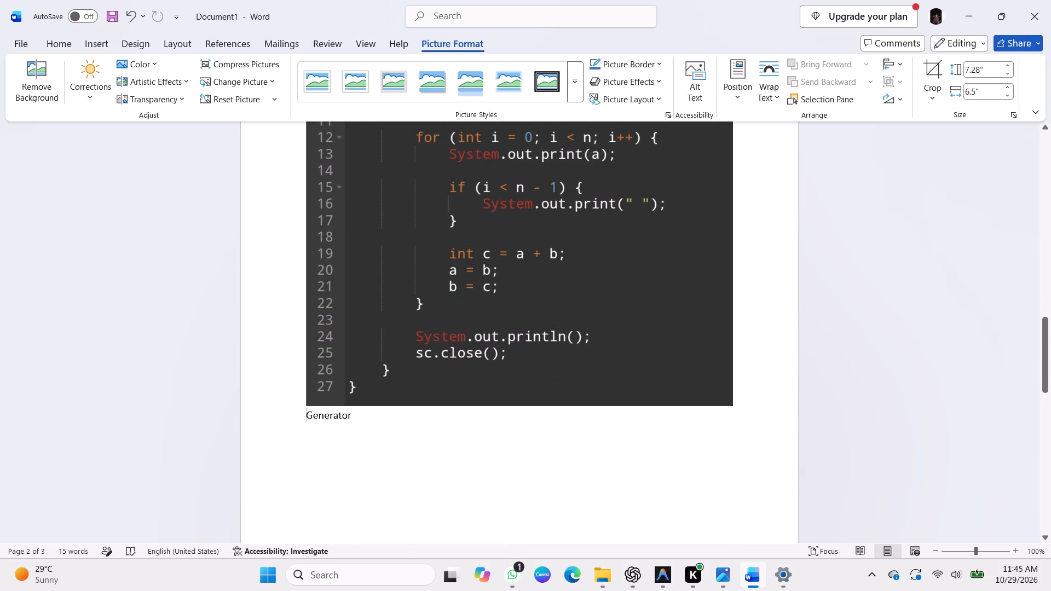
{"action": "key", "text": "BackSpace"}
{"action": "key", "text": "BackSpace"}
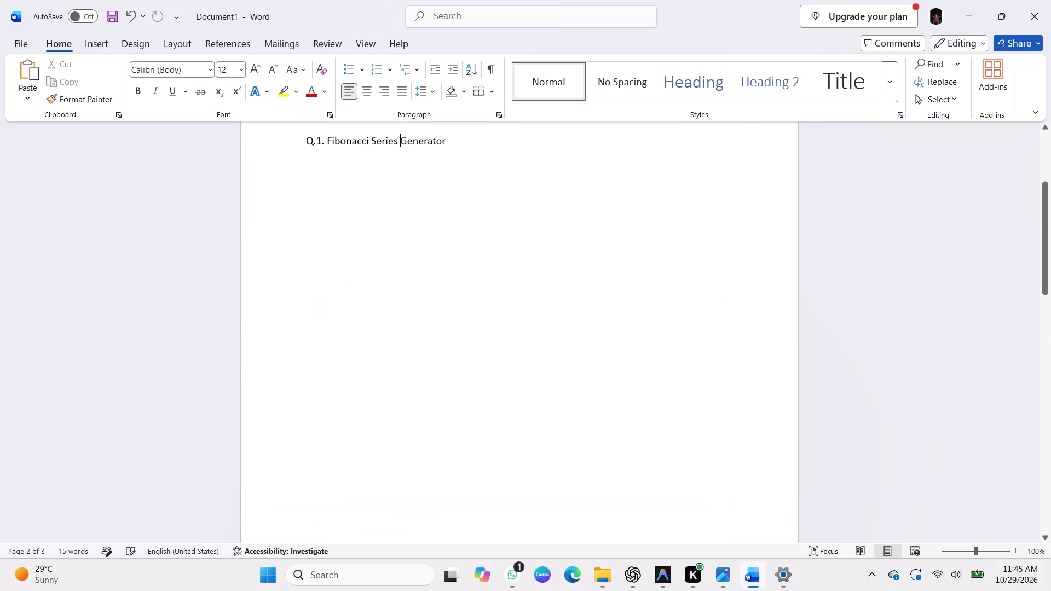
Add a new line after the Q.1 heading and insert the picture Q1_Input.jpg from Downloads there.
{"action": "scroll", "coordinate": [305, 420], "scroll_direction": "up", "scroll_amount": 1}
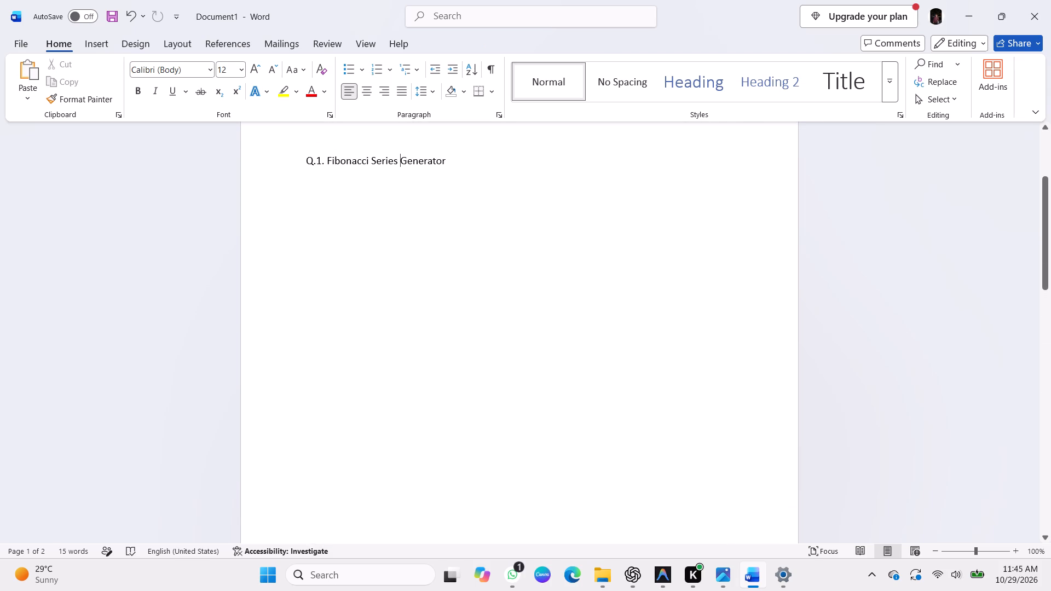
{"action": "left_click", "coordinate": [465, 171]}
{"action": "key", "text": "Return"}
{"action": "scroll", "coordinate": [465, 171], "scroll_direction": "down", "scroll_amount": 5}
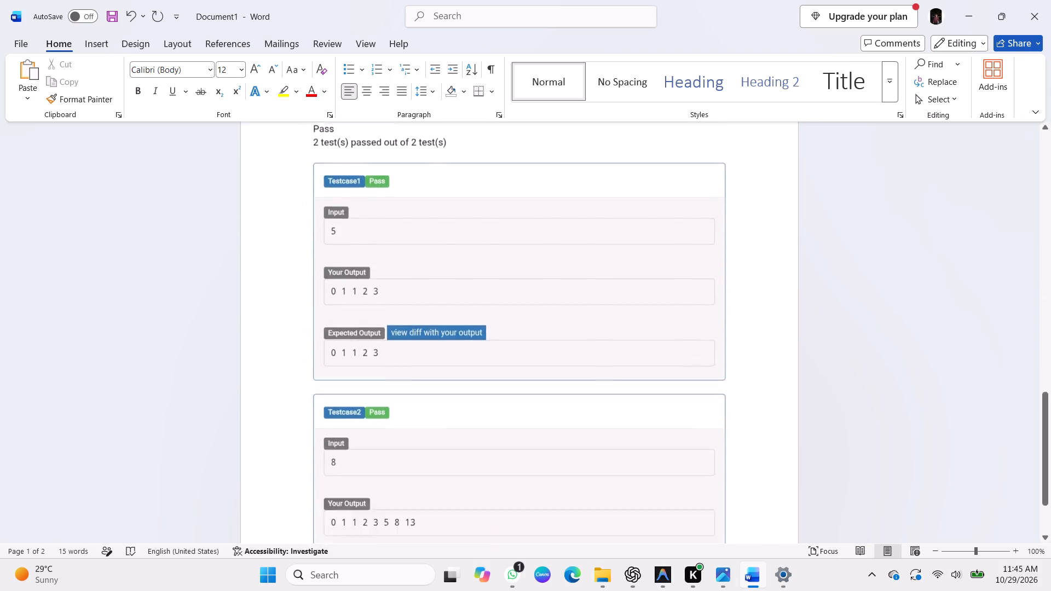
{"action": "scroll", "coordinate": [465, 171], "scroll_direction": "down", "scroll_amount": 1}
{"action": "scroll", "coordinate": [465, 171], "scroll_direction": "up", "scroll_amount": 6}
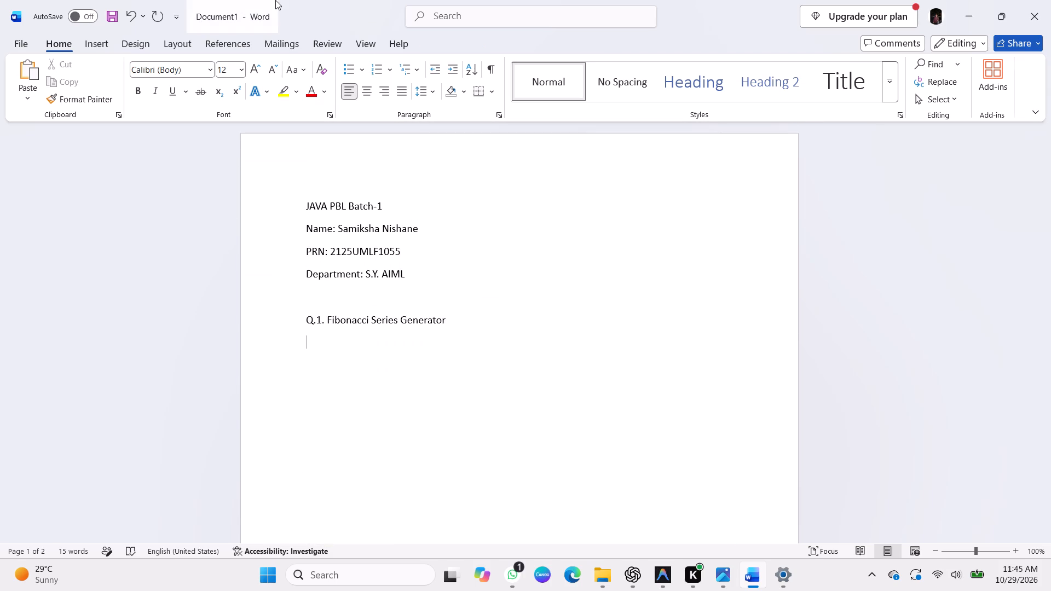
{"action": "left_click", "coordinate": [89, 48]}
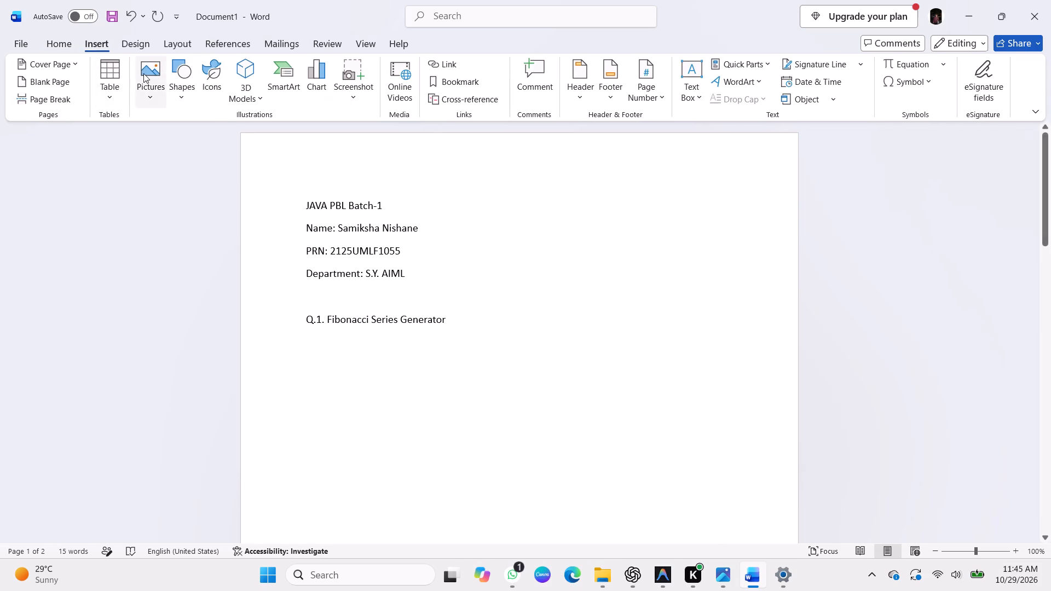
{"action": "left_click", "coordinate": [143, 73]}
{"action": "left_click", "coordinate": [163, 143]}
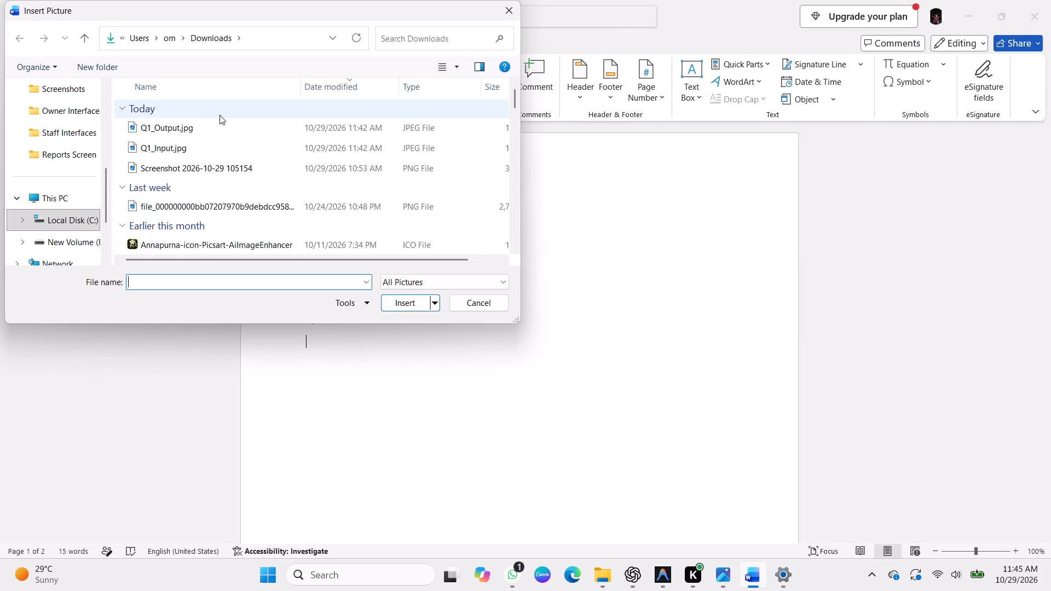
{"action": "left_click", "coordinate": [198, 146]}
{"action": "left_click", "coordinate": [412, 311]}
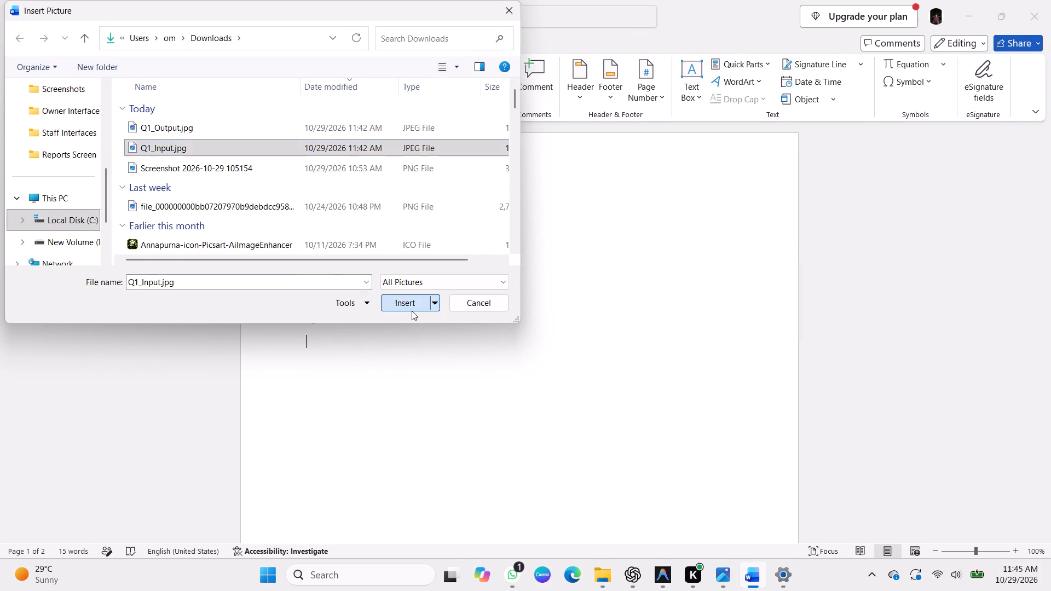
Resize the Java code picture to about 6.62" high by 5.91" wide so it fits under the Q.1 heading.
{"action": "scroll", "coordinate": [438, 365], "scroll_direction": "down", "scroll_amount": 2}
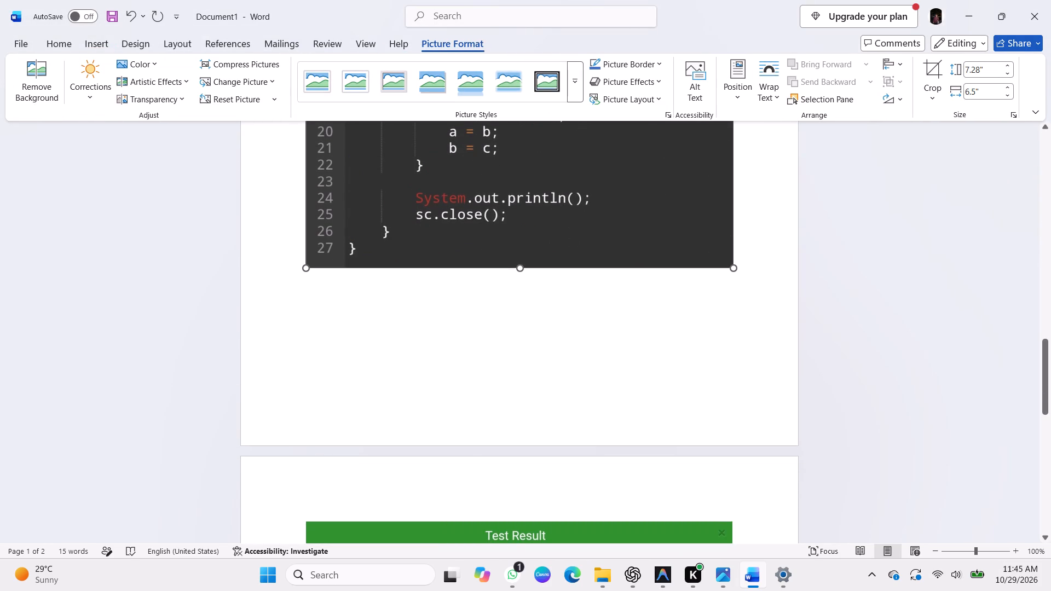
{"action": "left_click", "coordinate": [733, 274]}
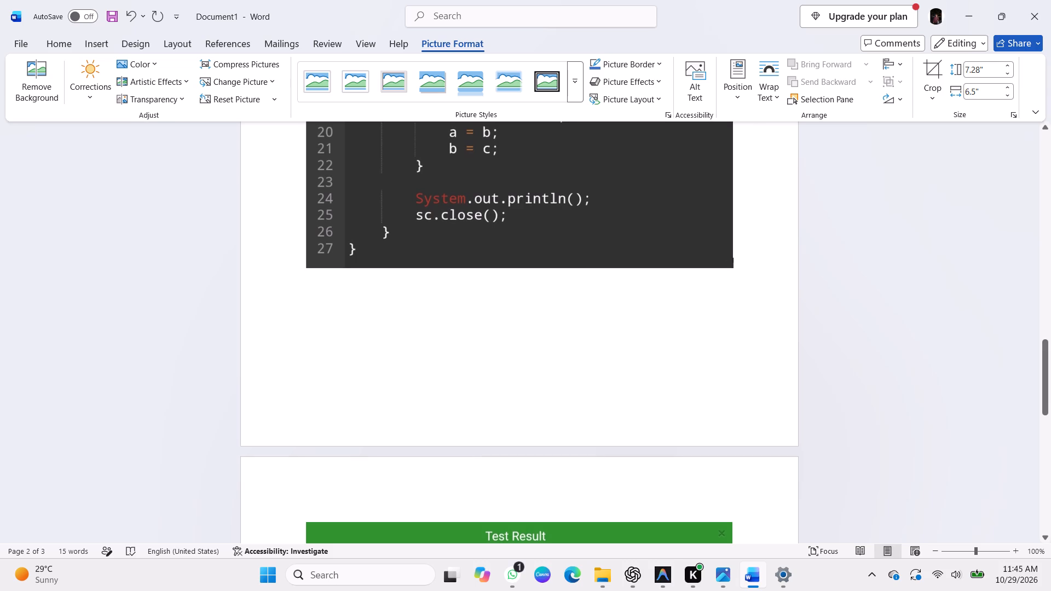
{"action": "left_click", "coordinate": [727, 262]}
{"action": "left_click_drag", "start_coordinate": [734, 267], "coordinate": [720, 264]}
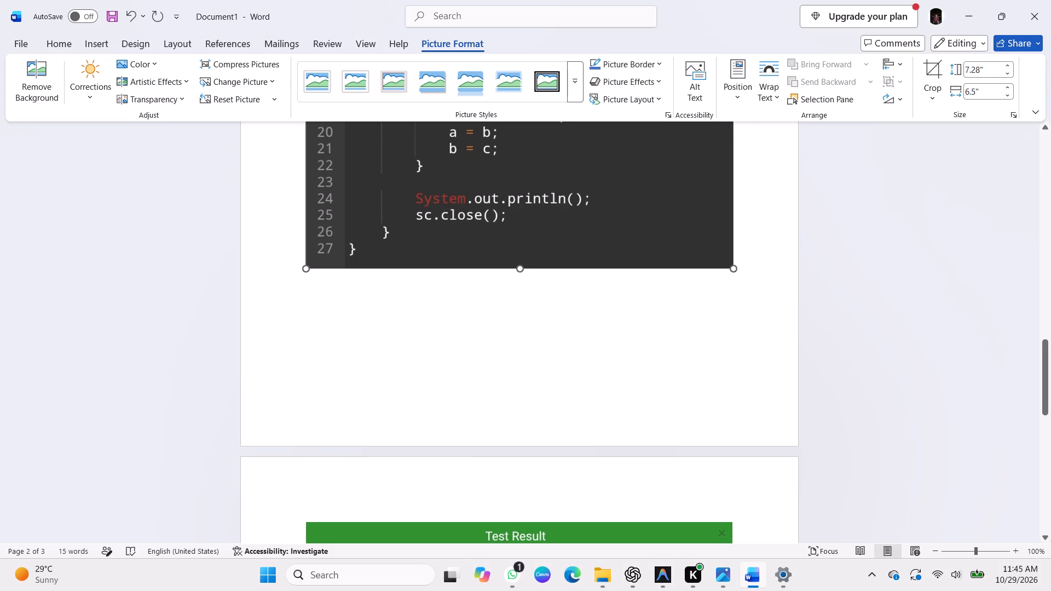
{"action": "left_click_drag", "start_coordinate": [720, 264], "coordinate": [556, 165]}
{"action": "scroll", "coordinate": [580, 255], "scroll_direction": "up", "scroll_amount": 1}
{"action": "scroll", "coordinate": [580, 255], "scroll_direction": "down", "scroll_amount": 1}
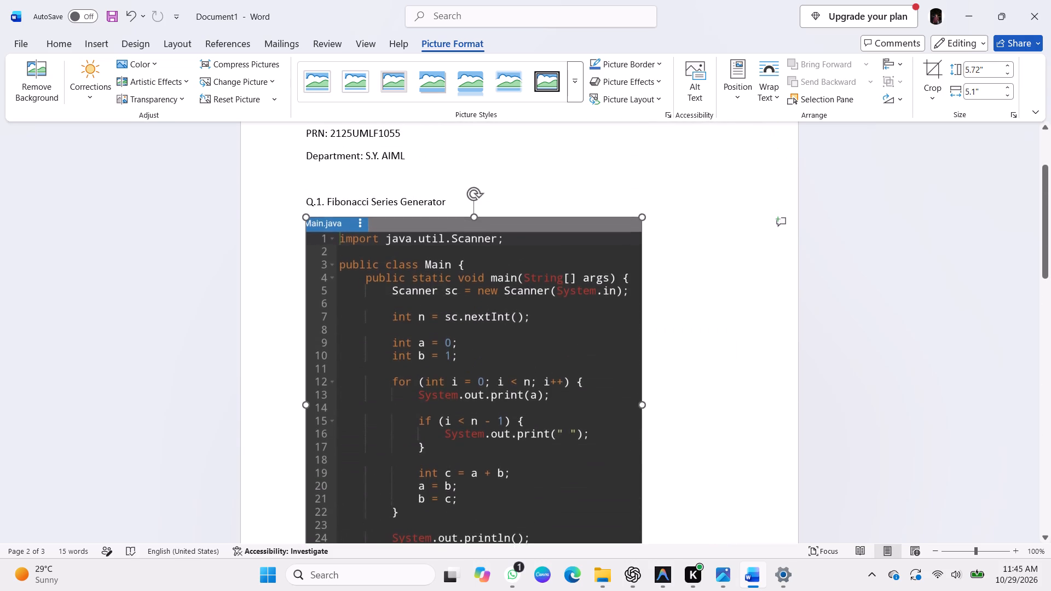
{"action": "scroll", "coordinate": [580, 255], "scroll_direction": "down", "scroll_amount": 1}
{"action": "left_click_drag", "start_coordinate": [643, 272], "coordinate": [683, 328]}
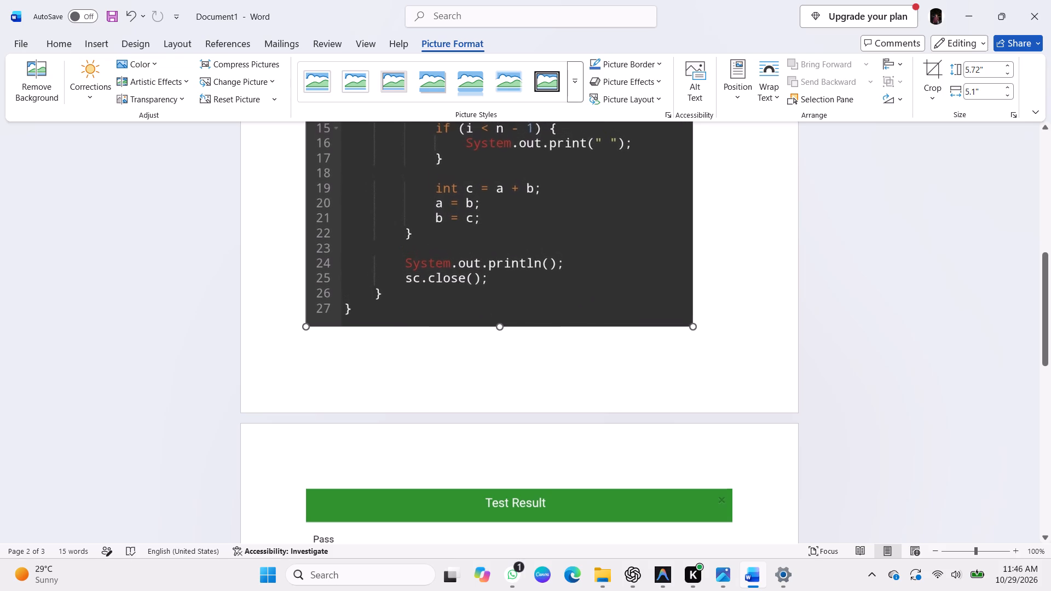
{"action": "left_click_drag", "start_coordinate": [683, 328], "coordinate": [691, 331]}
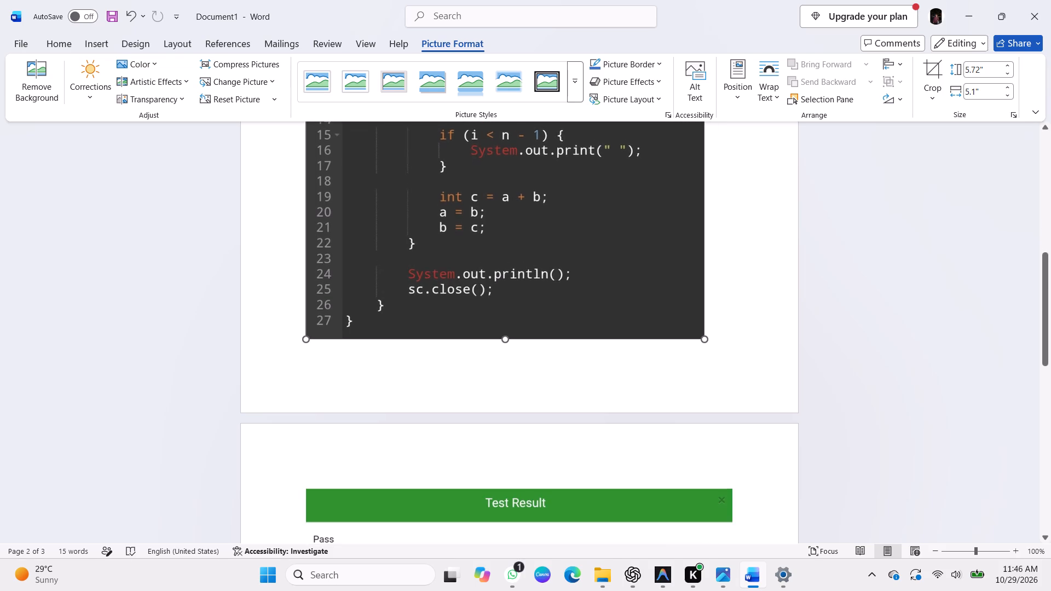
{"action": "left_click_drag", "start_coordinate": [691, 331], "coordinate": [687, 328]}
{"action": "scroll", "coordinate": [687, 328], "scroll_direction": "up", "scroll_amount": 3}
Add the label INPUT on a new line between the Q.1 heading and the code picture.
{"action": "left_click", "coordinate": [455, 320]}
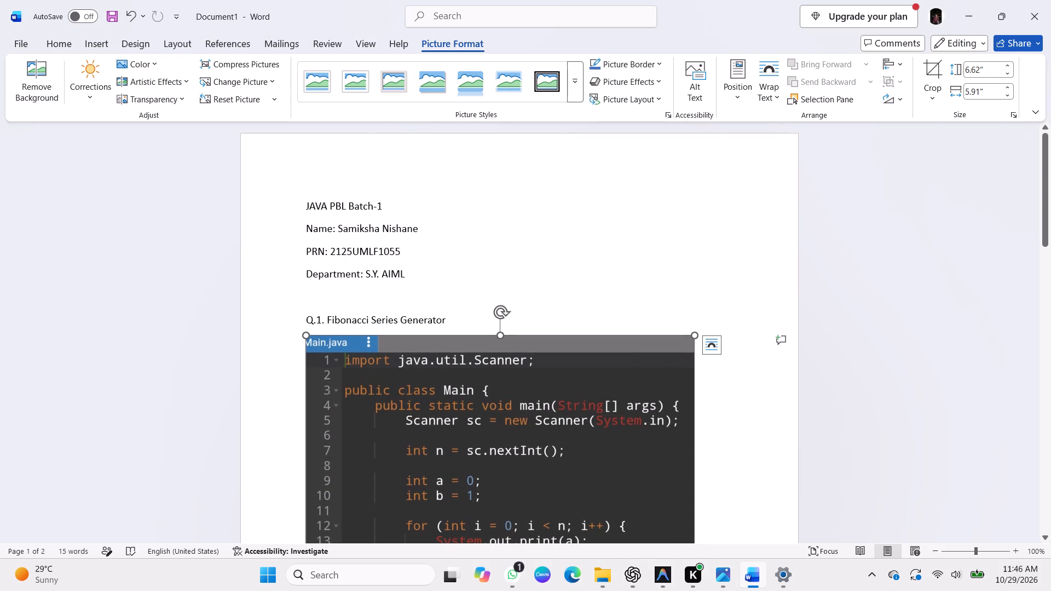
{"action": "key", "text": "Return"}
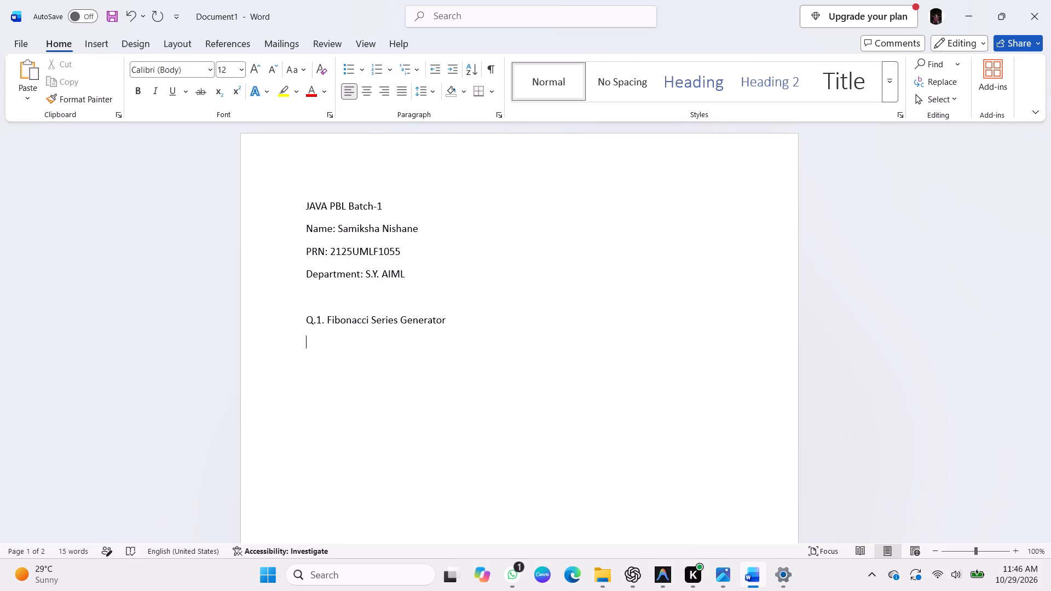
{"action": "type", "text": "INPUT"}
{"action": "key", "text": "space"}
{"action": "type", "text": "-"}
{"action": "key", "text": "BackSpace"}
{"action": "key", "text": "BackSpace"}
{"action": "left_click_drag", "start_coordinate": [455, 320], "coordinate": [457, 274]}
Shrink the Java code picture slightly, keeping its proportions, so it fits on the first page below INPUT.
{"action": "scroll", "coordinate": [488, 317], "scroll_direction": "down", "scroll_amount": 2}
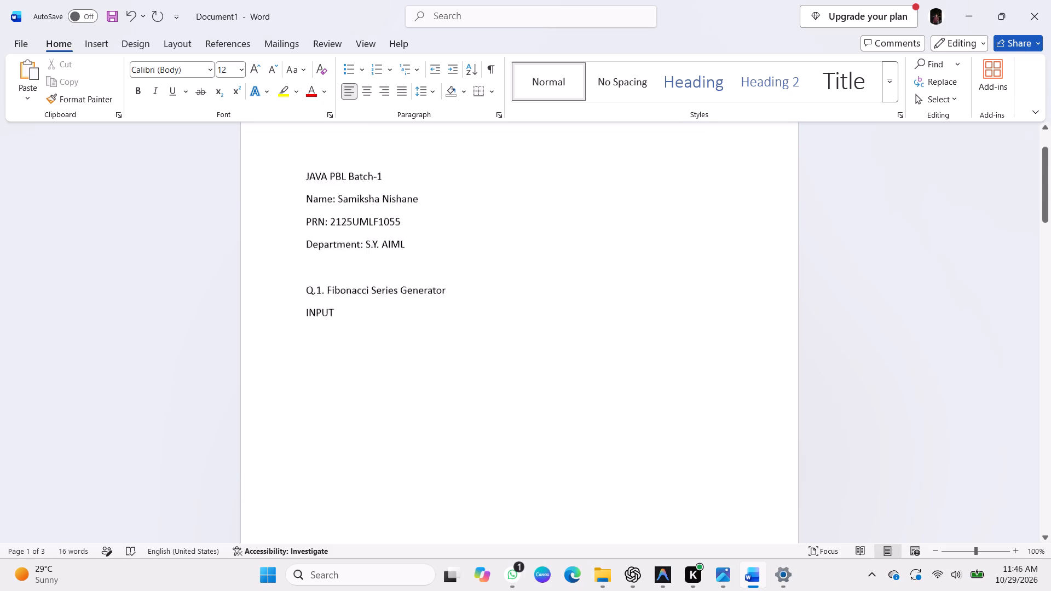
{"action": "scroll", "coordinate": [488, 317], "scroll_direction": "down", "scroll_amount": 6}
{"action": "scroll", "coordinate": [488, 317], "scroll_direction": "up", "scroll_amount": 3}
{"action": "scroll", "coordinate": [488, 317], "scroll_direction": "down", "scroll_amount": 1}
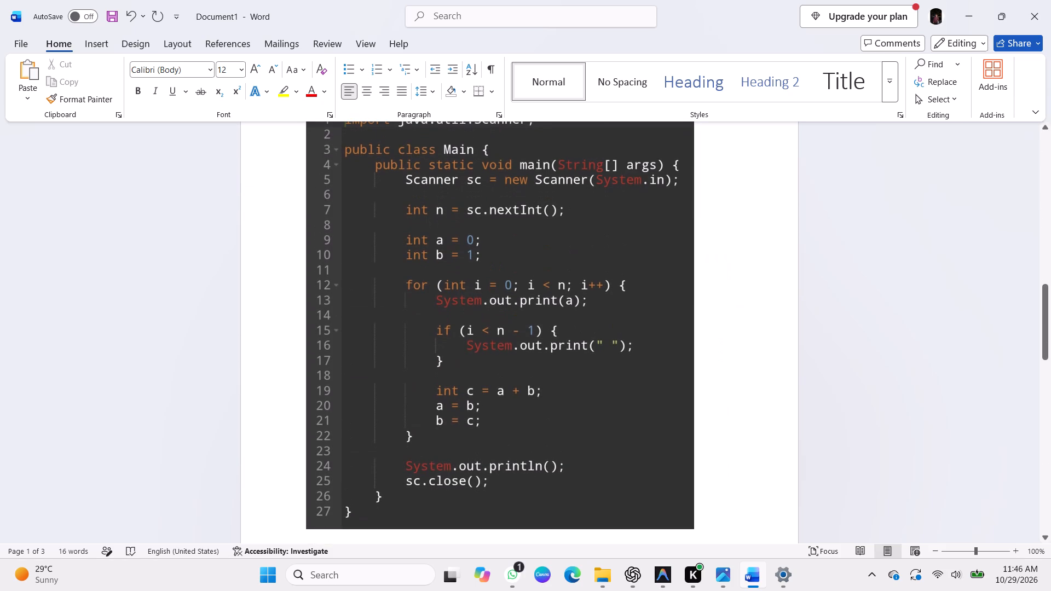
{"action": "left_click", "coordinate": [617, 407]}
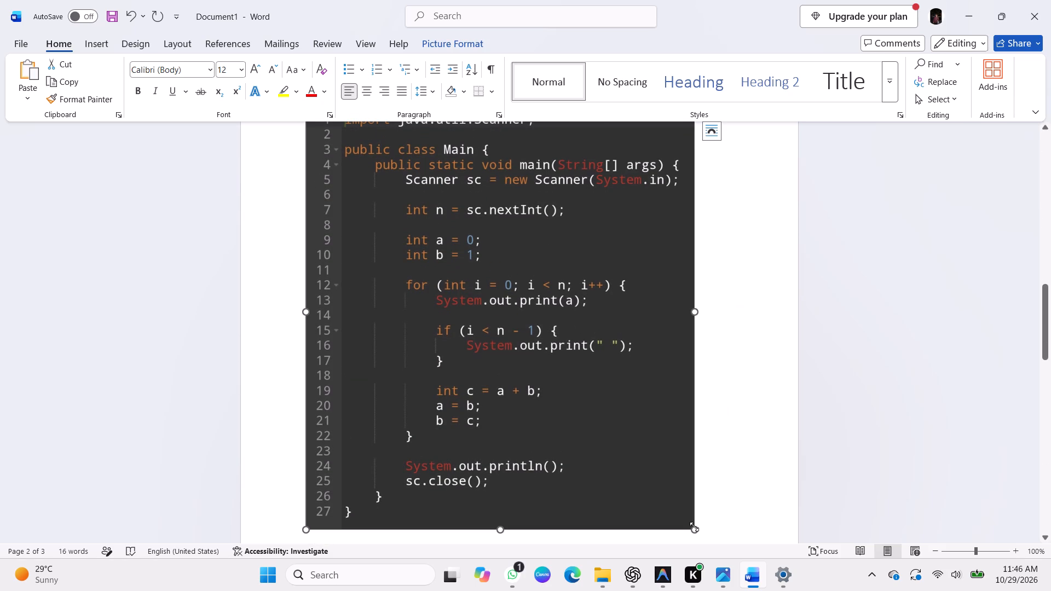
{"action": "left_click_drag", "start_coordinate": [695, 528], "coordinate": [670, 508]}
{"action": "scroll", "coordinate": [670, 508], "scroll_direction": "down", "scroll_amount": 2}
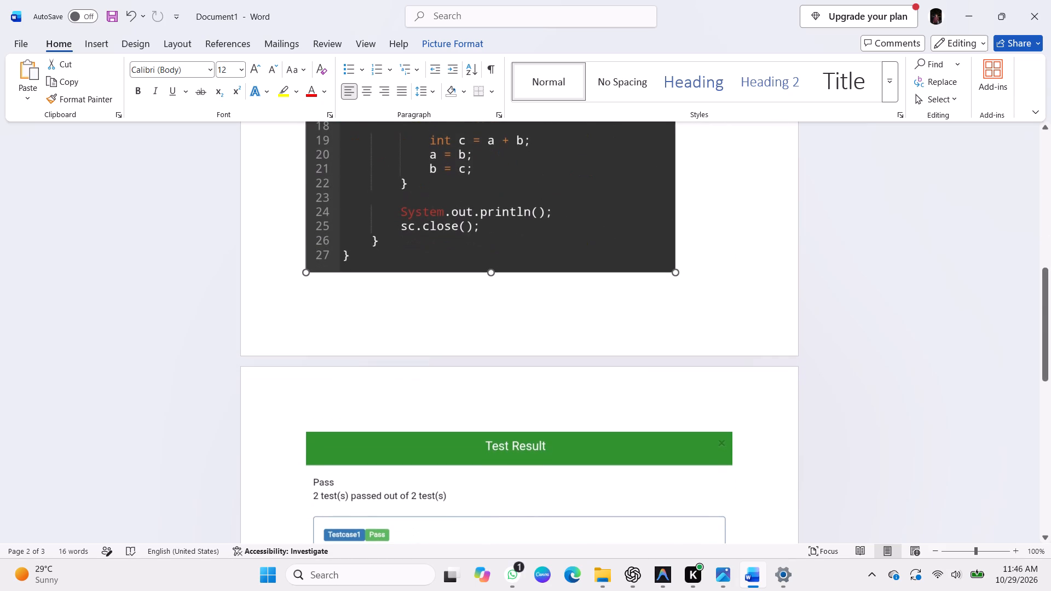
Add the label OUTPUT on a new line after the code picture, above the test result picture.
{"action": "left_click", "coordinate": [736, 241]}
{"action": "key", "text": "Return"}
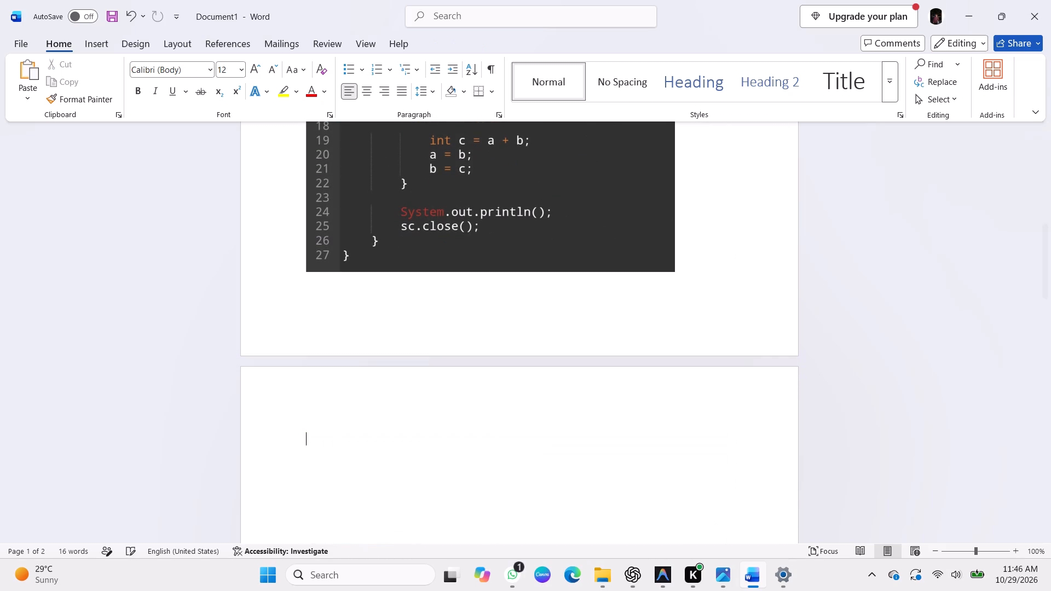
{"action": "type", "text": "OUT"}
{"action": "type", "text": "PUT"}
Shrink the test result picture proportionally so it fits on the second page below the OUTPUT label.
{"action": "scroll", "coordinate": [736, 241], "scroll_direction": "down", "scroll_amount": 1}
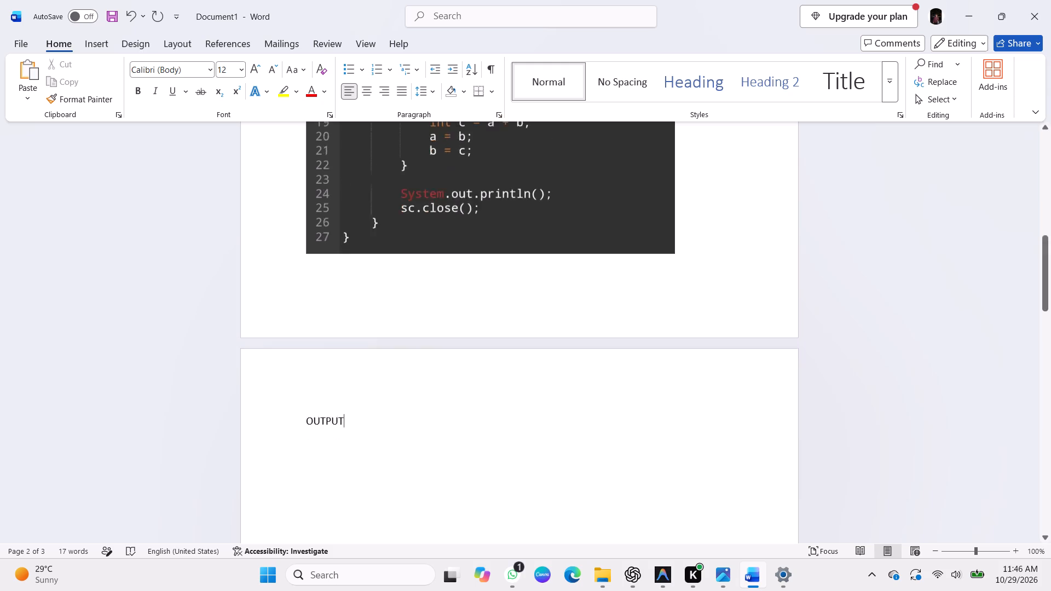
{"action": "scroll", "coordinate": [736, 241], "scroll_direction": "down", "scroll_amount": 6}
{"action": "left_click", "coordinate": [779, 204]}
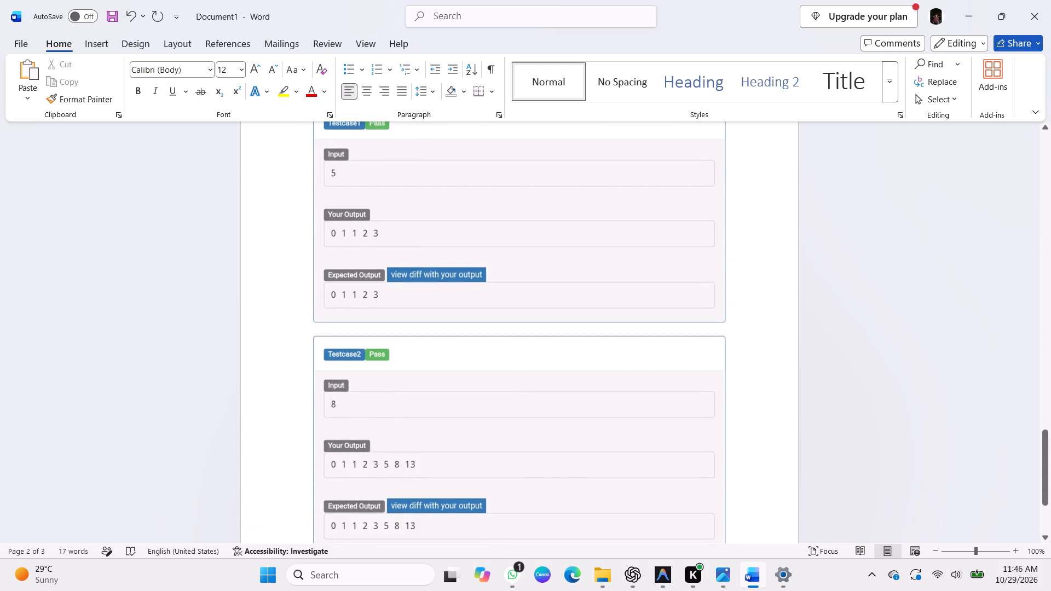
{"action": "left_click", "coordinate": [627, 217]}
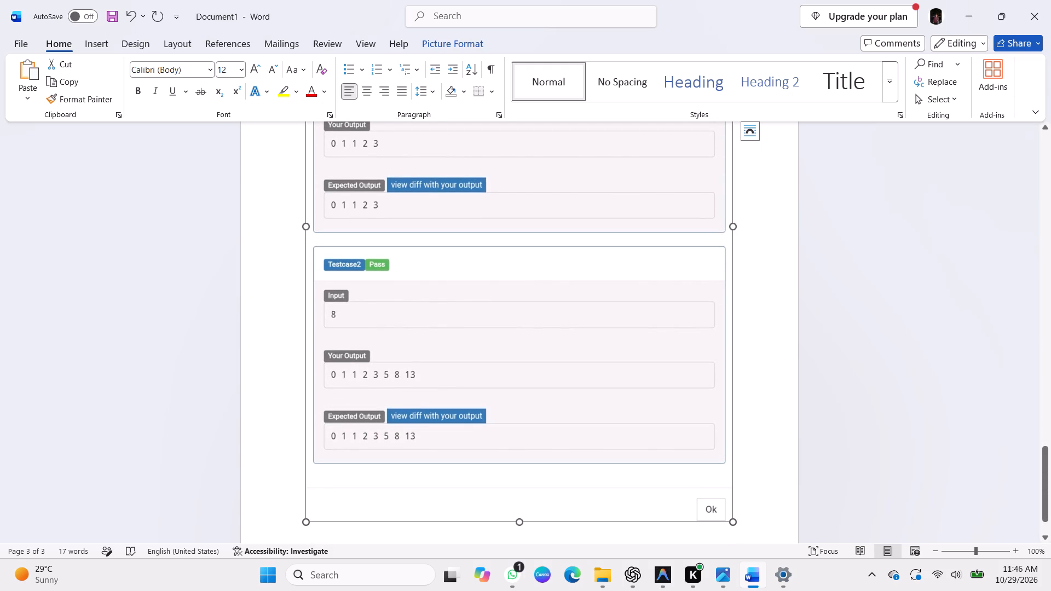
{"action": "left_click_drag", "start_coordinate": [734, 521], "coordinate": [652, 391]}
{"action": "scroll", "coordinate": [652, 391], "scroll_direction": "down", "scroll_amount": 1}
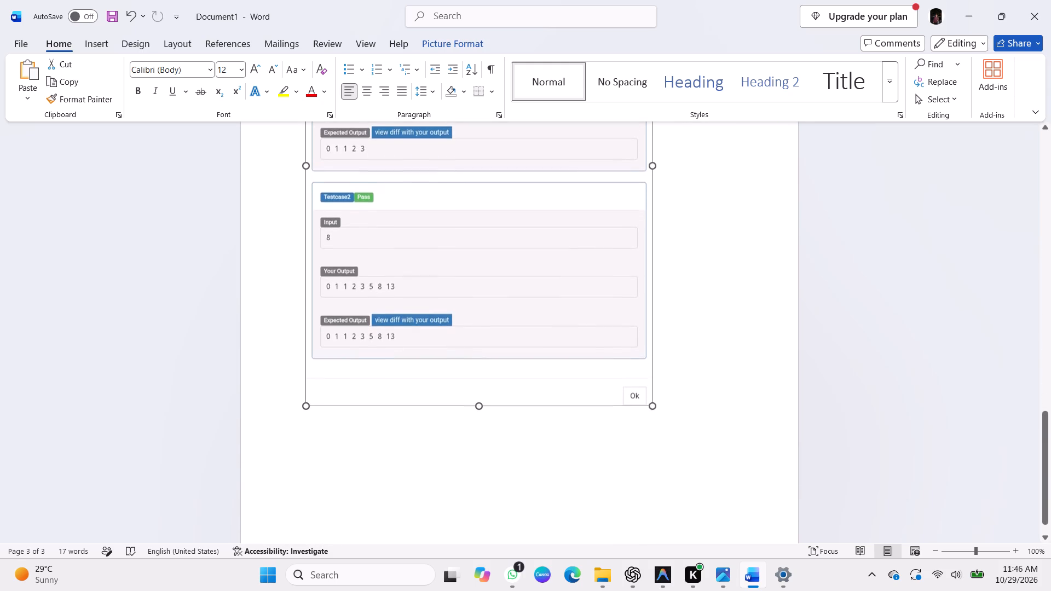
Review how the Q.1 code picture, OUTPUT label and test result picture are laid out across the pages.
{"action": "scroll", "coordinate": [652, 391], "scroll_direction": "down", "scroll_amount": 1}
{"action": "scroll", "coordinate": [668, 334], "scroll_direction": "up", "scroll_amount": 3}
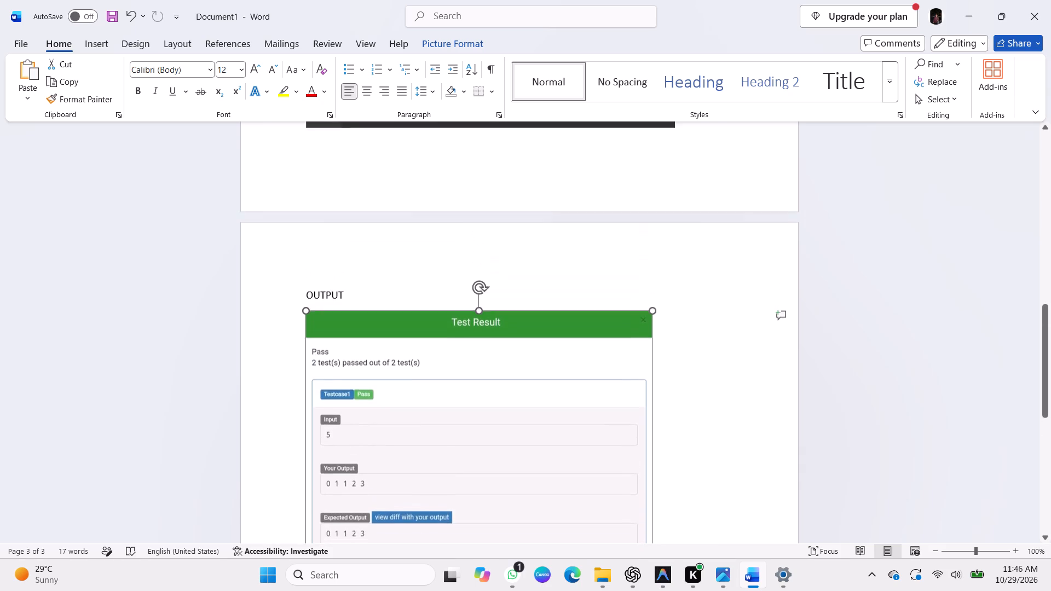
{"action": "scroll", "coordinate": [668, 334], "scroll_direction": "up", "scroll_amount": 3}
{"action": "scroll", "coordinate": [668, 334], "scroll_direction": "down", "scroll_amount": 1}
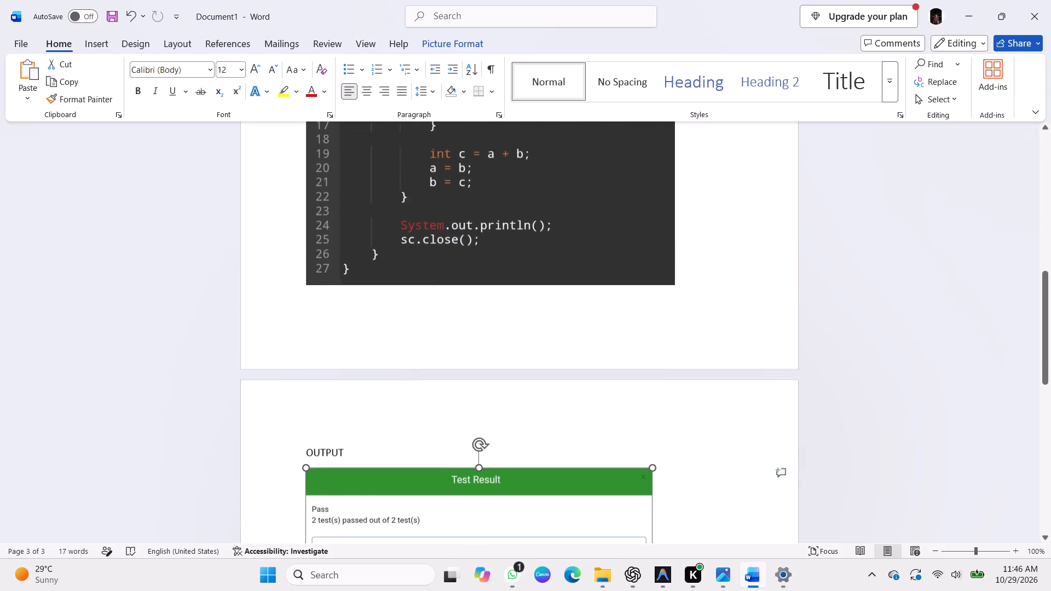
{"action": "scroll", "coordinate": [668, 334], "scroll_direction": "down", "scroll_amount": 2}
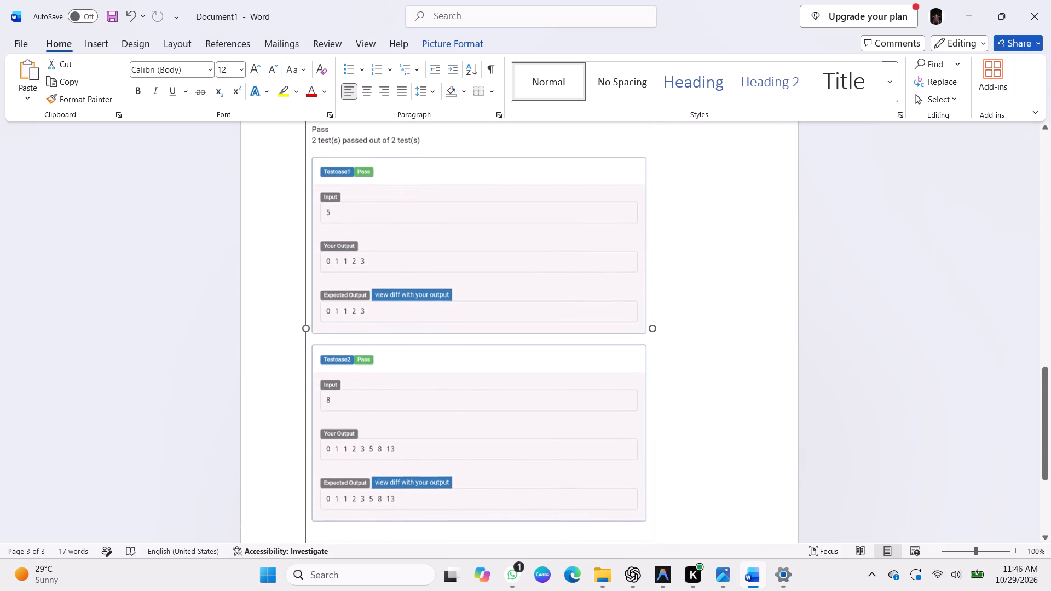
{"action": "scroll", "coordinate": [668, 334], "scroll_direction": "down", "scroll_amount": 1}
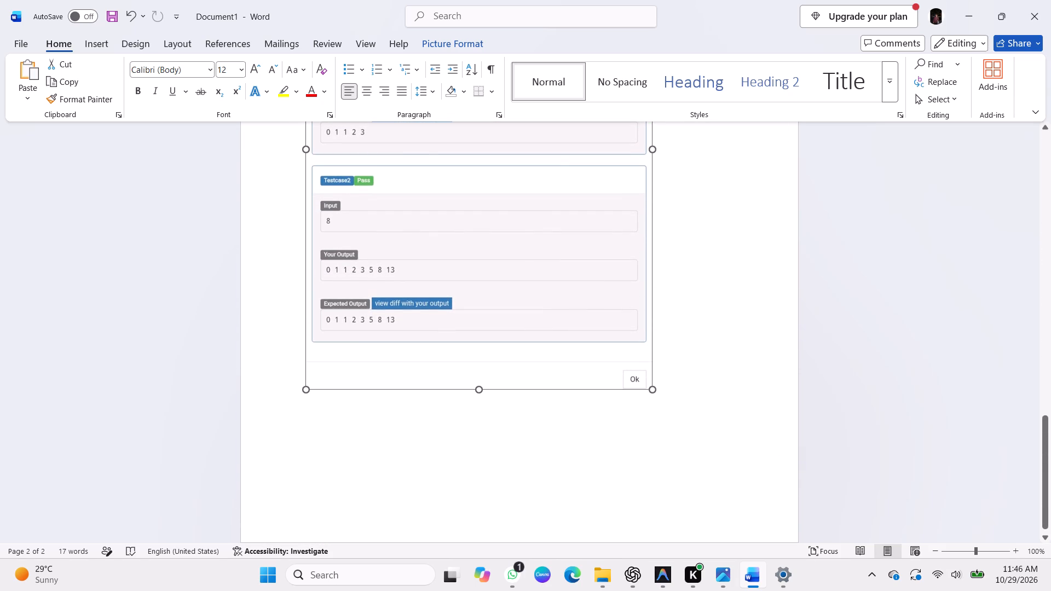
Add blank lines after the test result picture to move on to the first line of the third page.
{"action": "left_click", "coordinate": [674, 370]}
{"action": "key", "text": "Return"}
{"action": "key", "text": "Return"}
{"action": "key", "text": "Return"}
{"action": "key", "text": "Return"}
{"action": "key", "text": "Return"}
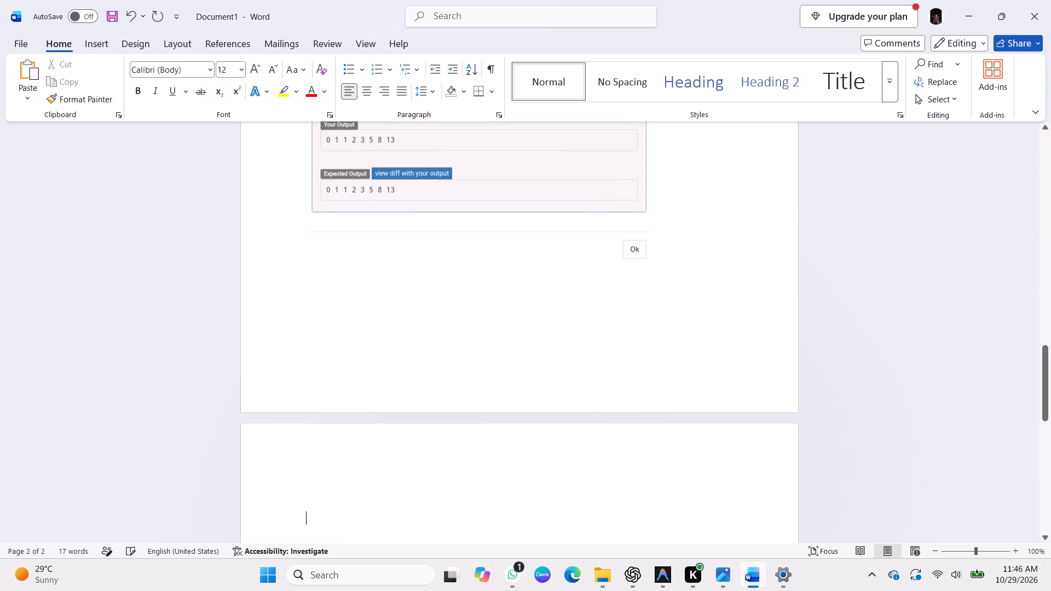
{"action": "key", "text": "BackSpace"}
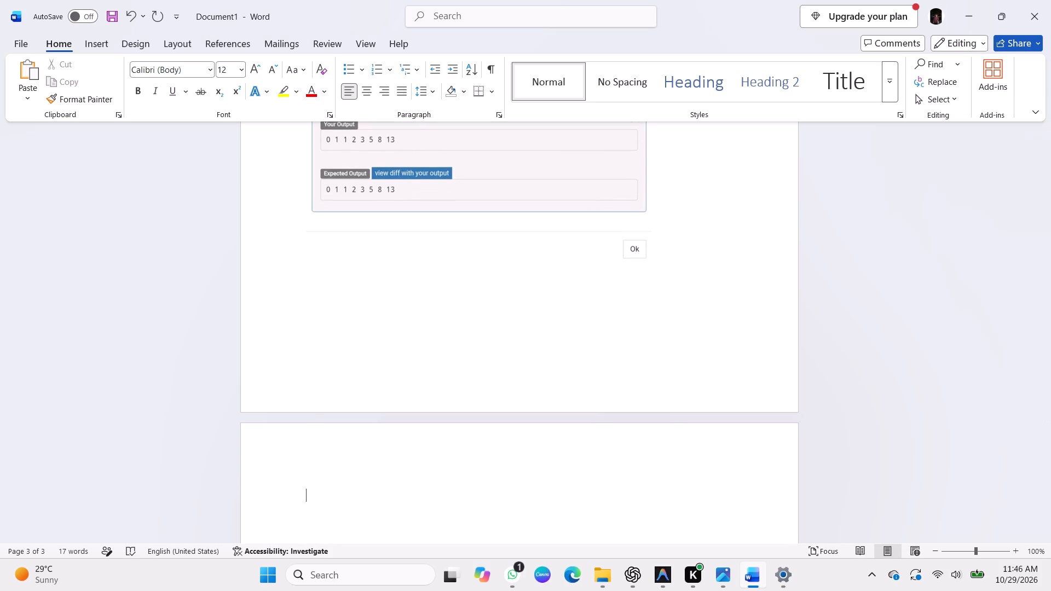
Enter the heading "Q.2. Return Array Sum" at the start of the third page.
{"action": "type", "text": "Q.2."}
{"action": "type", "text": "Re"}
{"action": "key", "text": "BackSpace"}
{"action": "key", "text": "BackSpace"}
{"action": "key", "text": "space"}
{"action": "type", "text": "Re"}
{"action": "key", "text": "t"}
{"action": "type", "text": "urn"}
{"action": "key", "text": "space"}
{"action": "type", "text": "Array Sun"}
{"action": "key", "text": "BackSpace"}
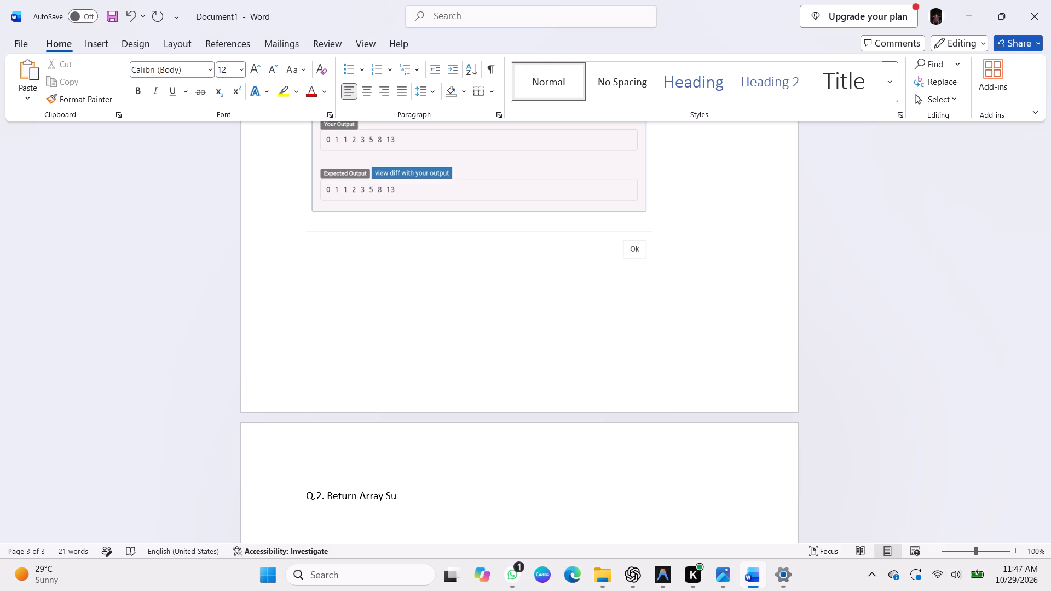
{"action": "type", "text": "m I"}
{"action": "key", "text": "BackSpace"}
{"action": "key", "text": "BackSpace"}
Add the labels INPUT and OUTPUT below the Q.2 heading, leaving two blank lines between them and several lines after OUTPUT.
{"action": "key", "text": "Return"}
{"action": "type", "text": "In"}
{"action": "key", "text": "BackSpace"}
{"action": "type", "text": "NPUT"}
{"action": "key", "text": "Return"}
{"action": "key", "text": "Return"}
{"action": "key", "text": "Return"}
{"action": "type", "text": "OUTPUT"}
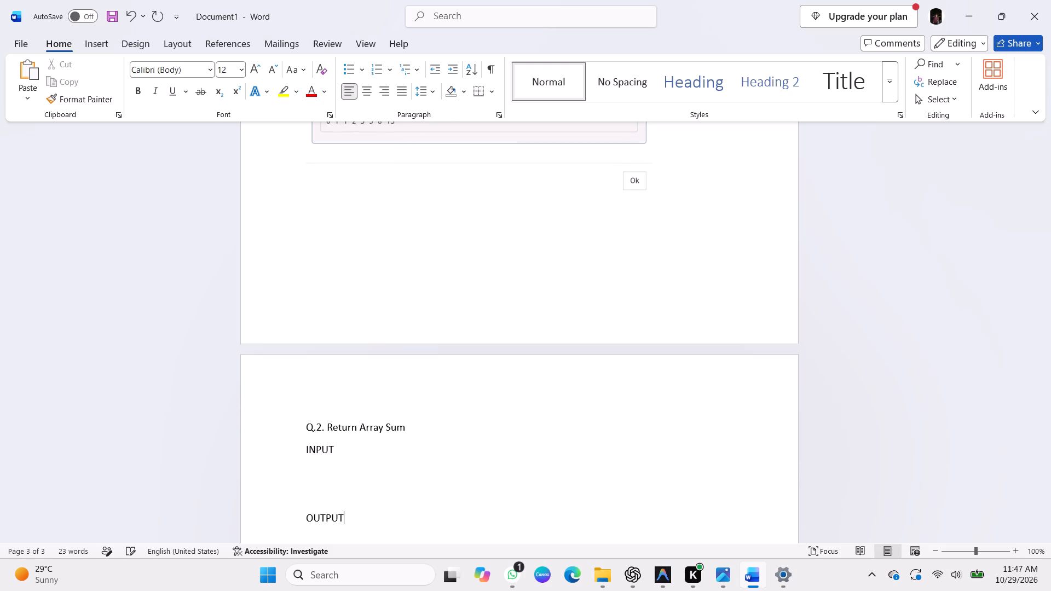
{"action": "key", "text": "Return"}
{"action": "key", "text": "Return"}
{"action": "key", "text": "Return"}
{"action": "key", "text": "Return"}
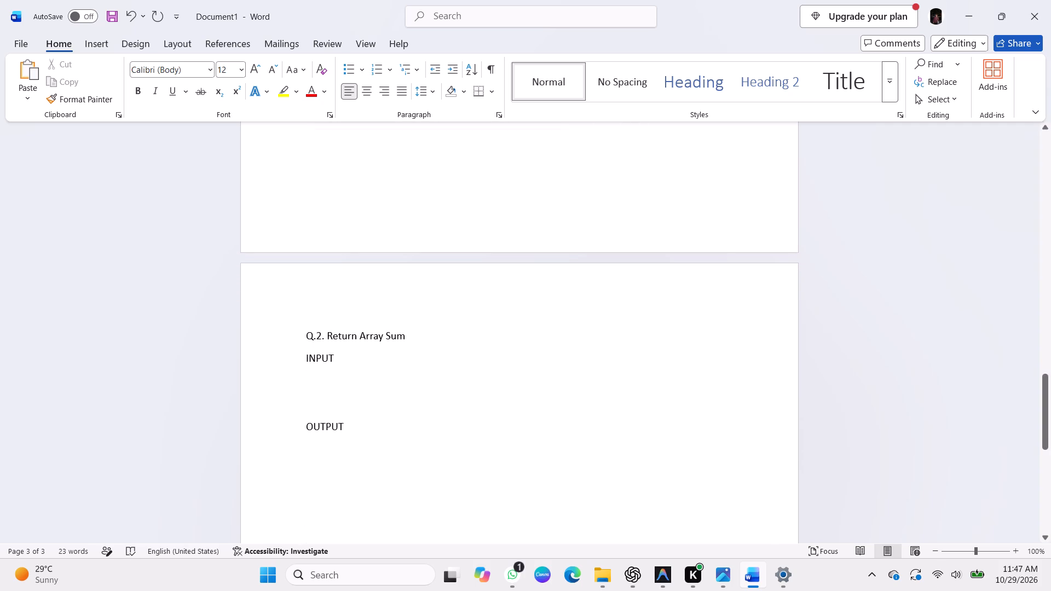
Enter the heading "Q.3. Pyramid Star Pattern" below the Q.2 section.
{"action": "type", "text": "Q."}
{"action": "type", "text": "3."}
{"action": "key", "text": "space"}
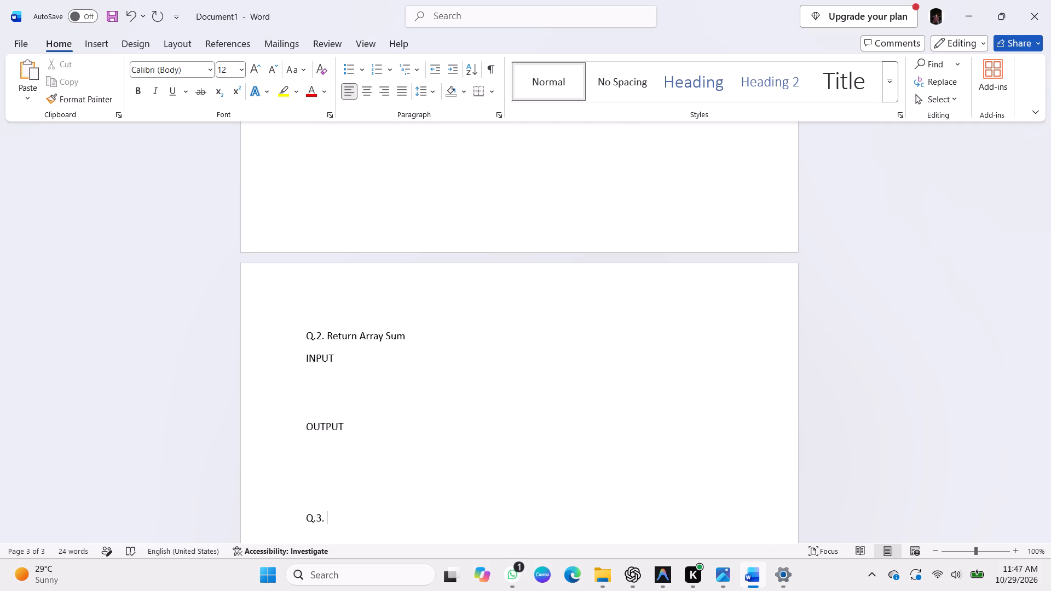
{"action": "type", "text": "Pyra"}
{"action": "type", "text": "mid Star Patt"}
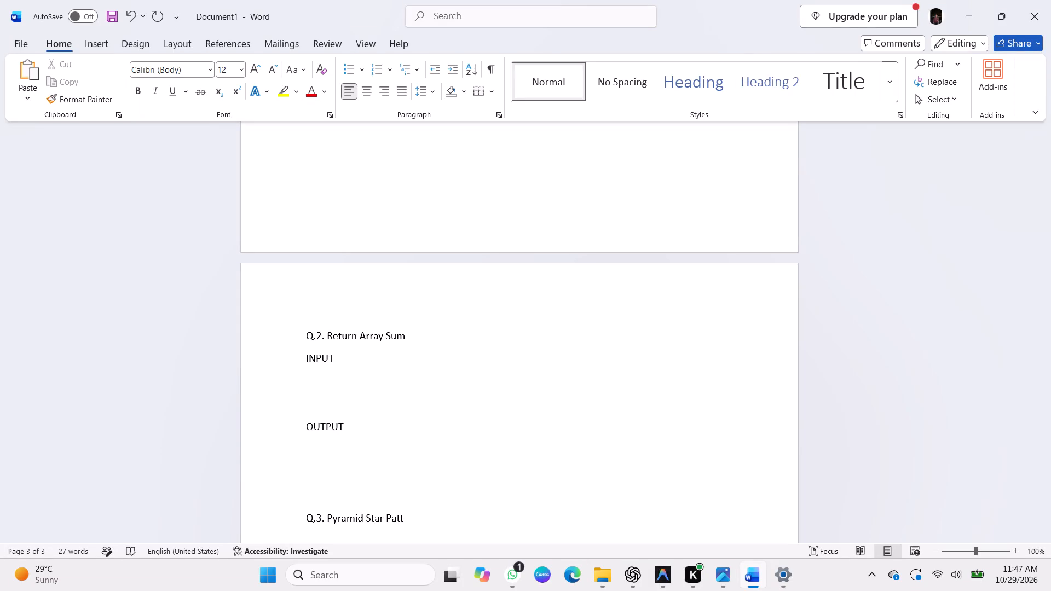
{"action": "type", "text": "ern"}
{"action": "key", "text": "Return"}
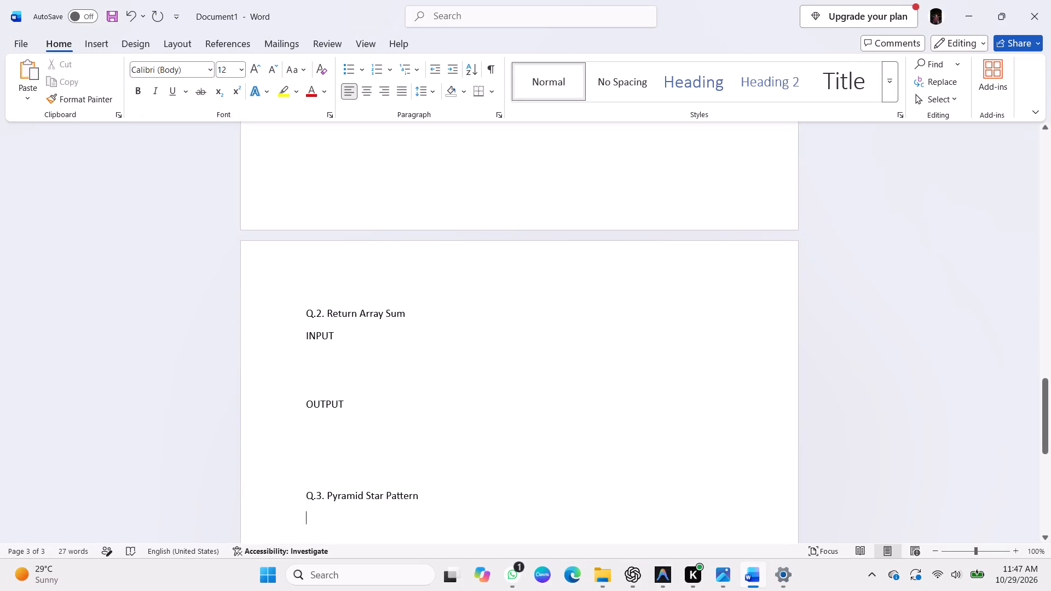
Add the labels INPUT and OUTPUT below the Q.3 heading, leaving one blank line between them and two after OUTPUT.
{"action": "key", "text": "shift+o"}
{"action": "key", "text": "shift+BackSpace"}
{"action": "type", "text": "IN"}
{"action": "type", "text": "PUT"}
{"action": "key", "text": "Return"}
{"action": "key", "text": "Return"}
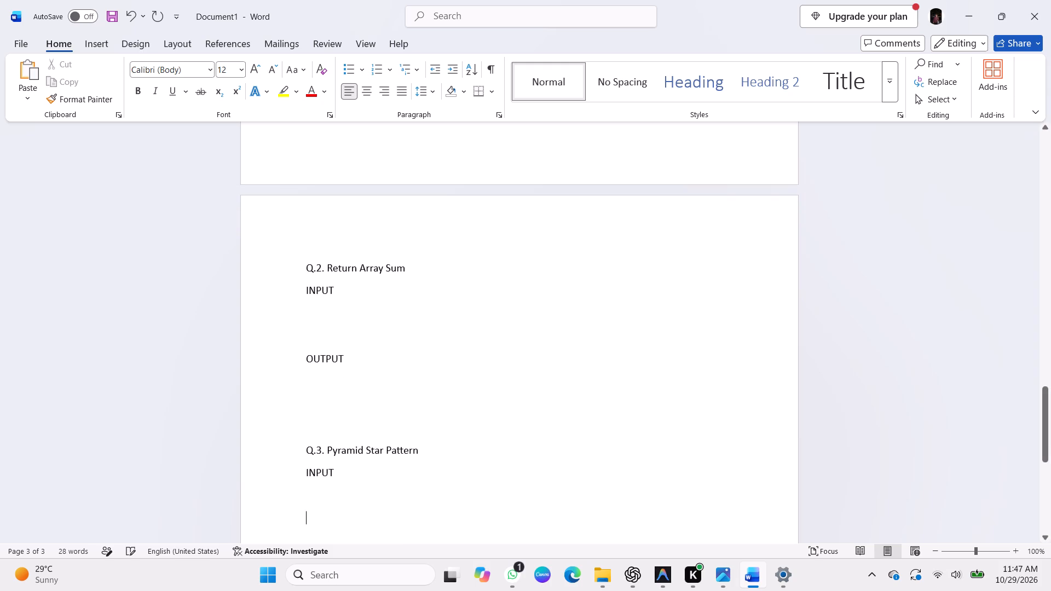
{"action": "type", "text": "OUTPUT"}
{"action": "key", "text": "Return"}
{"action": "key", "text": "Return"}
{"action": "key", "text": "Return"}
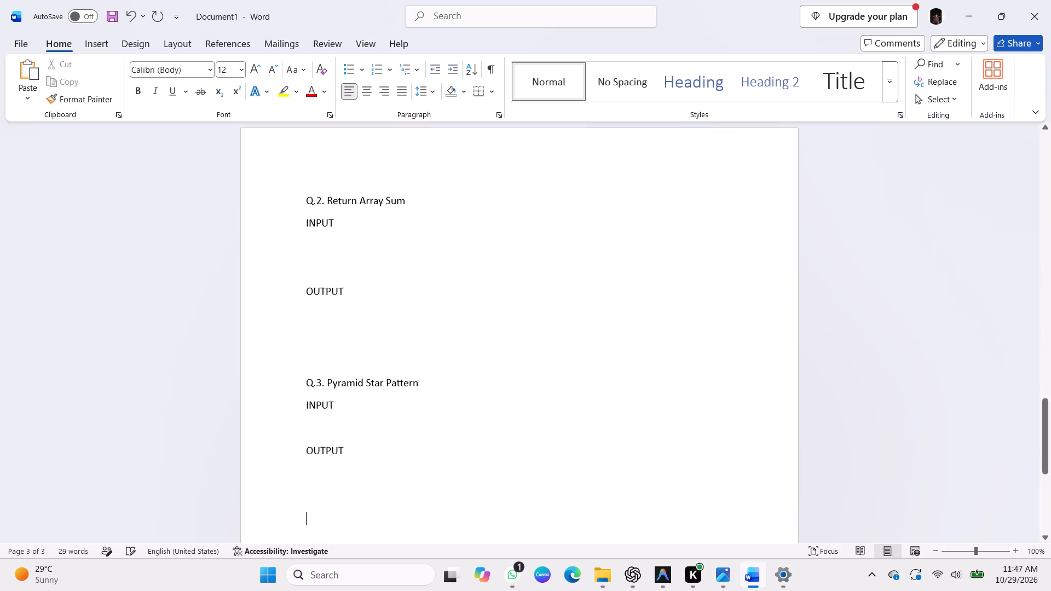
Enter the heading "Q.4. Bubble Sort" below the Q.3 section.
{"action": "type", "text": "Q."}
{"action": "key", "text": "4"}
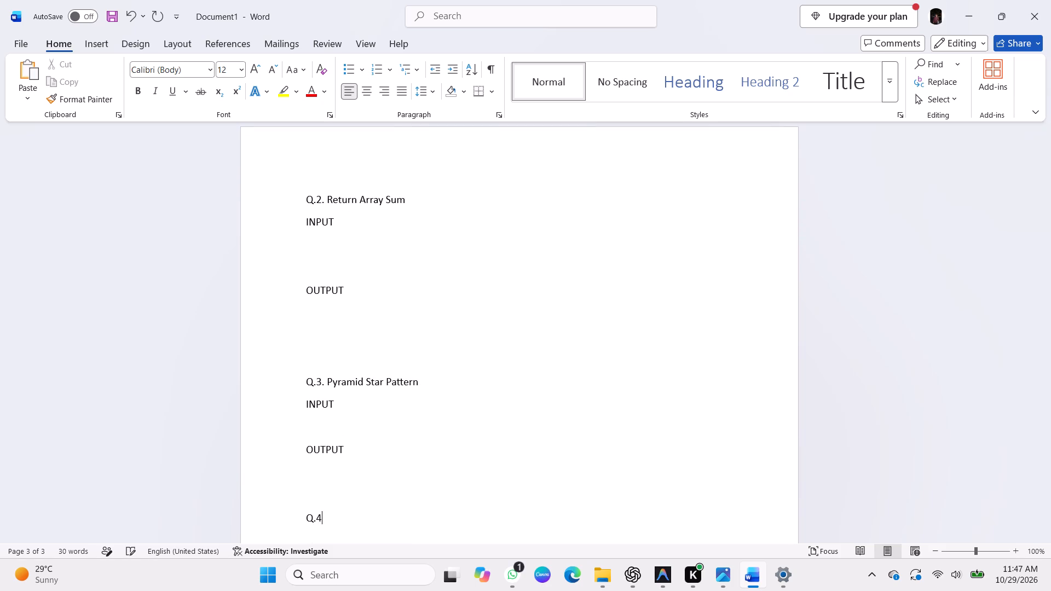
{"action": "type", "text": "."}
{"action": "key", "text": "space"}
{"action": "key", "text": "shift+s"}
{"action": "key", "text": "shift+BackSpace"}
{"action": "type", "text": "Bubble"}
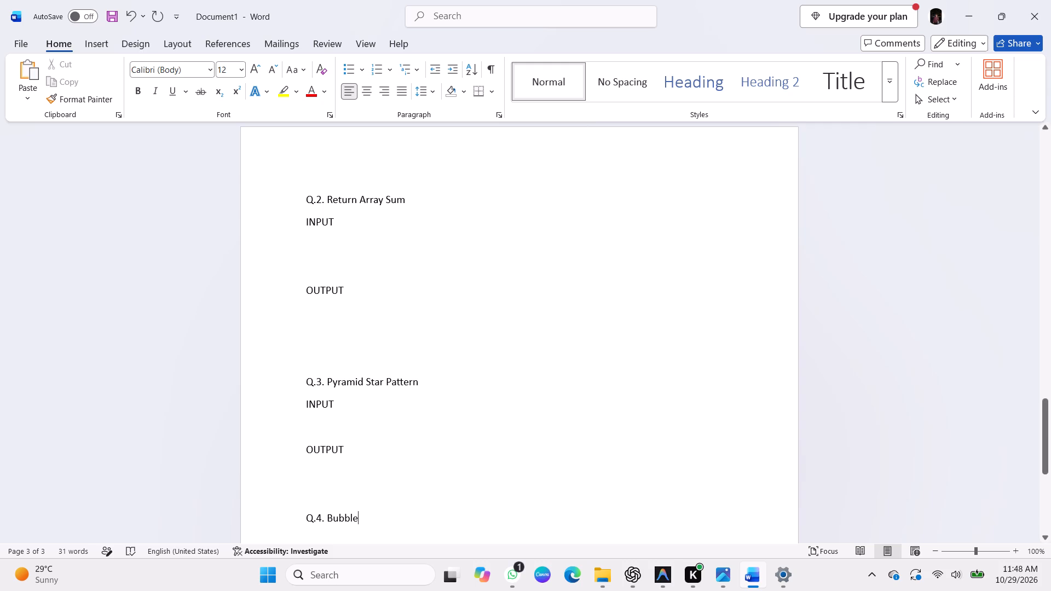
{"action": "scroll", "coordinate": [642, 317], "scroll_direction": "down", "scroll_amount": 2}
{"action": "scroll", "coordinate": [642, 317], "scroll_direction": "up", "scroll_amount": 2}
{"action": "scroll", "coordinate": [642, 317], "scroll_direction": "down", "scroll_amount": 1}
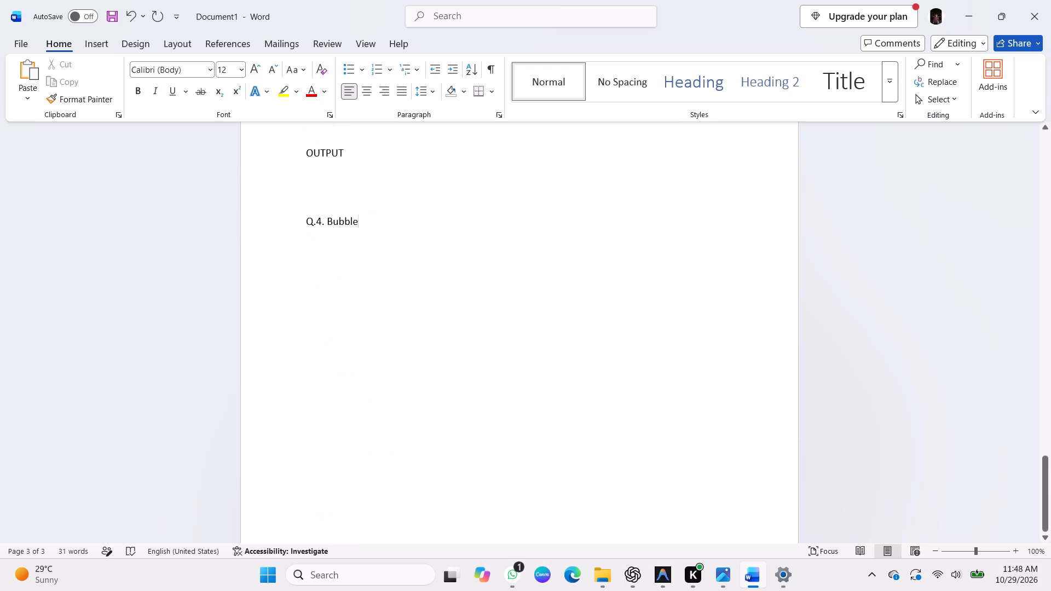
{"action": "scroll", "coordinate": [642, 317], "scroll_direction": "down", "scroll_amount": 1}
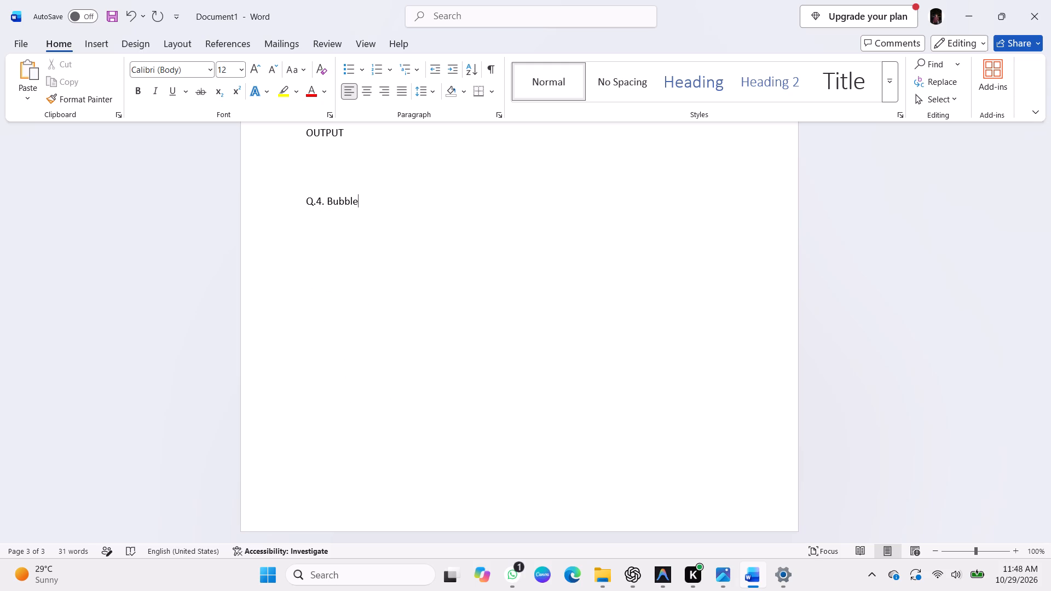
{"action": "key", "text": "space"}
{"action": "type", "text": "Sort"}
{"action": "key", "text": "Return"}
Add the labels INPUT and OUTPUT below the Q.4 heading, leaving one blank line after each label.
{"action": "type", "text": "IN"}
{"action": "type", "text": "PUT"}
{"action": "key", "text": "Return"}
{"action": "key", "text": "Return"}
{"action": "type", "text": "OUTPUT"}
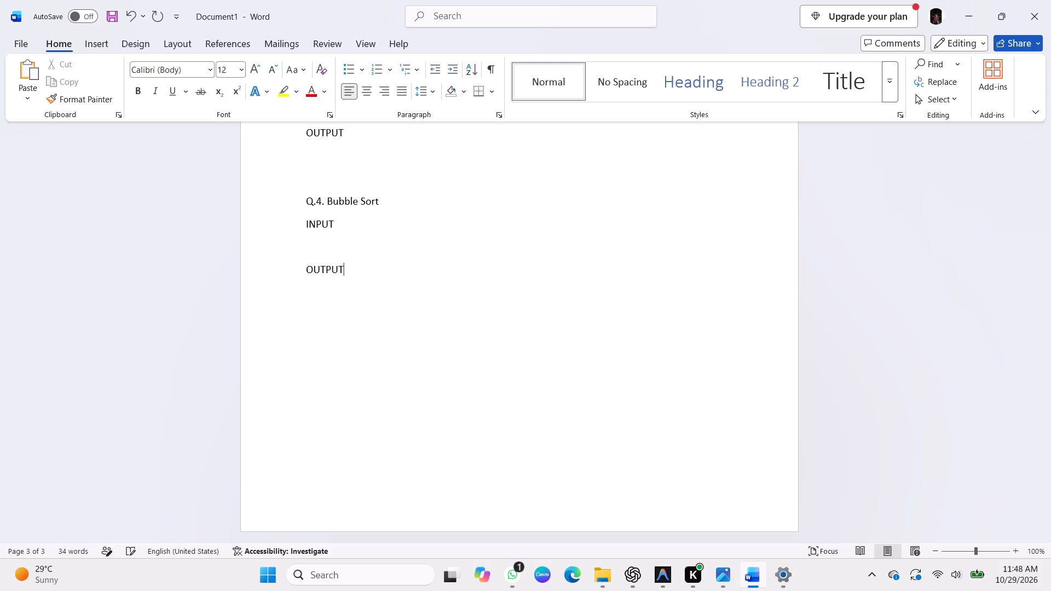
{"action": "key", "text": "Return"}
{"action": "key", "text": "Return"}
Enter the heading "Q.5. Binary to Decimal" below the Q.4 section.
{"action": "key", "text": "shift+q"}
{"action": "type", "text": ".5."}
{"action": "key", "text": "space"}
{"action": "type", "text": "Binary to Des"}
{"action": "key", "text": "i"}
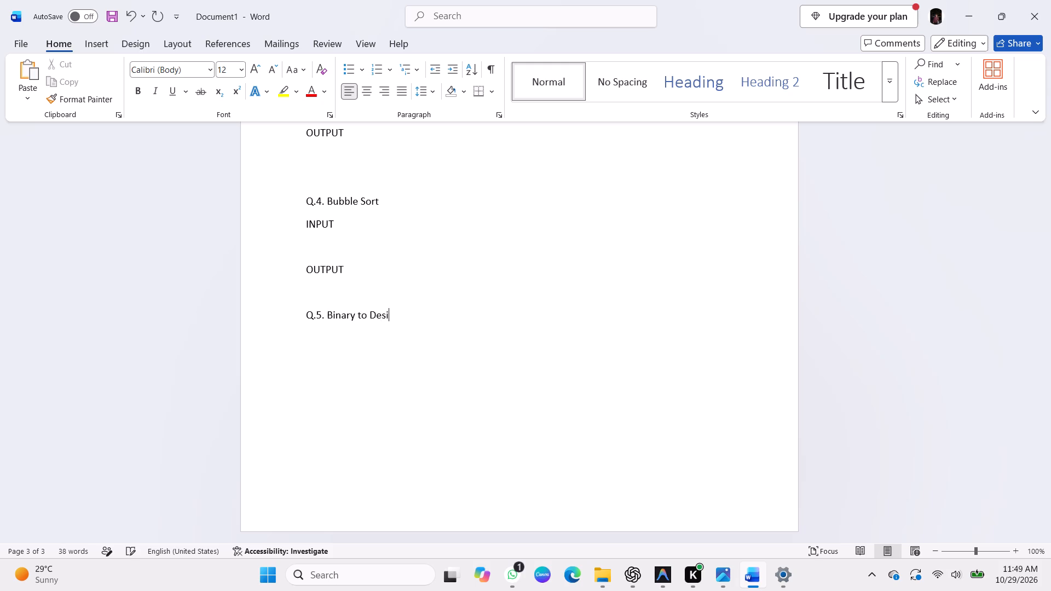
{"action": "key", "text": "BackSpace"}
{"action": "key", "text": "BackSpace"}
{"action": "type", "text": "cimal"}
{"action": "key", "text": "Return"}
Add the labels INPUT and OUTPUT below the Q.5 heading, leaving one blank line between them and two after OUTPUT.
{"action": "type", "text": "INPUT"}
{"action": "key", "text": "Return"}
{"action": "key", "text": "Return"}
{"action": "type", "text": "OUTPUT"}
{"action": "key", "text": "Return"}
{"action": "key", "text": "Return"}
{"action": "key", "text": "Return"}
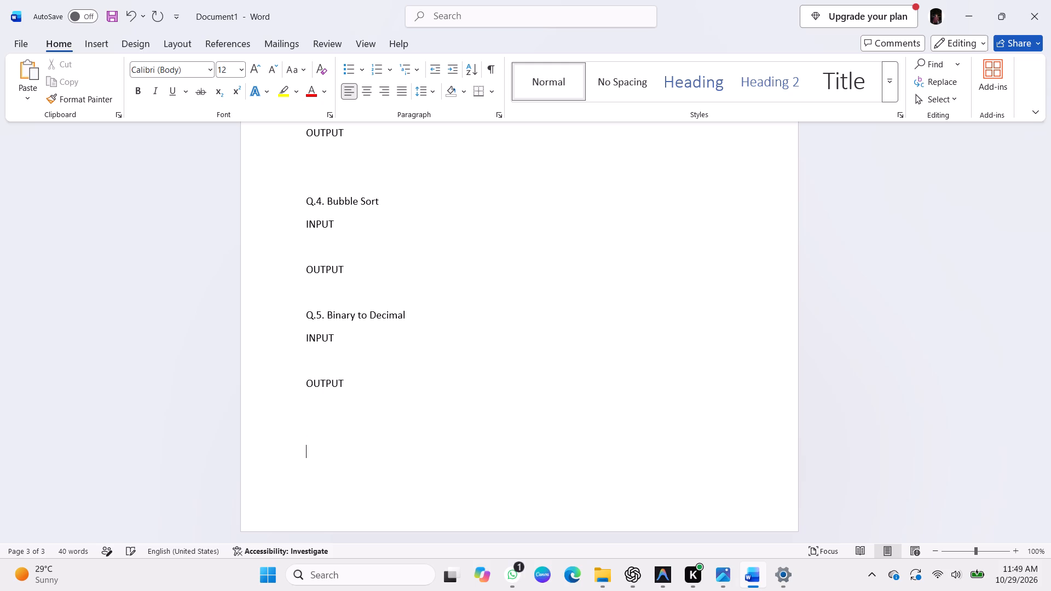
Enter the heading "Q.6. Decimal to Binary" below the Q.5 section.
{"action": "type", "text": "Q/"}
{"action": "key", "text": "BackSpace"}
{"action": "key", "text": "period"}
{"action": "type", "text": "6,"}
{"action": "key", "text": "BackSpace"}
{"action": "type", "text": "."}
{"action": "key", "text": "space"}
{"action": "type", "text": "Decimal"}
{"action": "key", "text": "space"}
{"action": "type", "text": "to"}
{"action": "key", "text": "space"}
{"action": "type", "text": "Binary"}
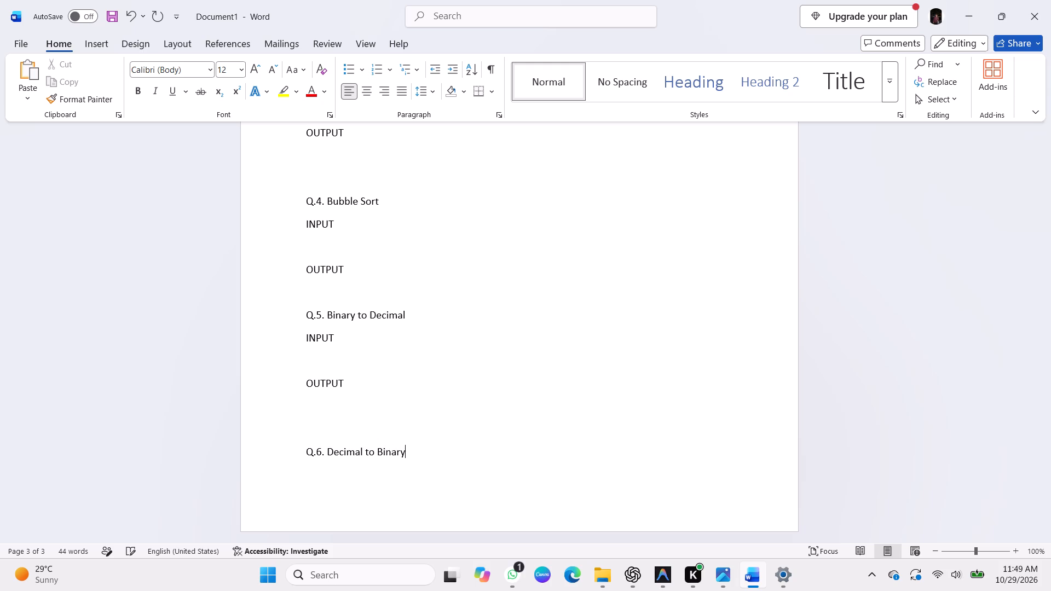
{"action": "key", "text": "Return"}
Add the labels INPUT and OUTPUT for Q.6, leaving one blank line after each label.
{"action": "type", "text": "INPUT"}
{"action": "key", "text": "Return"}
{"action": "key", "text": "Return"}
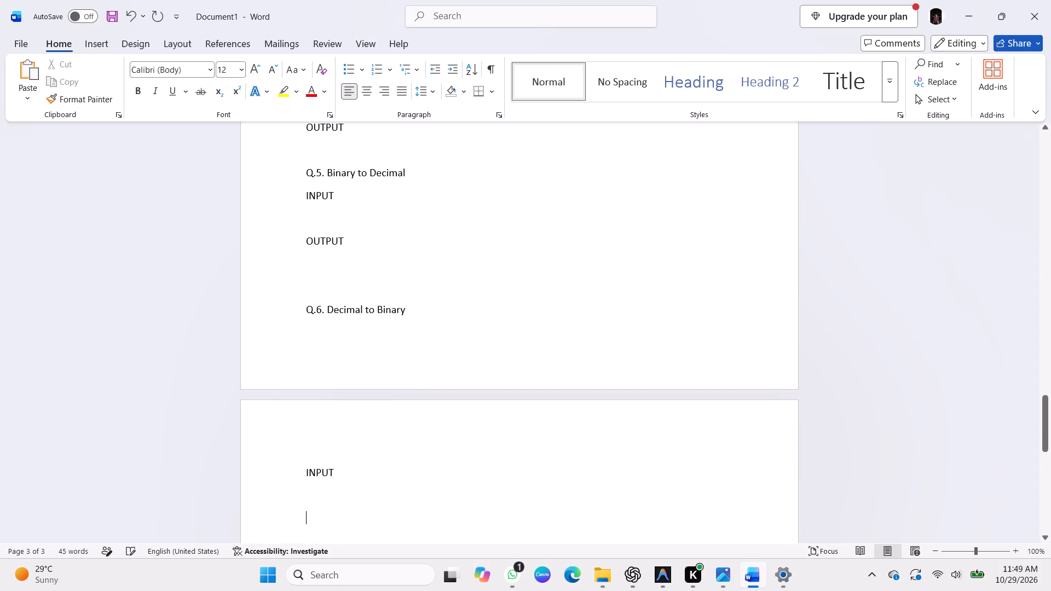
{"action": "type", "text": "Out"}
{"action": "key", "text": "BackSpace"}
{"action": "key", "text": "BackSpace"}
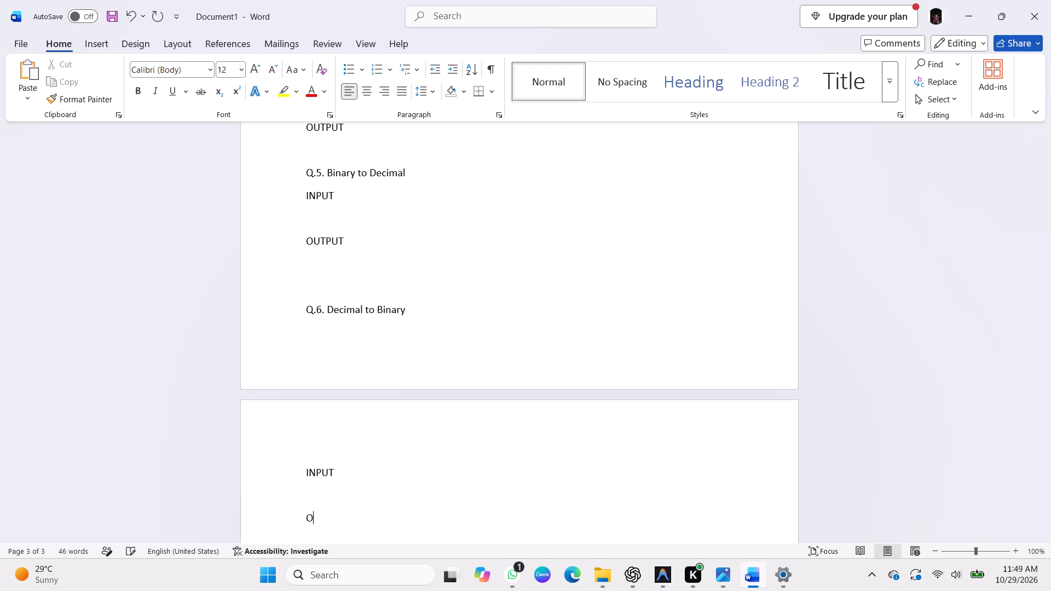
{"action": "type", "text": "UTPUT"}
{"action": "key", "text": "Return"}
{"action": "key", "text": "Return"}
Enter the heading "Q.7. Square Root (Integral)" below the Q.6 section.
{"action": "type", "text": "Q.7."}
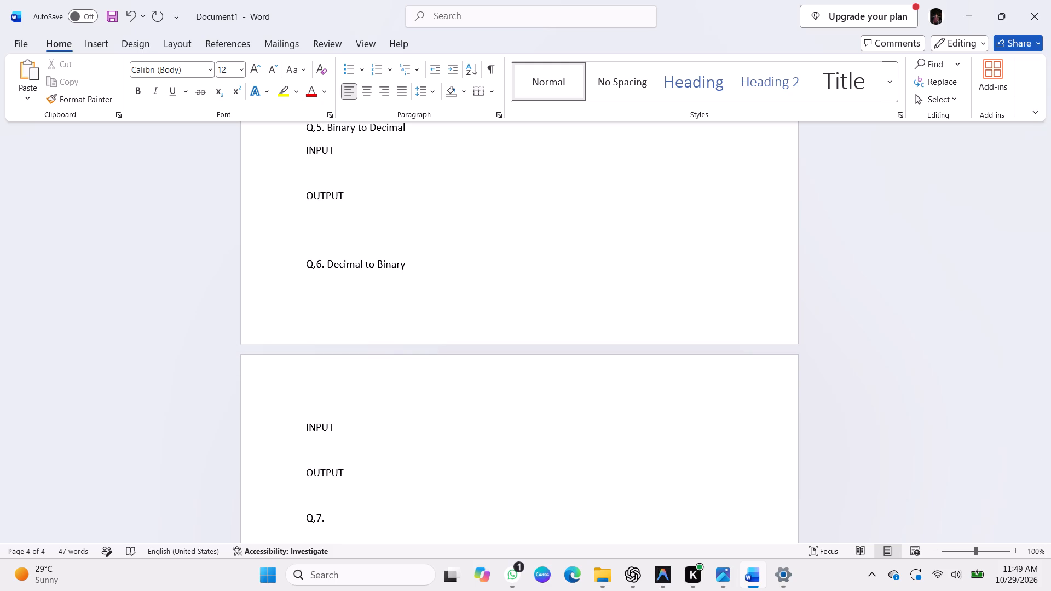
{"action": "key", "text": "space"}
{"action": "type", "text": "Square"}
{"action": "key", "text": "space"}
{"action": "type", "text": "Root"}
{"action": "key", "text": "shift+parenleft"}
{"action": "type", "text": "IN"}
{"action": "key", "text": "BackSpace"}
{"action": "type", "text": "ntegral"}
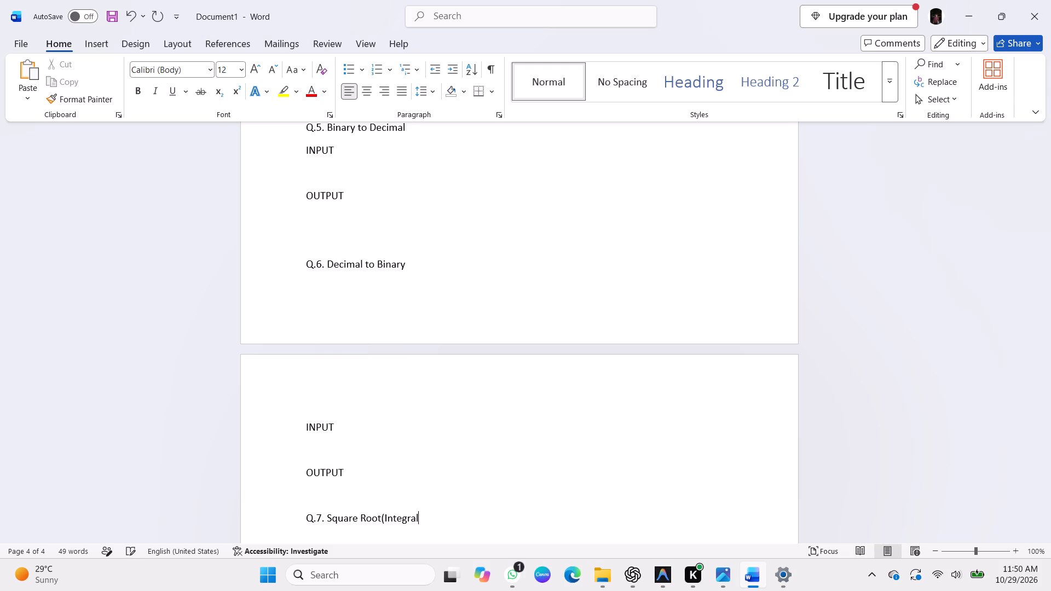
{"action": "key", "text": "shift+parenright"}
{"action": "left_click", "coordinate": [378, 513]}
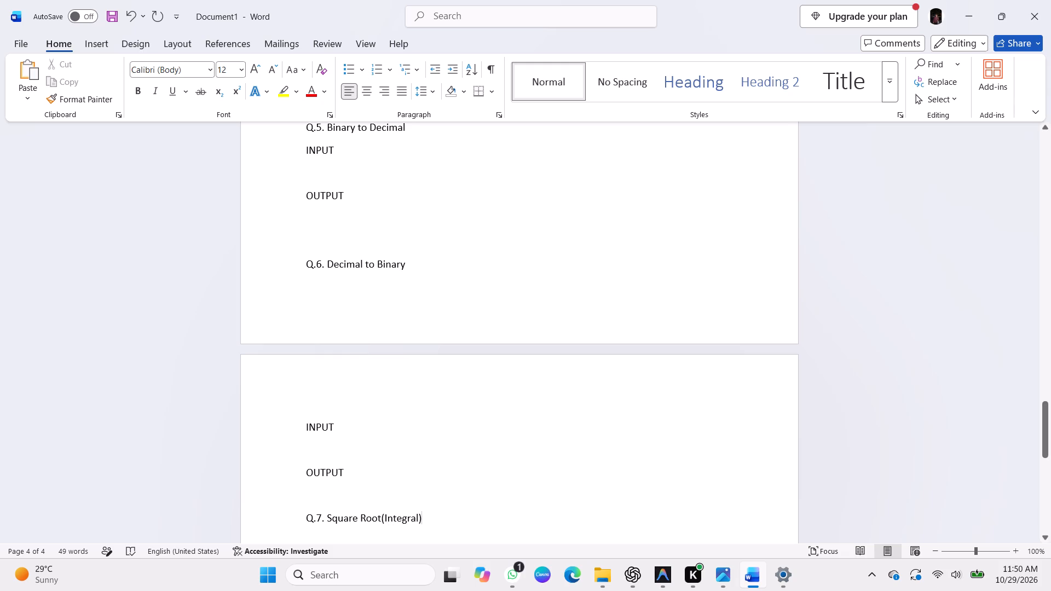
{"action": "key", "text": "Right"}
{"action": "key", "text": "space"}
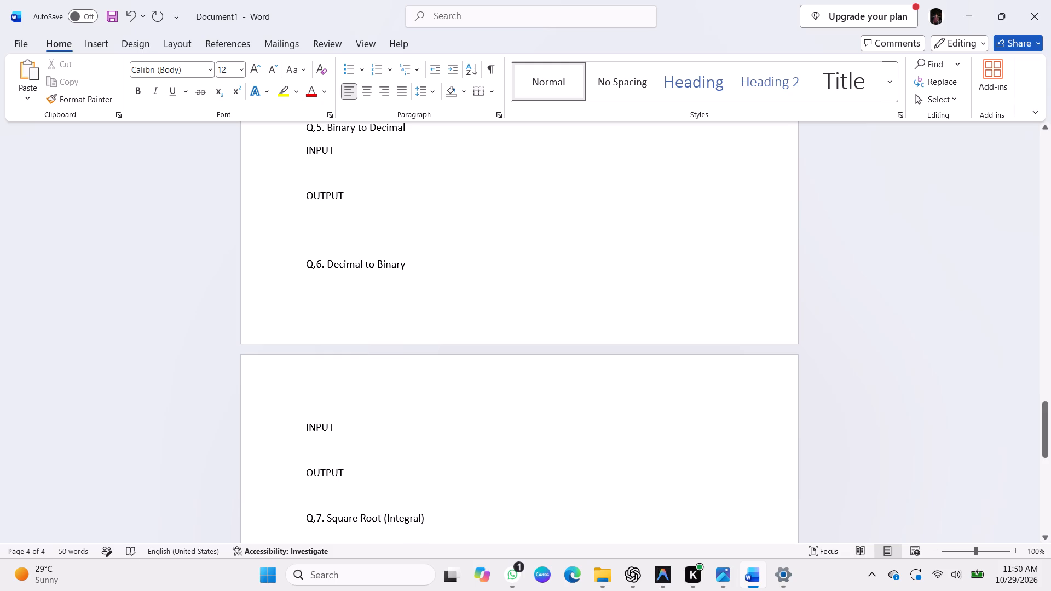
Add the labels INPUT and OUTPUT below the Q.7 heading, leaving one blank line between them and starting a new line after OUTPUT.
{"action": "left_click", "coordinate": [441, 526]}
{"action": "key", "text": "Return"}
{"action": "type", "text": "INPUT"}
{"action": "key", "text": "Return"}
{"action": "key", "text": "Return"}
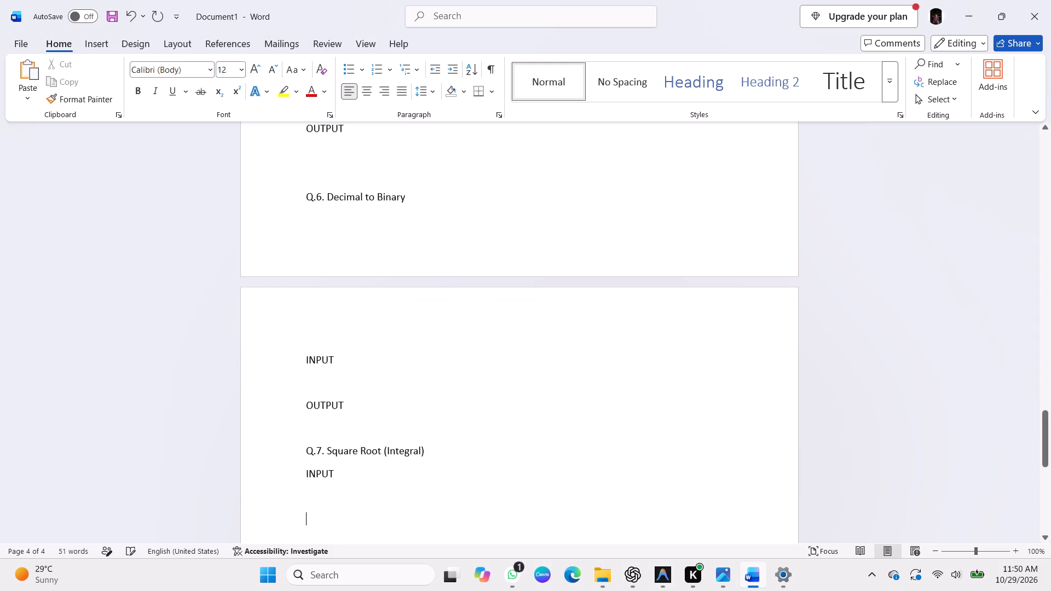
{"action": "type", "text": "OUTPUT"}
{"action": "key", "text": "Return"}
Insert one more blank line below the INPUT label in the "Q.2. Return Array Sum" section.
{"action": "scroll", "coordinate": [438, 462], "scroll_direction": "up", "scroll_amount": 2}
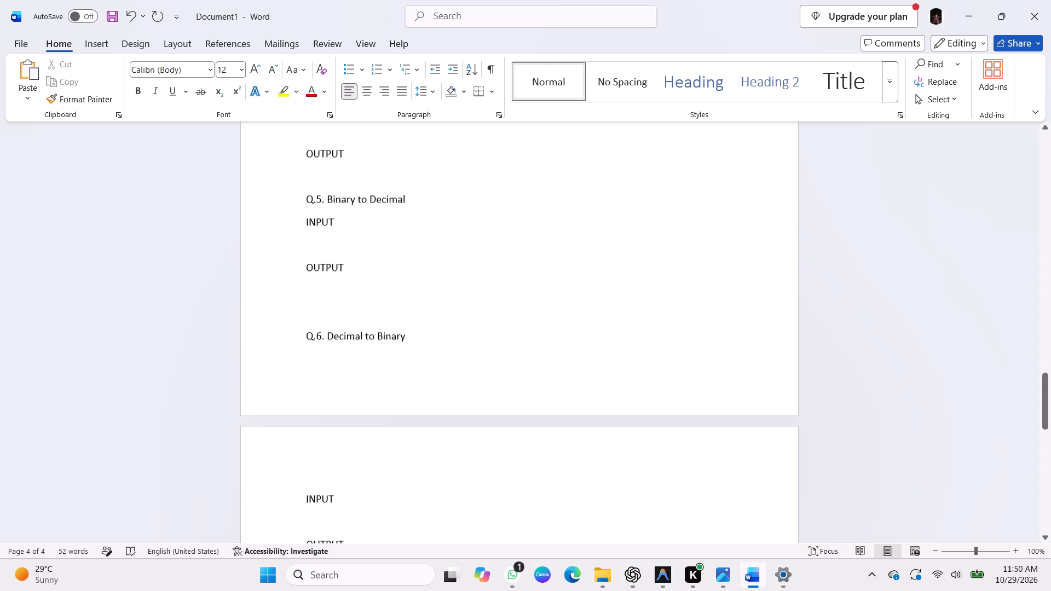
{"action": "scroll", "coordinate": [438, 462], "scroll_direction": "up", "scroll_amount": 4}
{"action": "scroll", "coordinate": [438, 462], "scroll_direction": "down", "scroll_amount": 2}
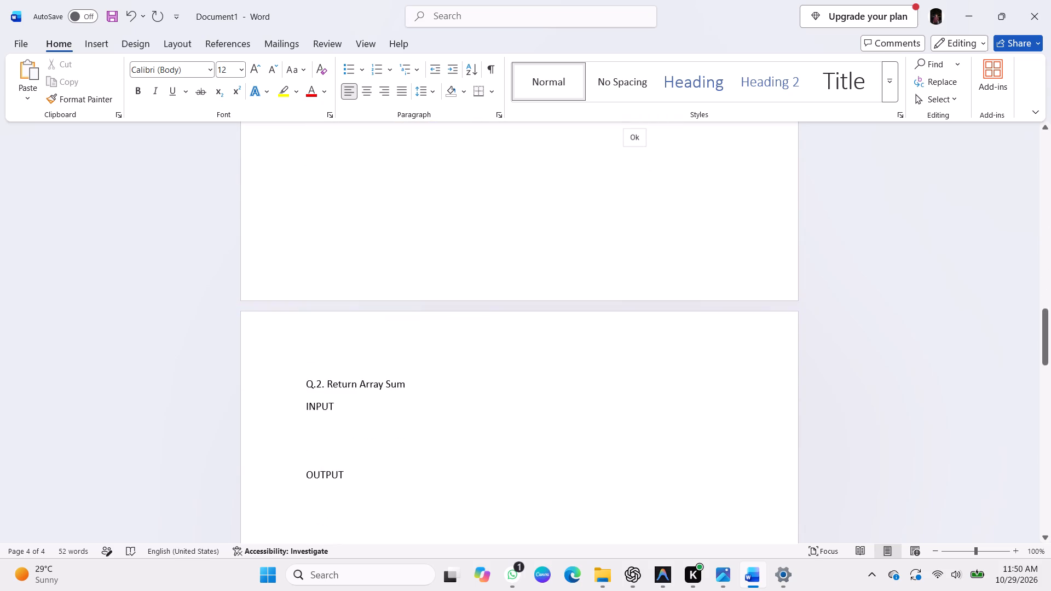
{"action": "scroll", "coordinate": [438, 462], "scroll_direction": "down", "scroll_amount": 1}
{"action": "left_click", "coordinate": [364, 404]}
{"action": "key", "text": "Return"}
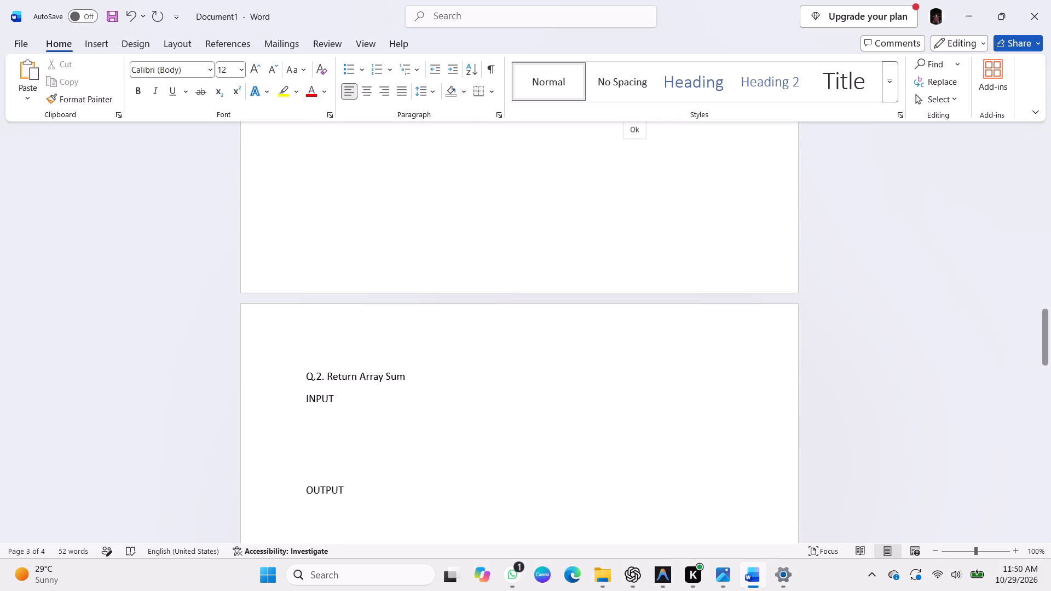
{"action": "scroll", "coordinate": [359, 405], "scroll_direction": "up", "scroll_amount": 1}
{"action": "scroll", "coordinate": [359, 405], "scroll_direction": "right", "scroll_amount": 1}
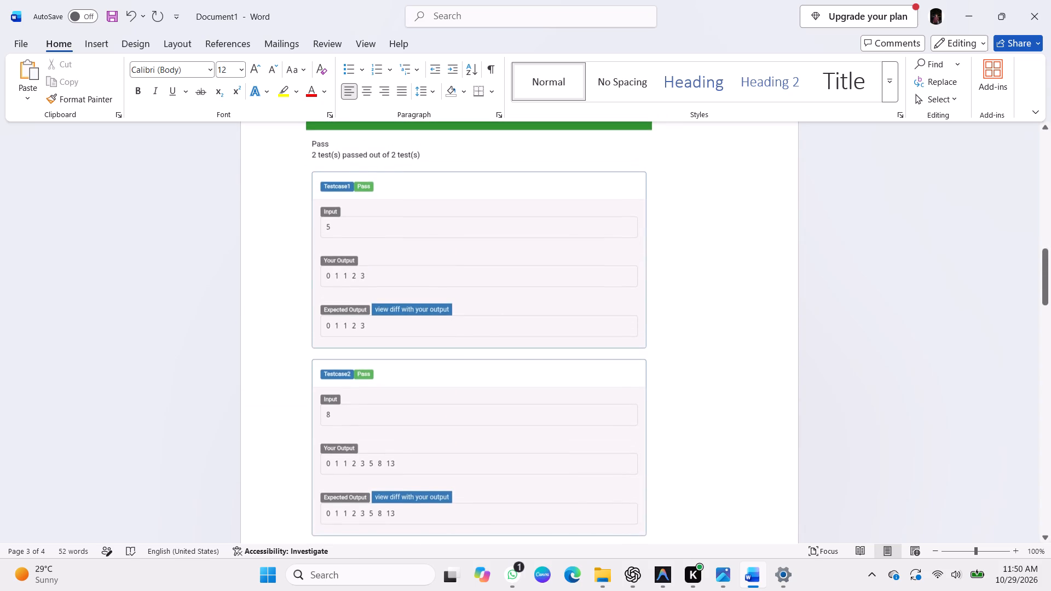
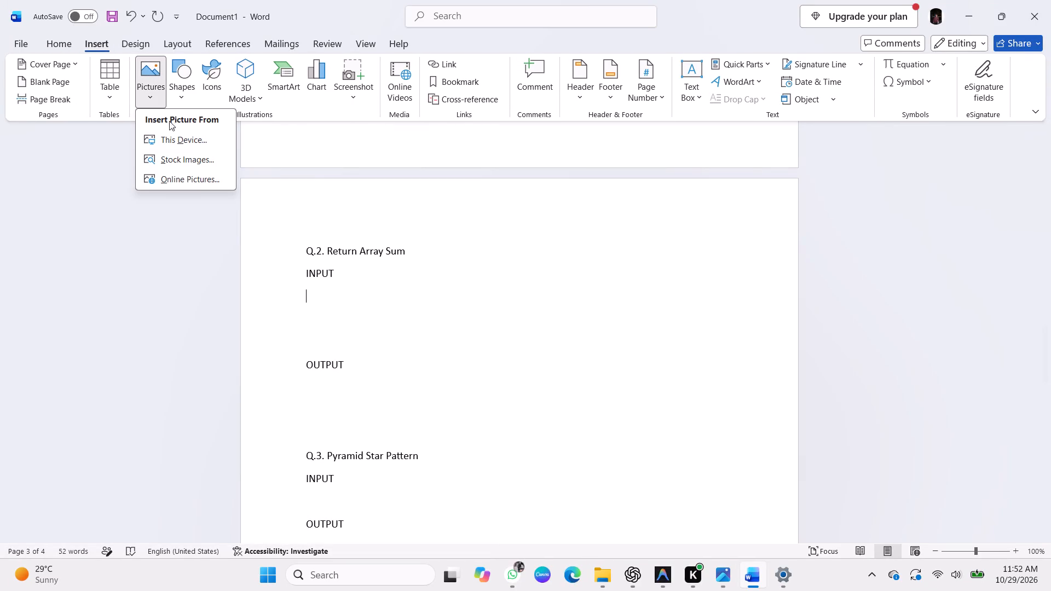
Insert the picture Q2_Input.jpg from the Downloads folder below the INPUT label of Q.2.
{"action": "left_click", "coordinate": [173, 141]}
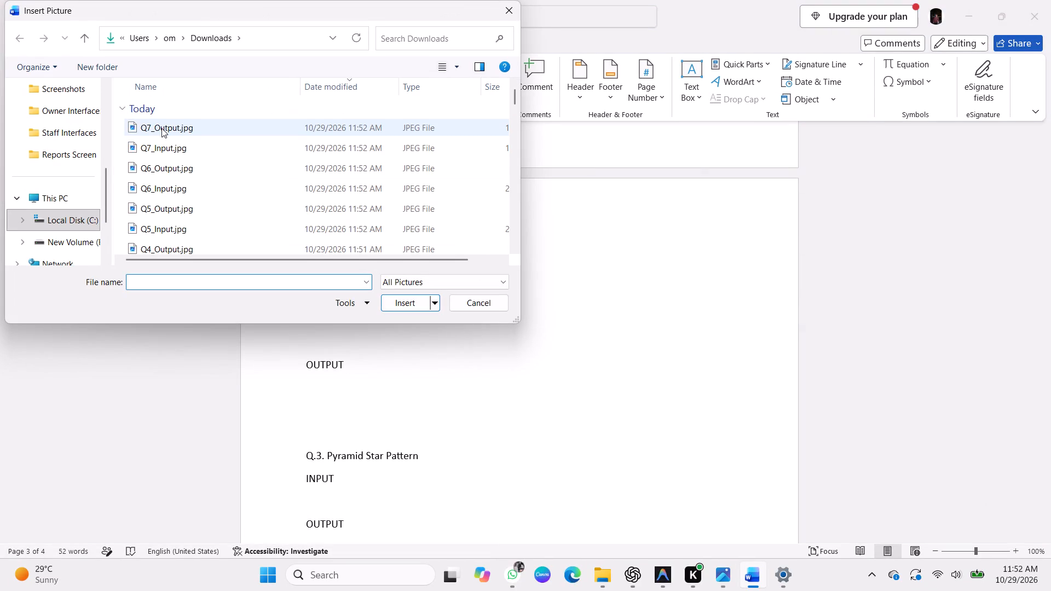
{"action": "scroll", "coordinate": [161, 128], "scroll_direction": "down", "scroll_amount": 2}
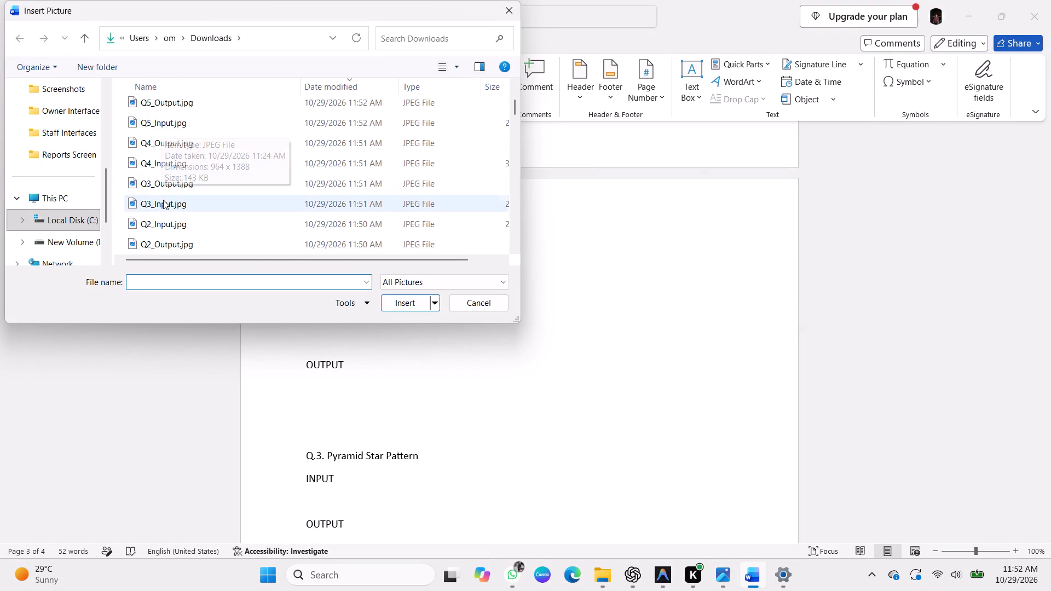
{"action": "left_click", "coordinate": [163, 223]}
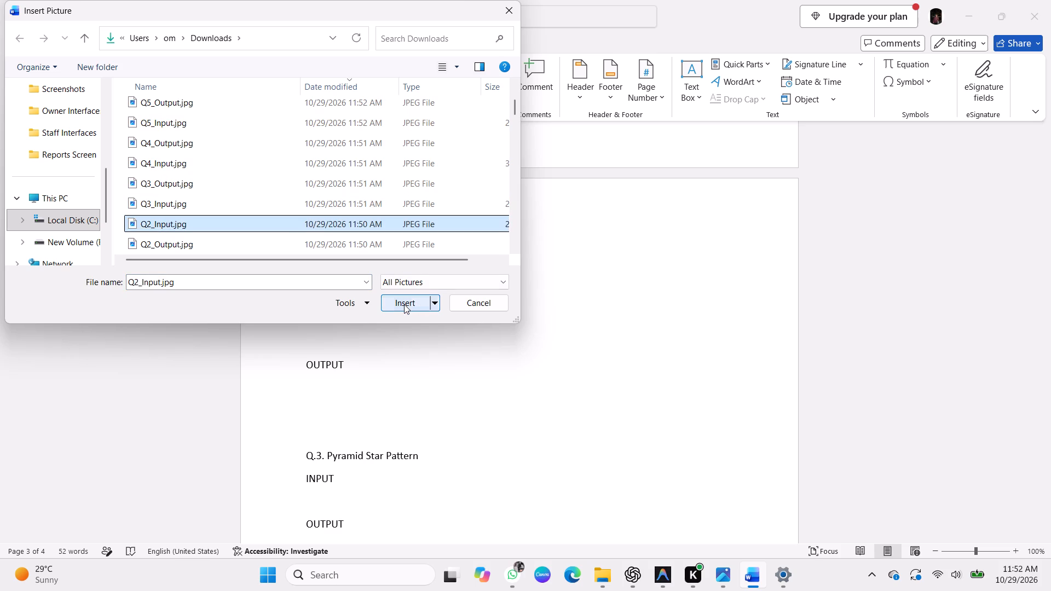
{"action": "left_click", "coordinate": [404, 304]}
Insert the picture Q2_Output.jpg from the Downloads folder below the OUTPUT label of Q.2.
{"action": "scroll", "coordinate": [404, 304], "scroll_direction": "down", "scroll_amount": 3}
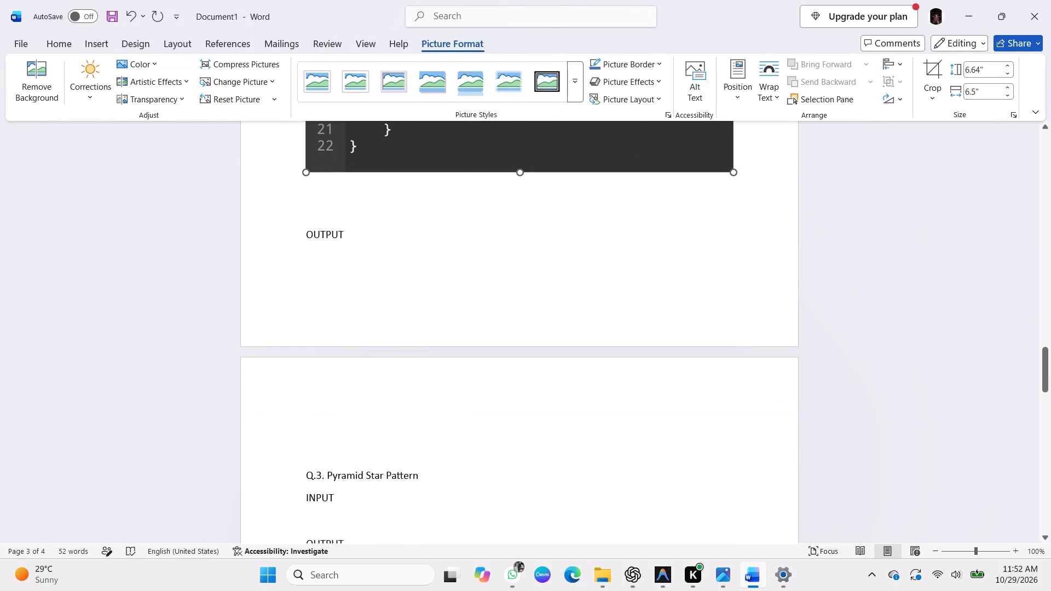
{"action": "left_click", "coordinate": [344, 257]}
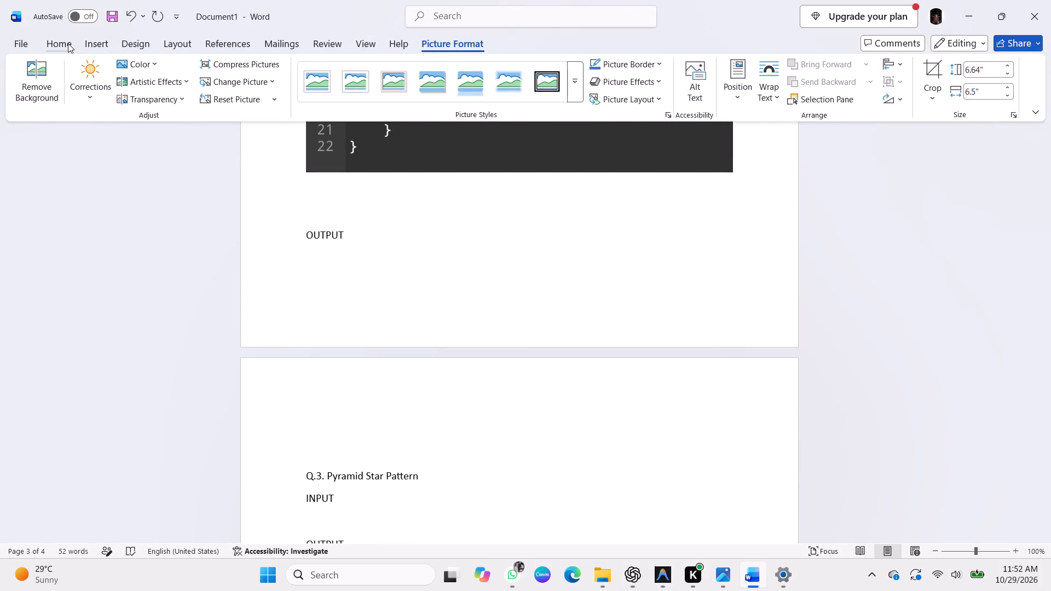
{"action": "left_click", "coordinate": [68, 43]}
{"action": "left_click", "coordinate": [97, 34]}
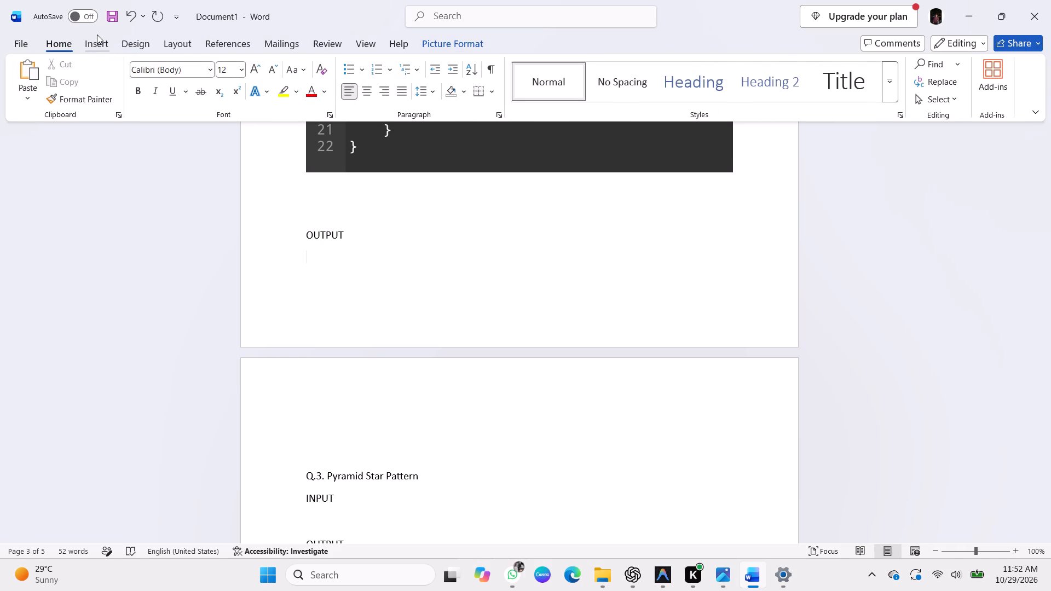
{"action": "left_click", "coordinate": [161, 86]}
{"action": "left_click", "coordinate": [175, 136]}
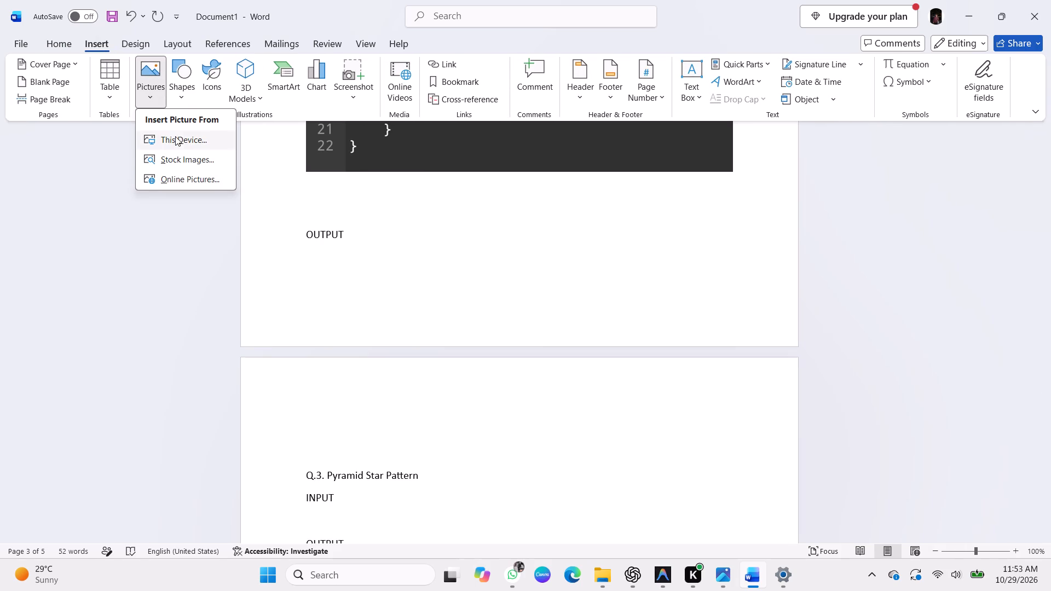
{"action": "scroll", "coordinate": [183, 169], "scroll_direction": "down", "scroll_amount": 2}
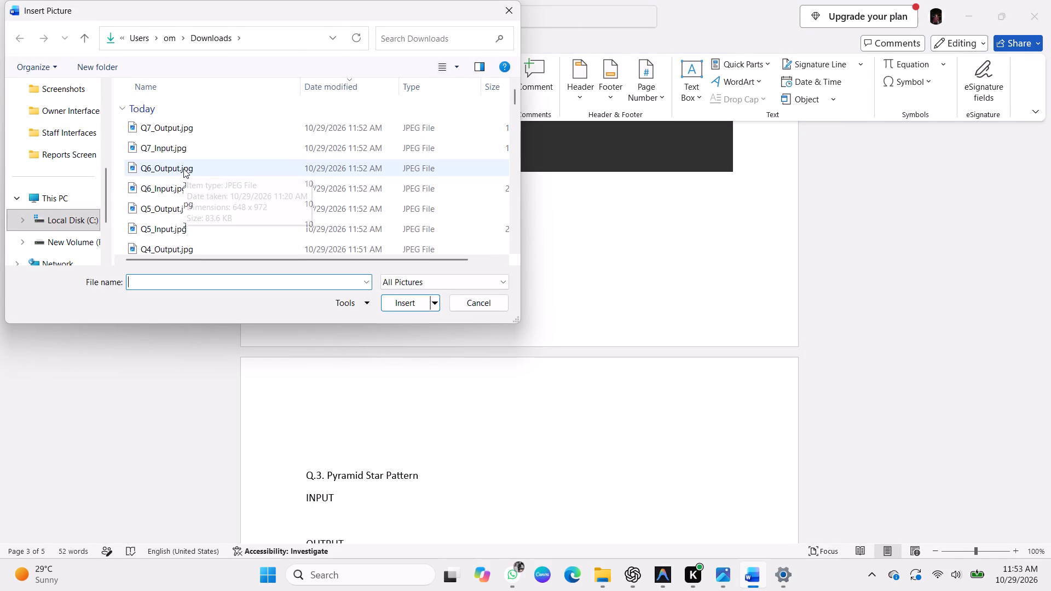
{"action": "scroll", "coordinate": [183, 169], "scroll_direction": "down", "scroll_amount": 1}
{"action": "left_click", "coordinate": [182, 240]}
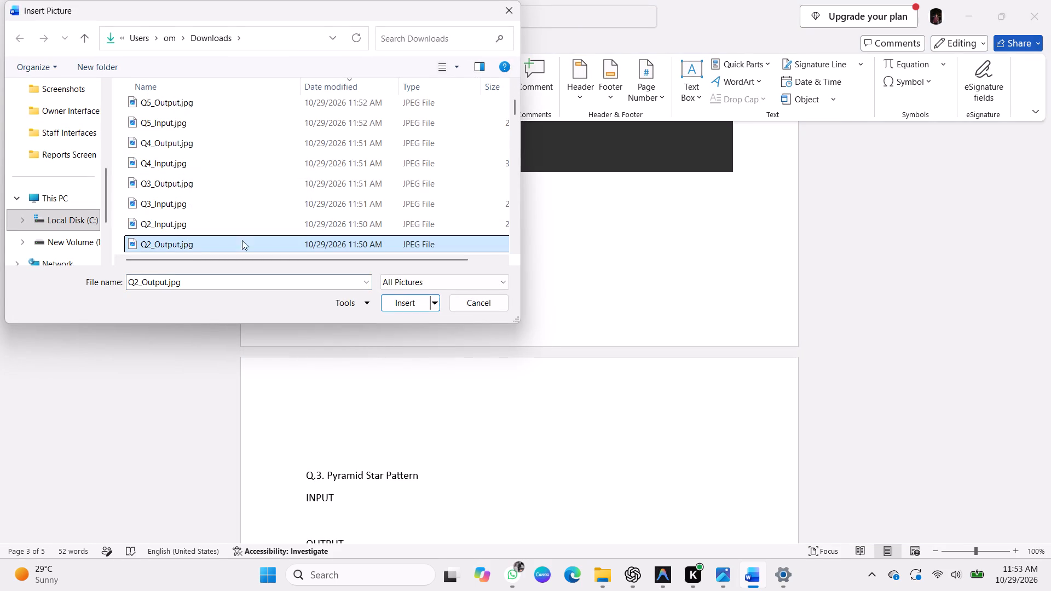
{"action": "left_click", "coordinate": [396, 299]}
Add a blank line below the INPUT label of Q.3 and insert Q3_Output.jpg and Q3_Input.jpg there together.
{"action": "scroll", "coordinate": [396, 299], "scroll_direction": "down", "scroll_amount": 2}
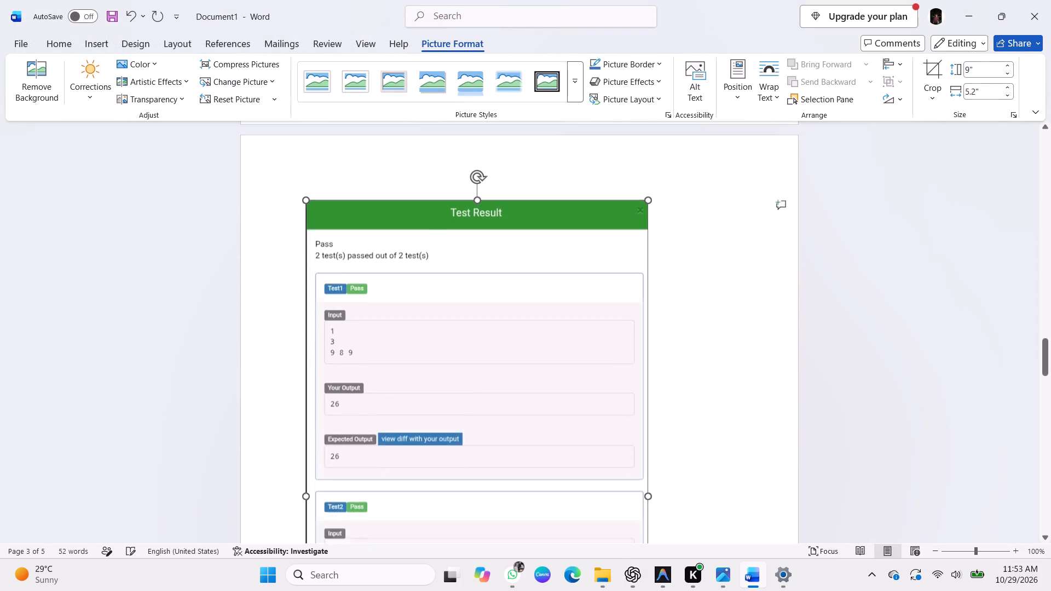
{"action": "scroll", "coordinate": [396, 299], "scroll_direction": "down", "scroll_amount": 4}
{"action": "left_click", "coordinate": [327, 171]}
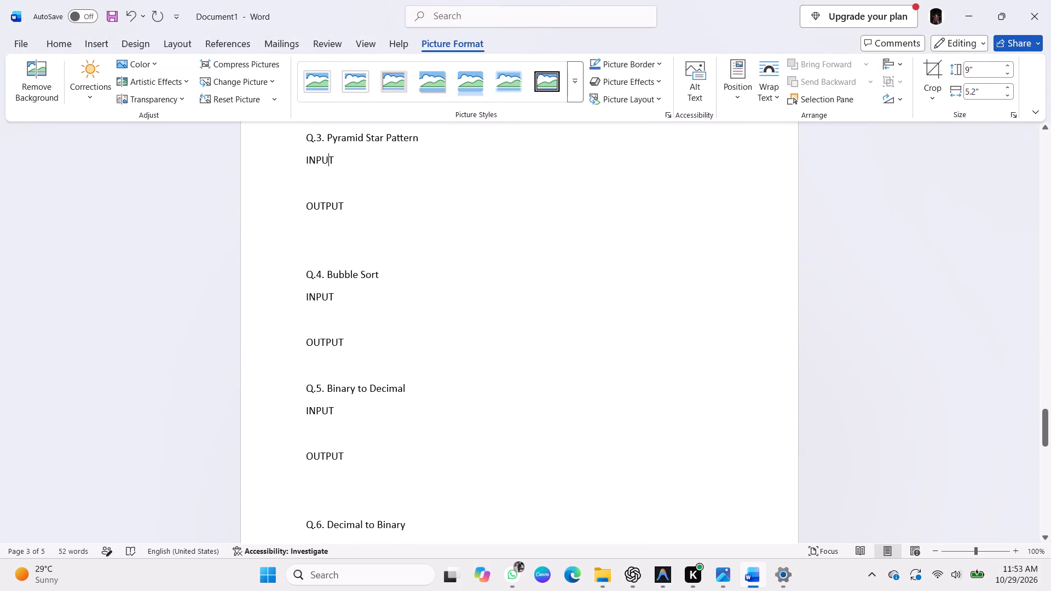
{"action": "left_click", "coordinate": [322, 172]}
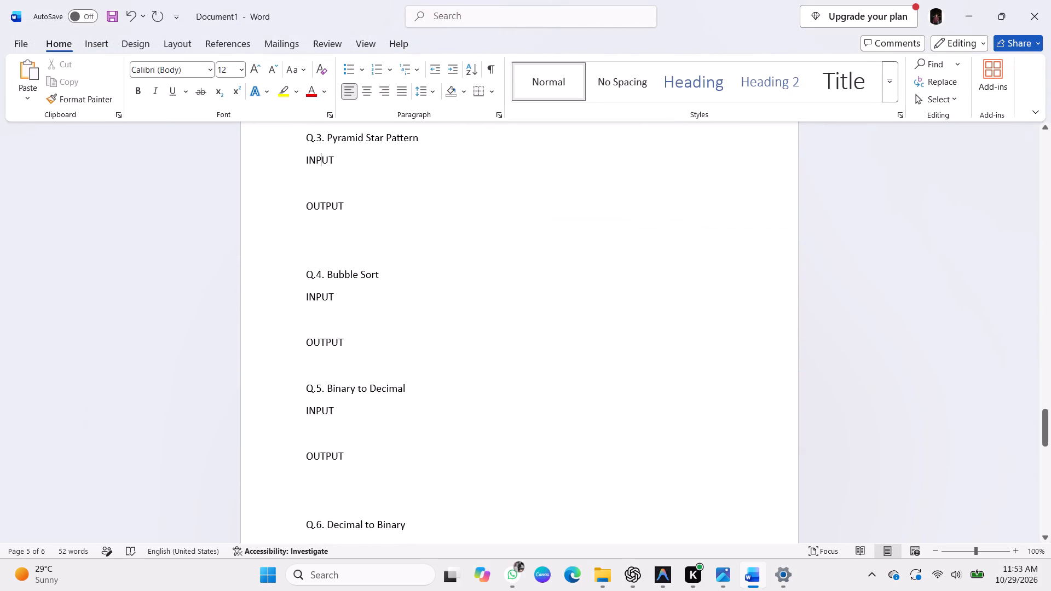
{"action": "left_click", "coordinate": [344, 157]}
{"action": "key", "text": "Return"}
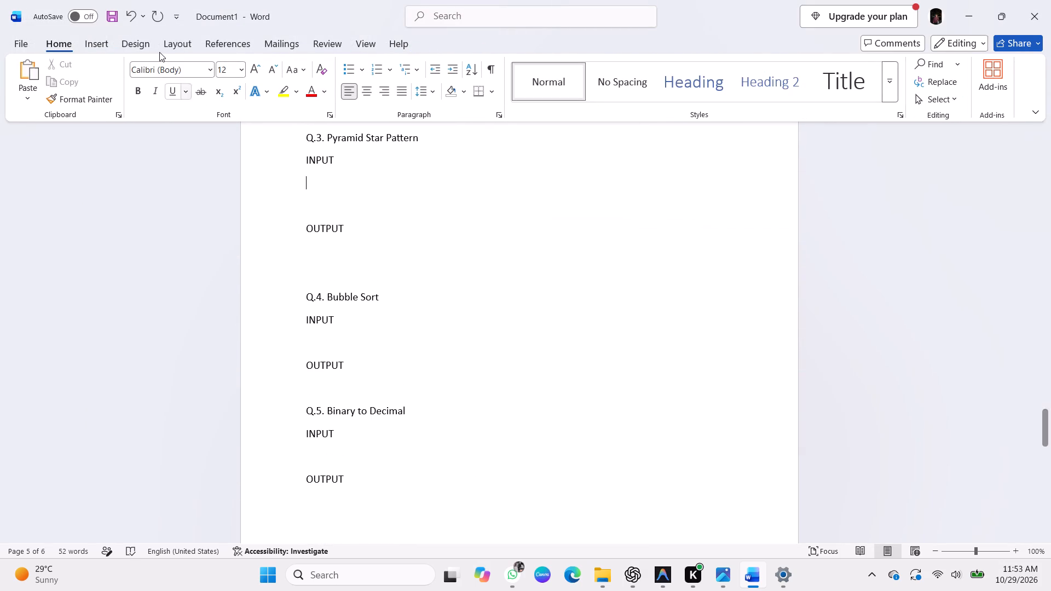
{"action": "left_click", "coordinate": [96, 42]}
{"action": "left_click", "coordinate": [148, 83]}
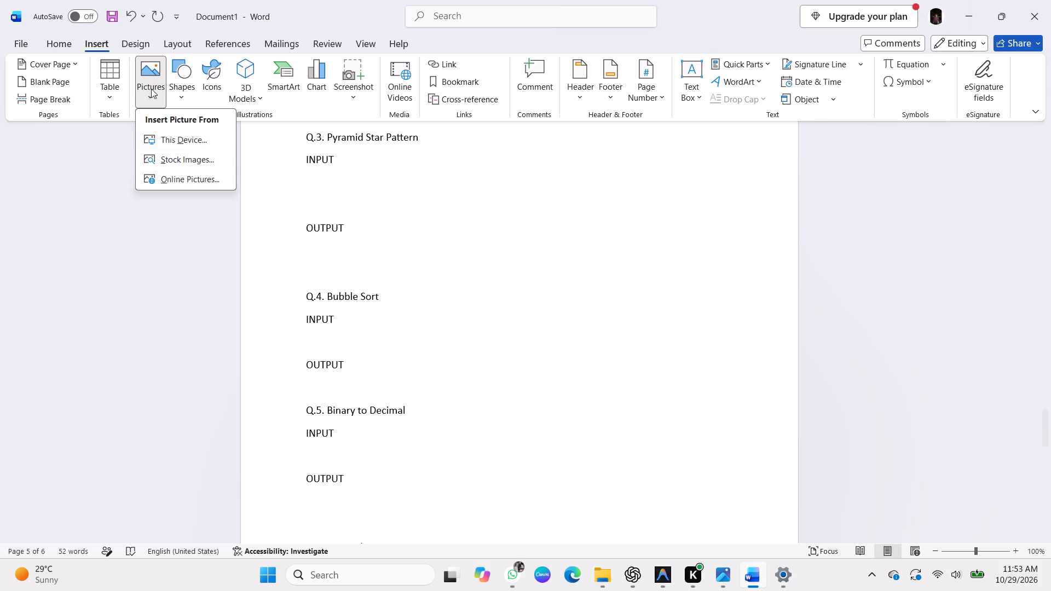
{"action": "left_click", "coordinate": [169, 134]}
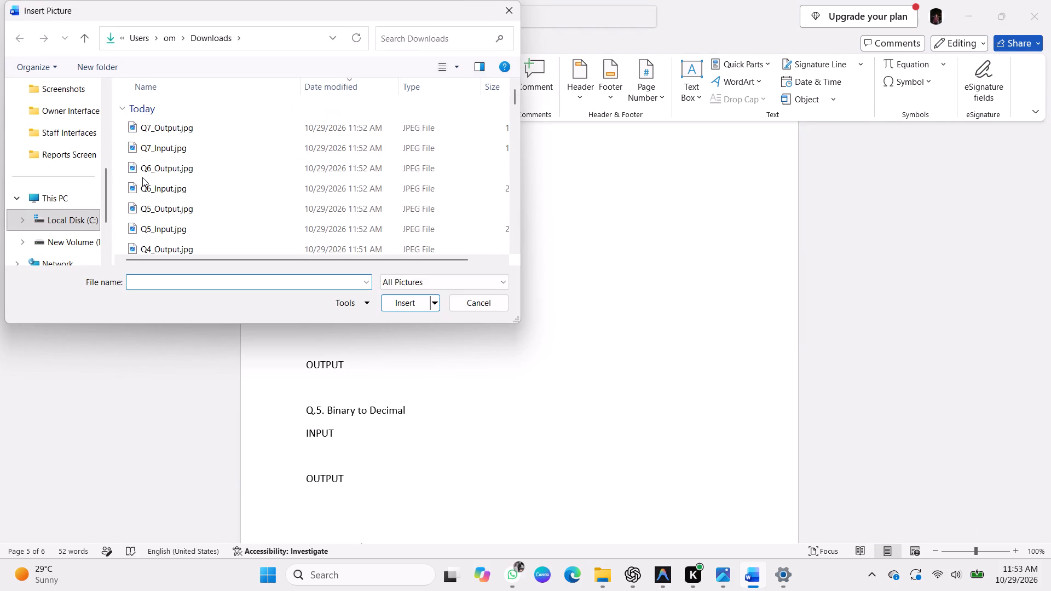
{"action": "scroll", "coordinate": [142, 177], "scroll_direction": "down", "scroll_amount": 1}
{"action": "scroll", "coordinate": [130, 245], "scroll_direction": "down", "scroll_amount": 1}
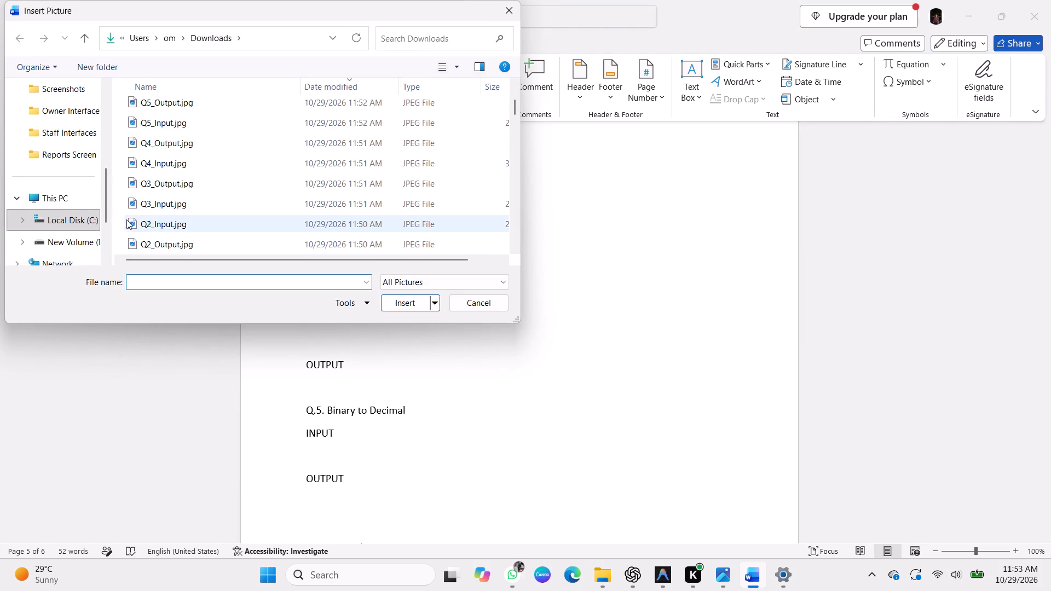
{"action": "left_click_drag", "start_coordinate": [123, 209], "coordinate": [160, 184]}
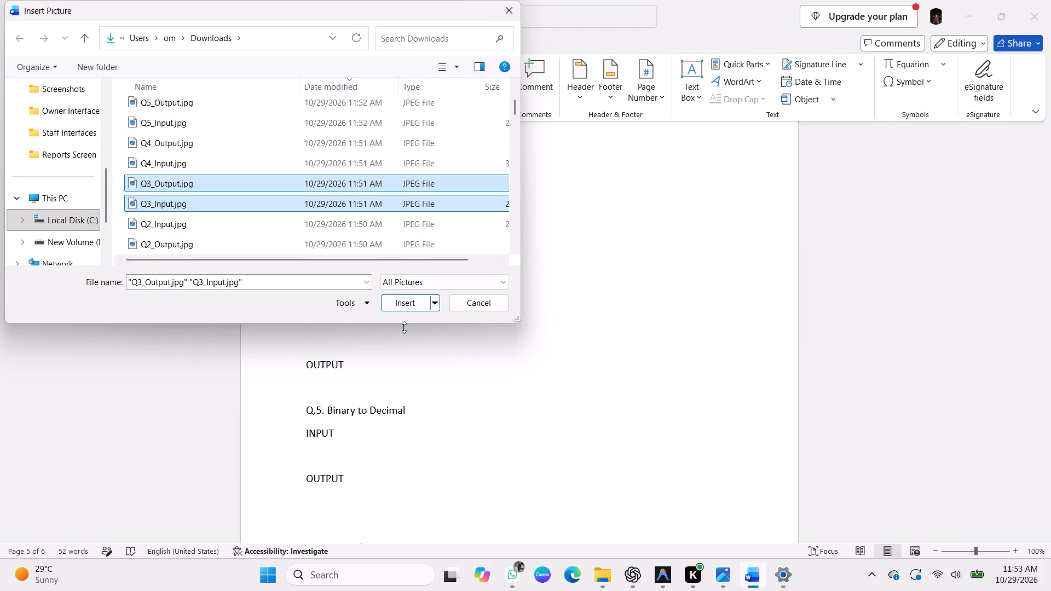
{"action": "left_click", "coordinate": [412, 301]}
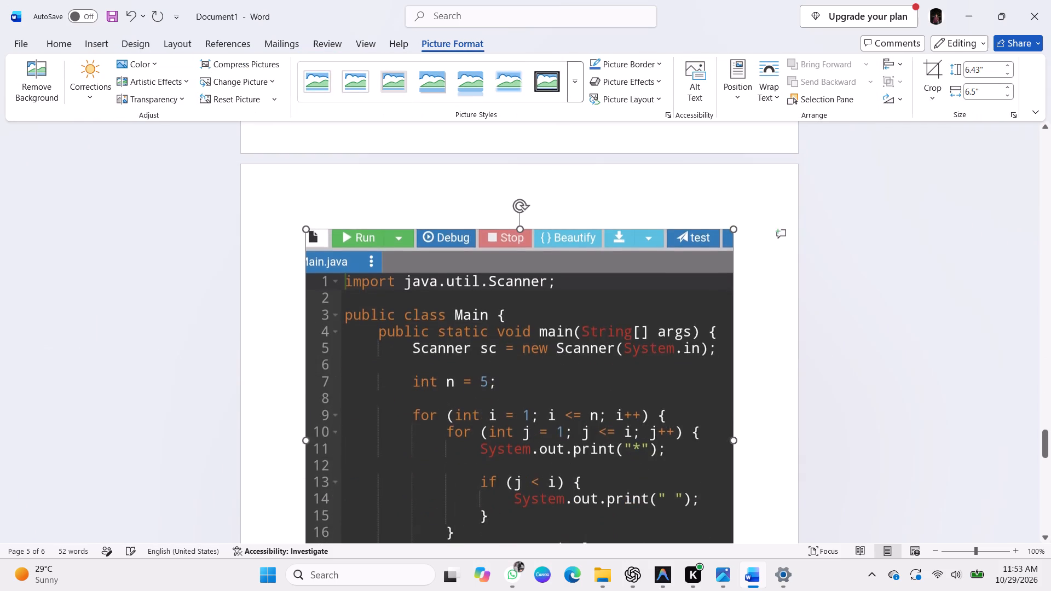
Delete the test result picture Q3_Output.jpg from the INPUT part of Q.3, keeping the code picture.
{"action": "scroll", "coordinate": [412, 301], "scroll_direction": "up", "scroll_amount": 4}
{"action": "scroll", "coordinate": [412, 301], "scroll_direction": "down", "scroll_amount": 1}
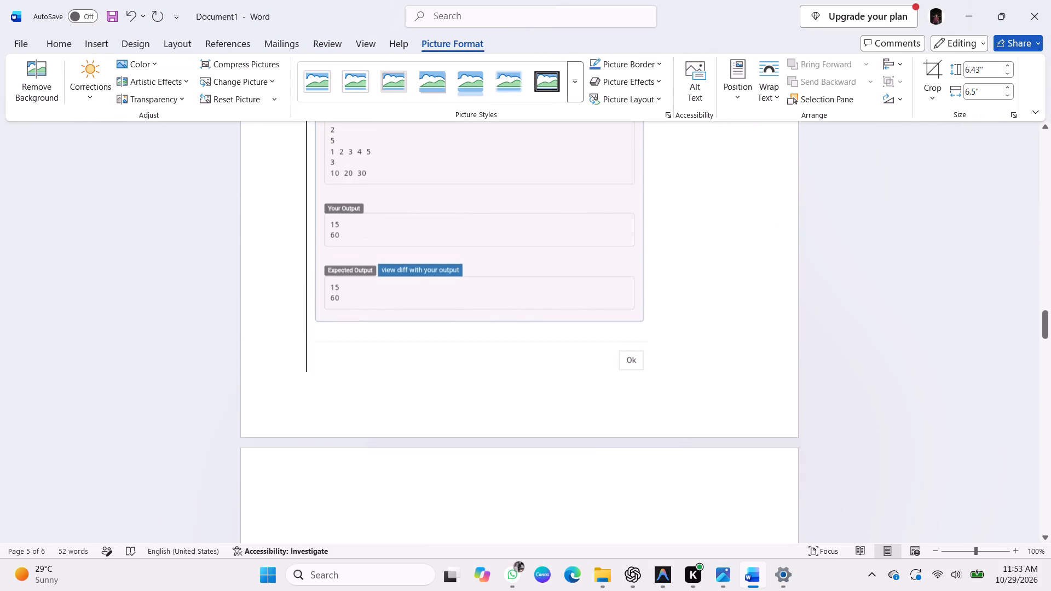
{"action": "scroll", "coordinate": [415, 268], "scroll_direction": "down", "scroll_amount": 4}
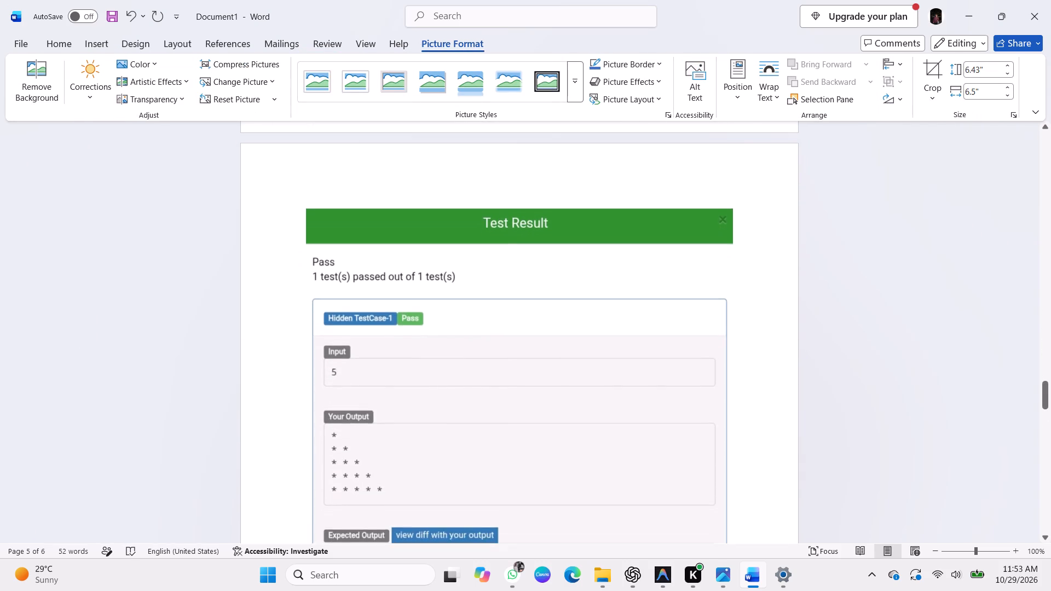
{"action": "scroll", "coordinate": [415, 268], "scroll_direction": "down", "scroll_amount": 1}
{"action": "left_click", "coordinate": [434, 332]}
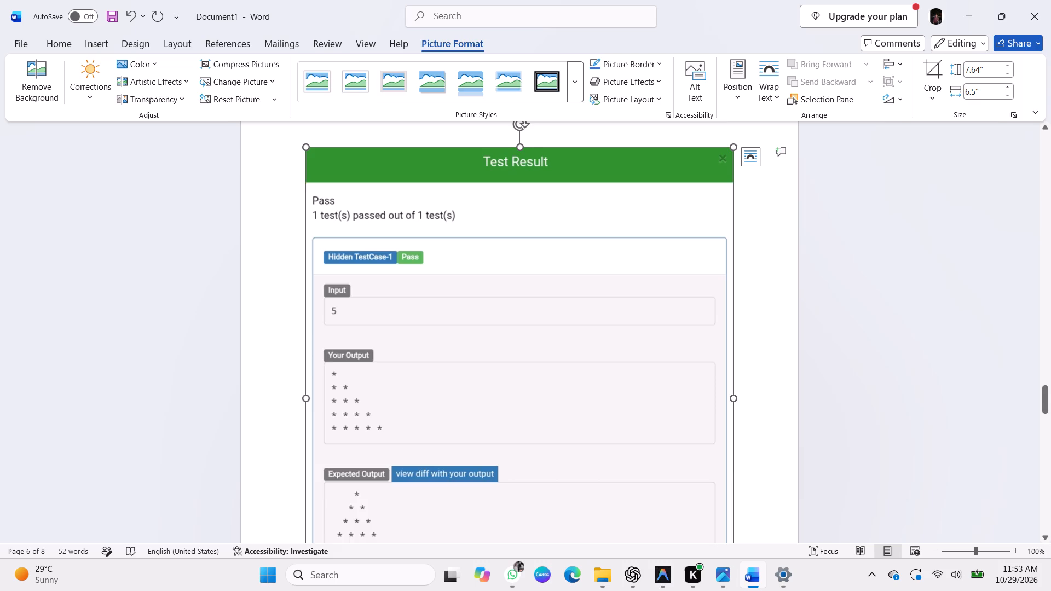
{"action": "key", "text": "BackSpace"}
Insert the picture Q3_Output.jpg from the Downloads folder below the OUTPUT label of Q.3.
{"action": "scroll", "coordinate": [444, 351], "scroll_direction": "up", "scroll_amount": 1}
{"action": "scroll", "coordinate": [444, 351], "scroll_direction": "down", "scroll_amount": 2}
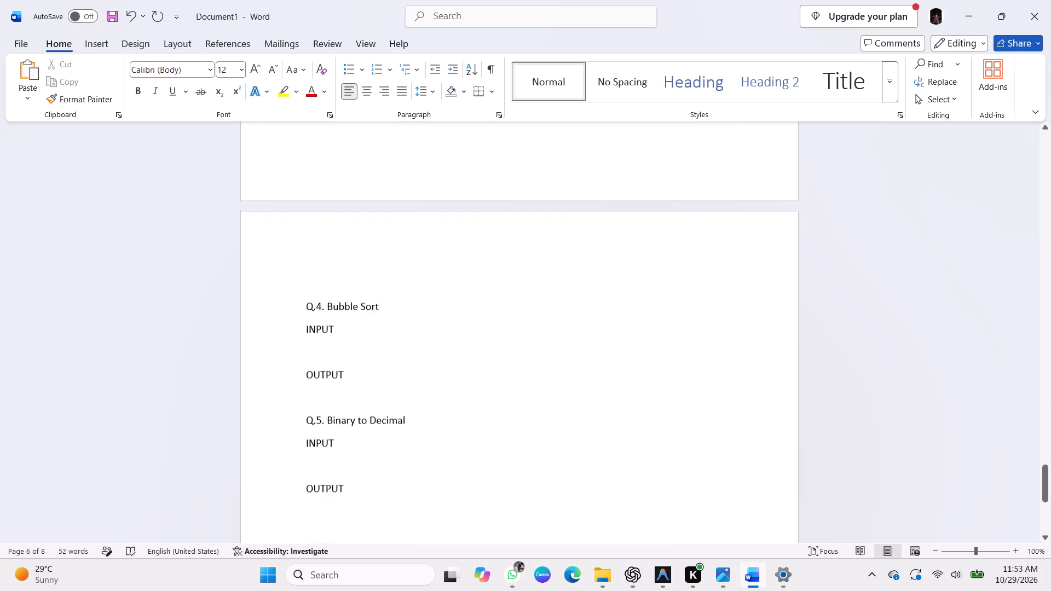
{"action": "scroll", "coordinate": [444, 351], "scroll_direction": "up", "scroll_amount": 1}
{"action": "right_click", "coordinate": [444, 351]}
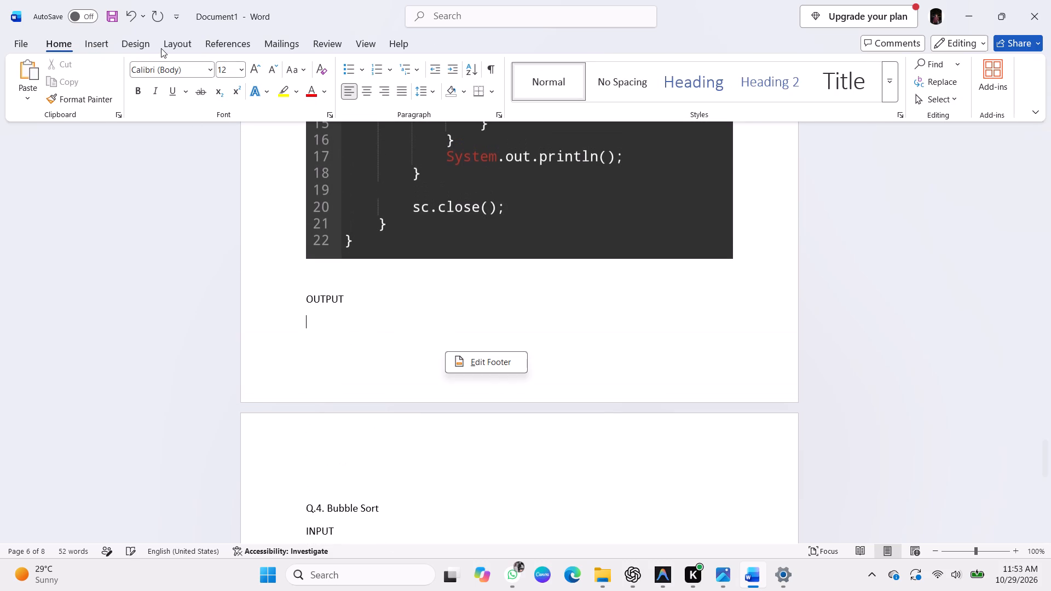
{"action": "left_click", "coordinate": [98, 37]}
{"action": "left_click", "coordinate": [164, 86]}
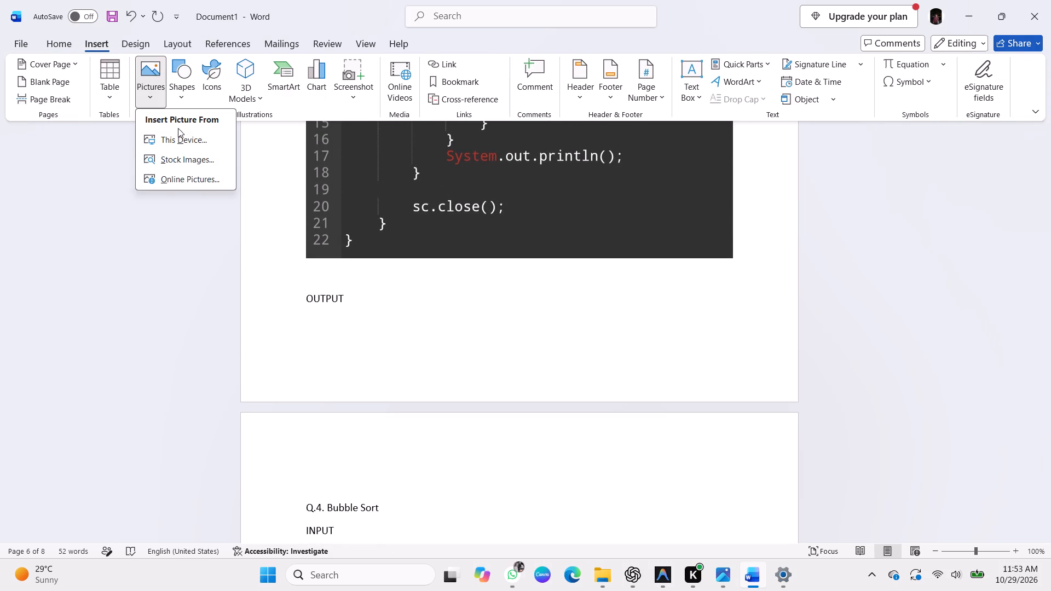
{"action": "left_click", "coordinate": [180, 137]}
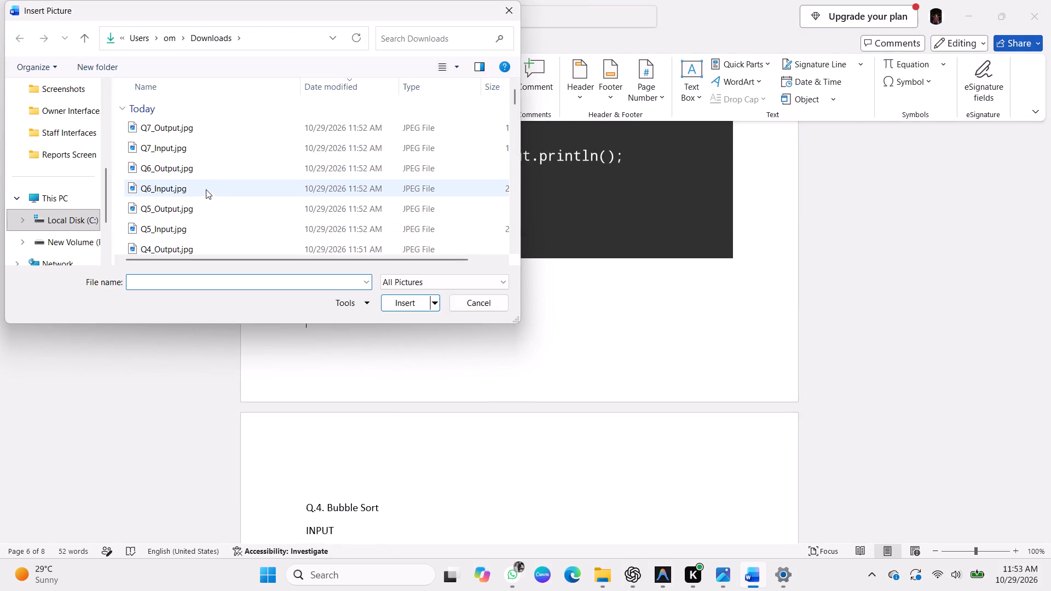
{"action": "scroll", "coordinate": [206, 194], "scroll_direction": "down", "scroll_amount": 1}
{"action": "left_click", "coordinate": [200, 238]}
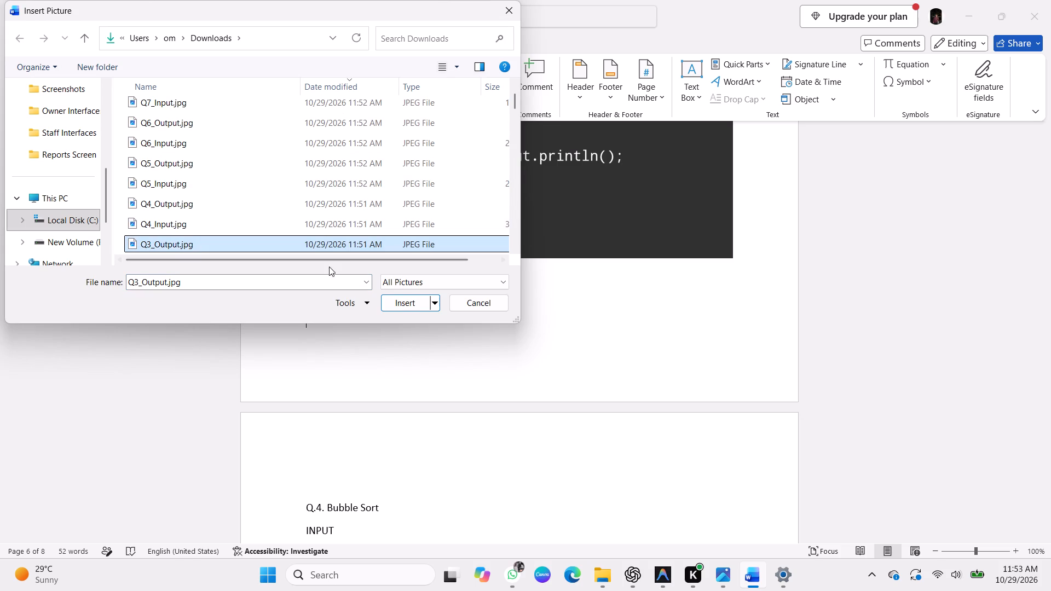
{"action": "left_click", "coordinate": [404, 295]}
Add a blank line below the INPUT label of "Q.4. Bubble Sort" and insert the picture Q4_Input.jpg there.
{"action": "scroll", "coordinate": [404, 295], "scroll_direction": "down", "scroll_amount": 6}
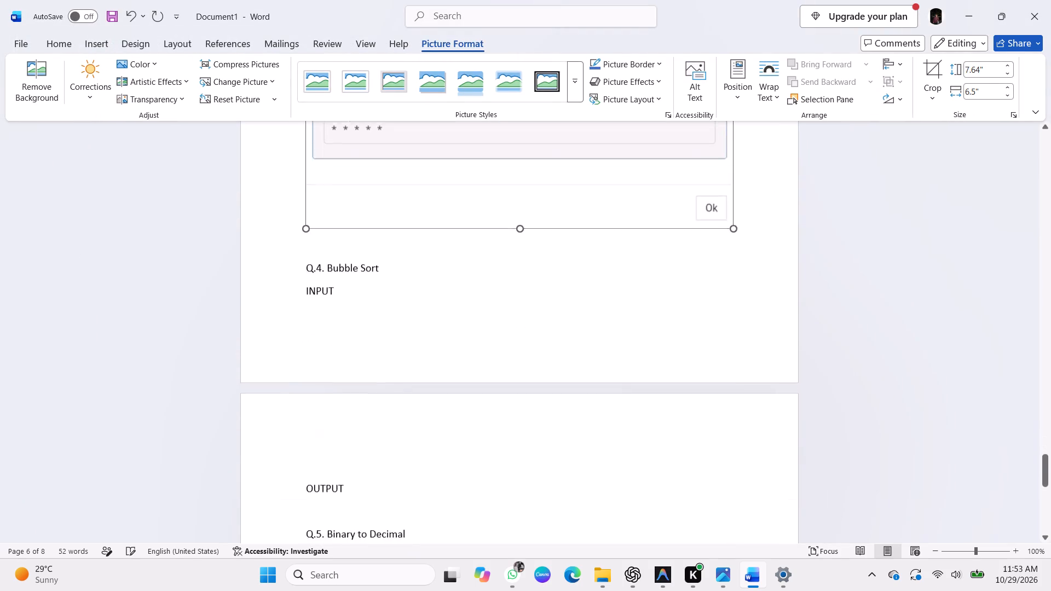
{"action": "scroll", "coordinate": [404, 295], "scroll_direction": "up", "scroll_amount": 1}
{"action": "left_click", "coordinate": [362, 346]}
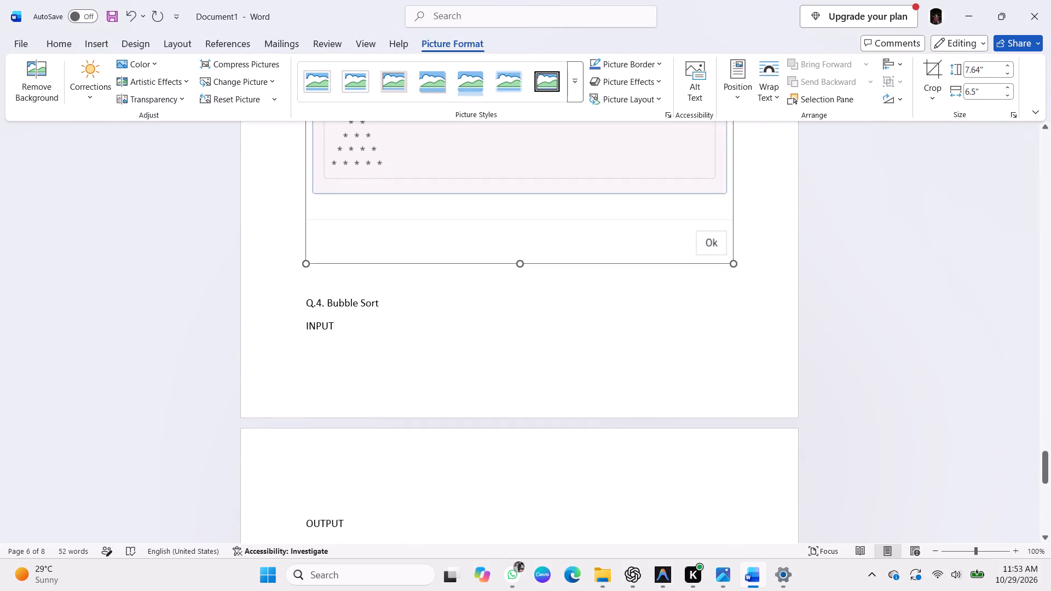
{"action": "key", "text": "Return"}
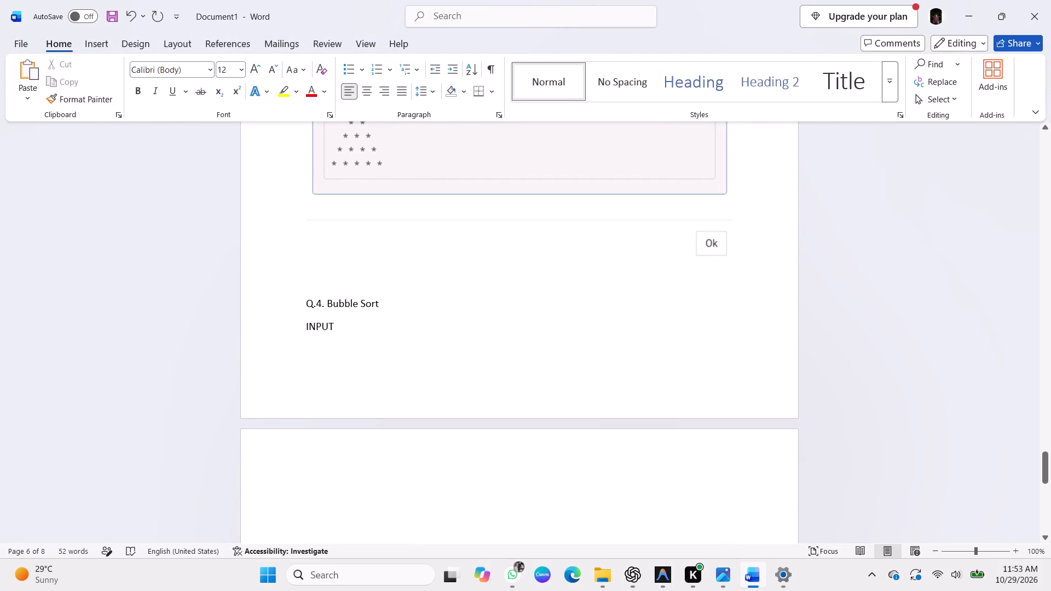
{"action": "left_click", "coordinate": [91, 43]}
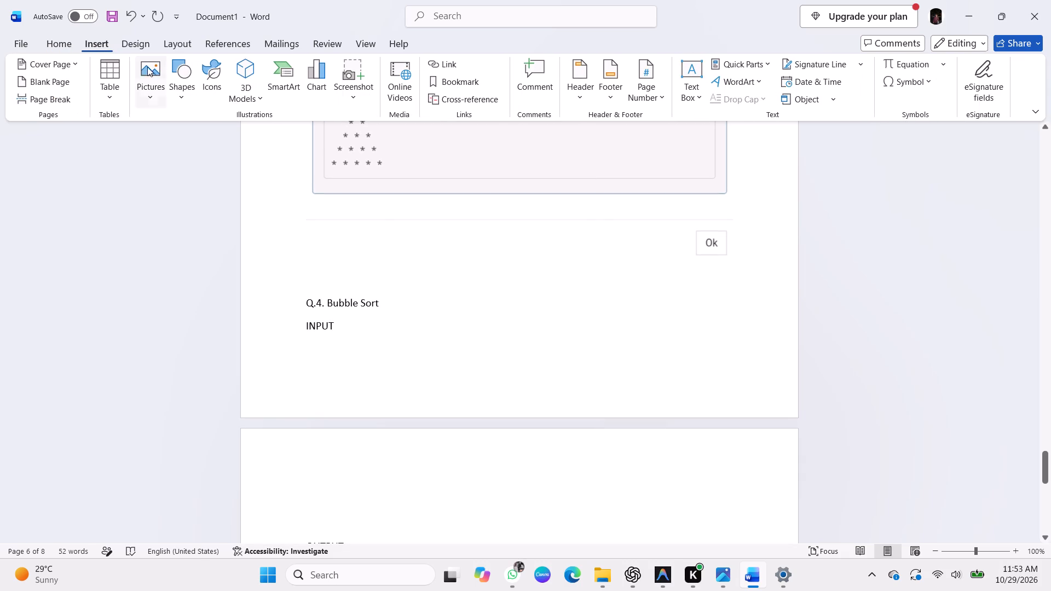
{"action": "left_click", "coordinate": [152, 71]}
{"action": "left_click", "coordinate": [183, 140]}
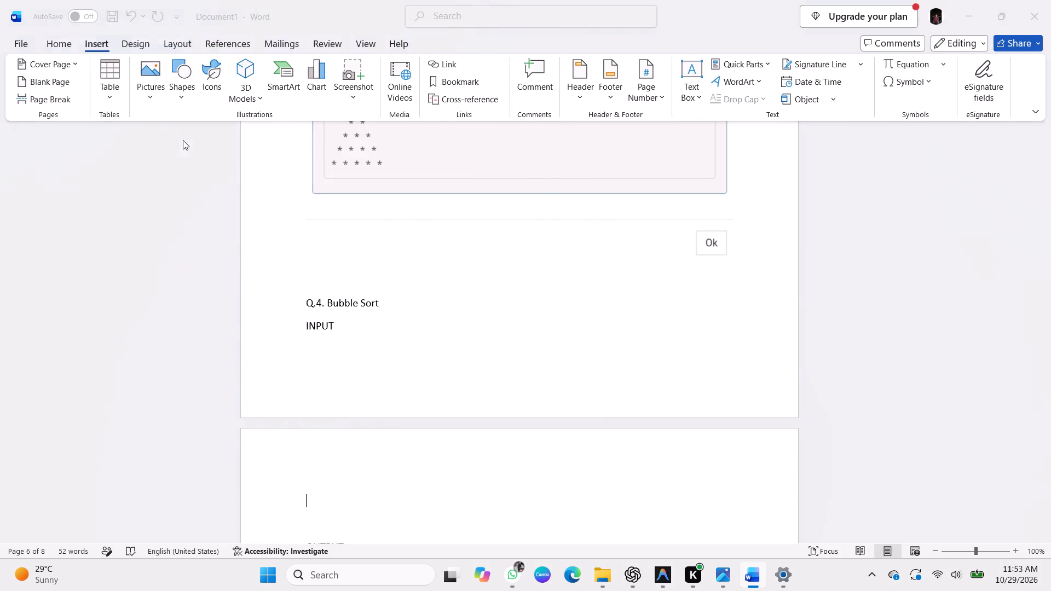
{"action": "scroll", "coordinate": [200, 235], "scroll_direction": "down", "scroll_amount": 1}
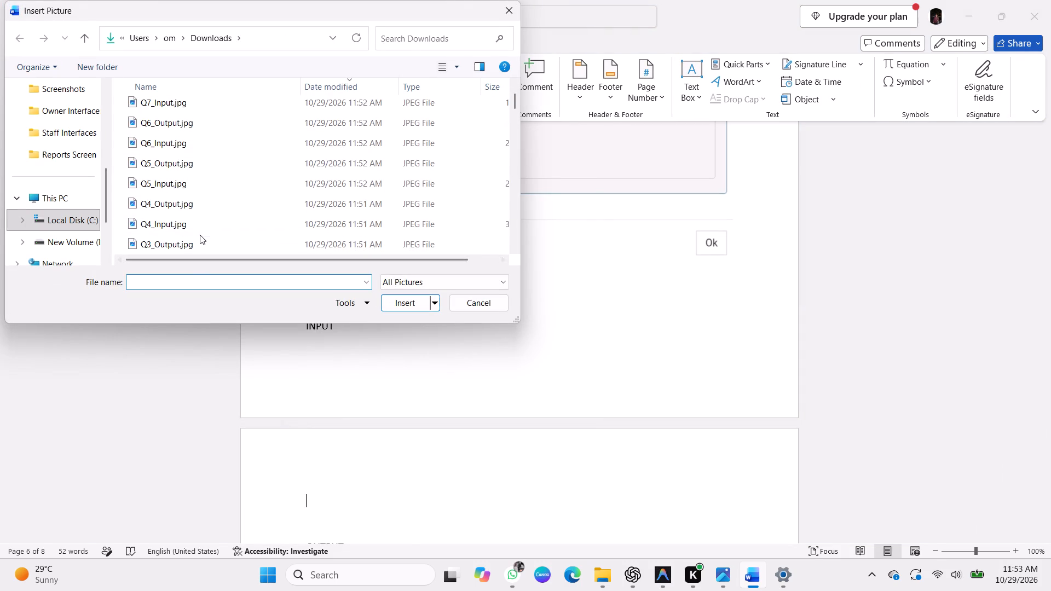
{"action": "scroll", "coordinate": [200, 235], "scroll_direction": "down", "scroll_amount": 1}
{"action": "left_click", "coordinate": [195, 229]}
{"action": "left_click", "coordinate": [406, 302]}
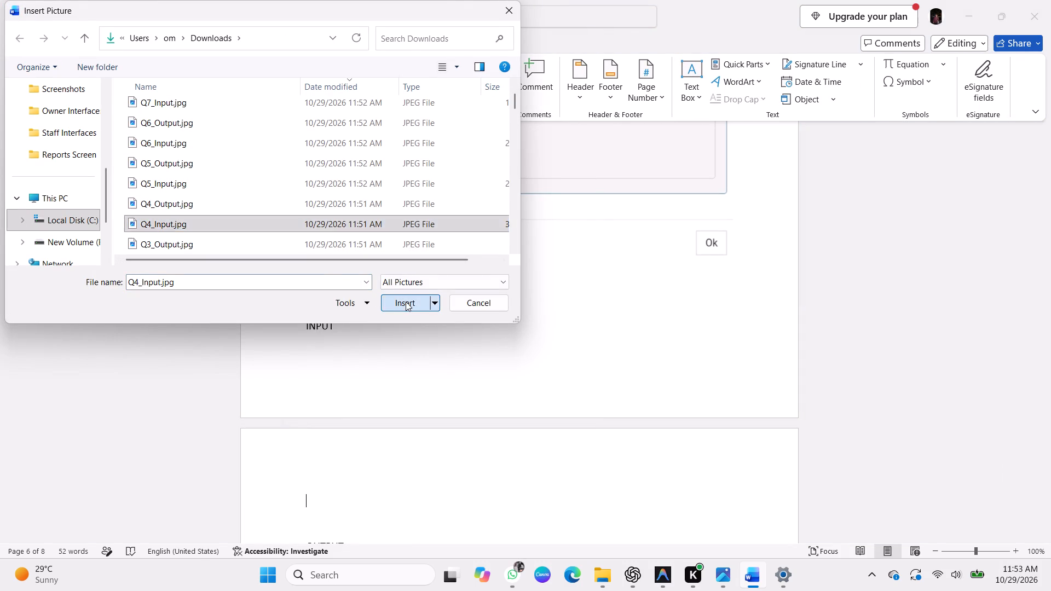
{"action": "scroll", "coordinate": [406, 302], "scroll_direction": "down", "scroll_amount": 8}
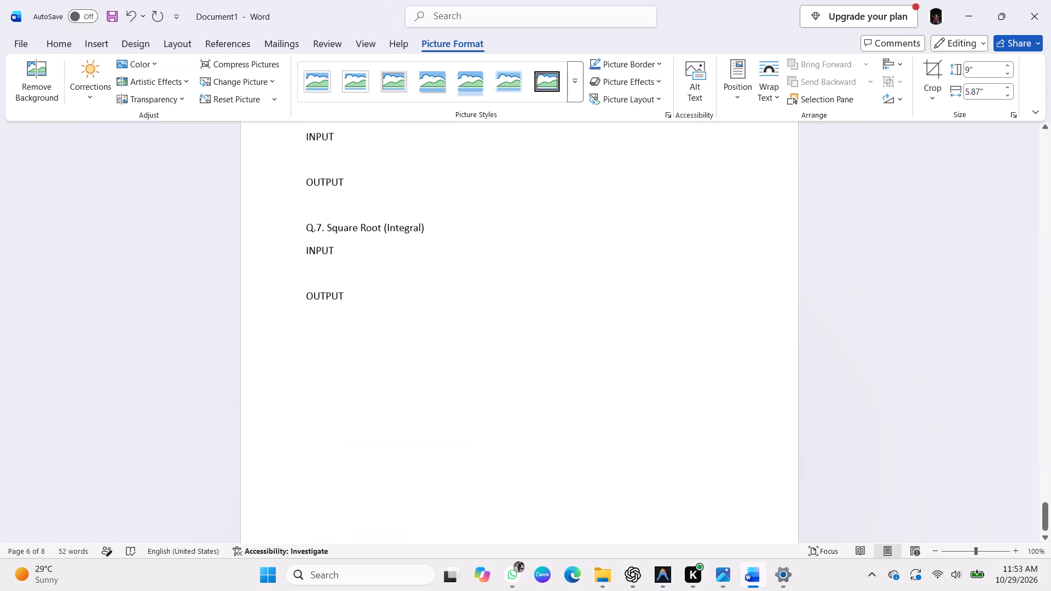
{"action": "scroll", "coordinate": [347, 199], "scroll_direction": "up", "scroll_amount": 3}
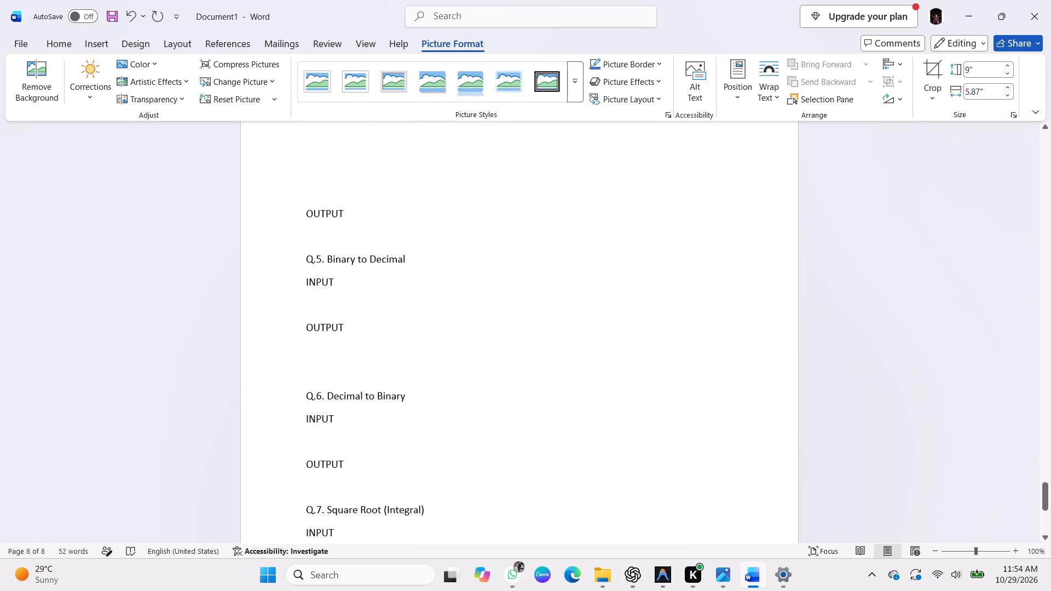
Add a blank line below the OUTPUT label of Q.4 and insert the picture Q4_Output.jpg from the Downloads folder there.
{"action": "left_click", "coordinate": [327, 224]}
{"action": "left_click", "coordinate": [349, 215]}
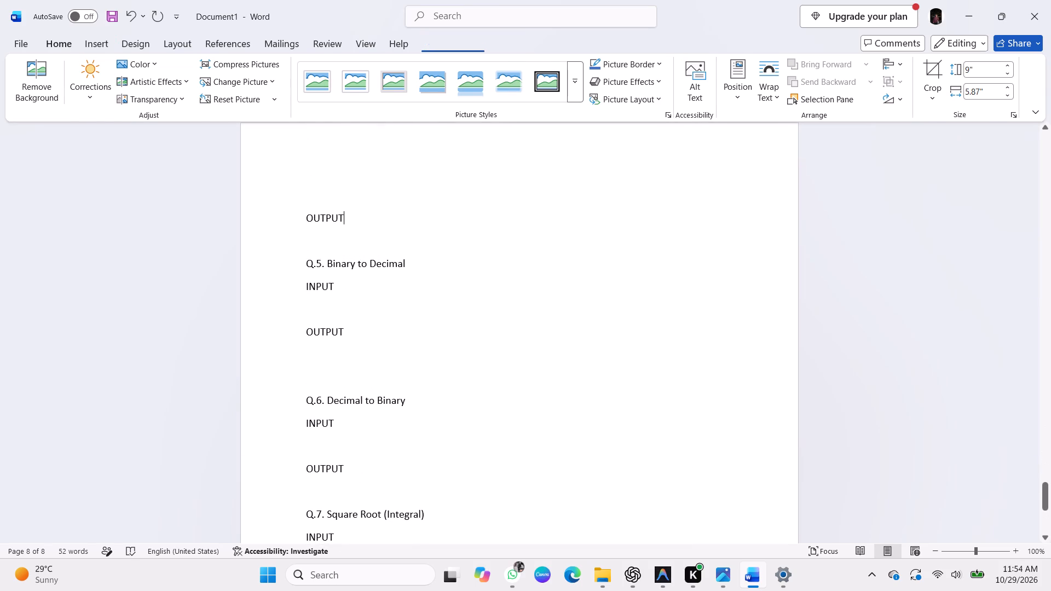
{"action": "key", "text": "Return"}
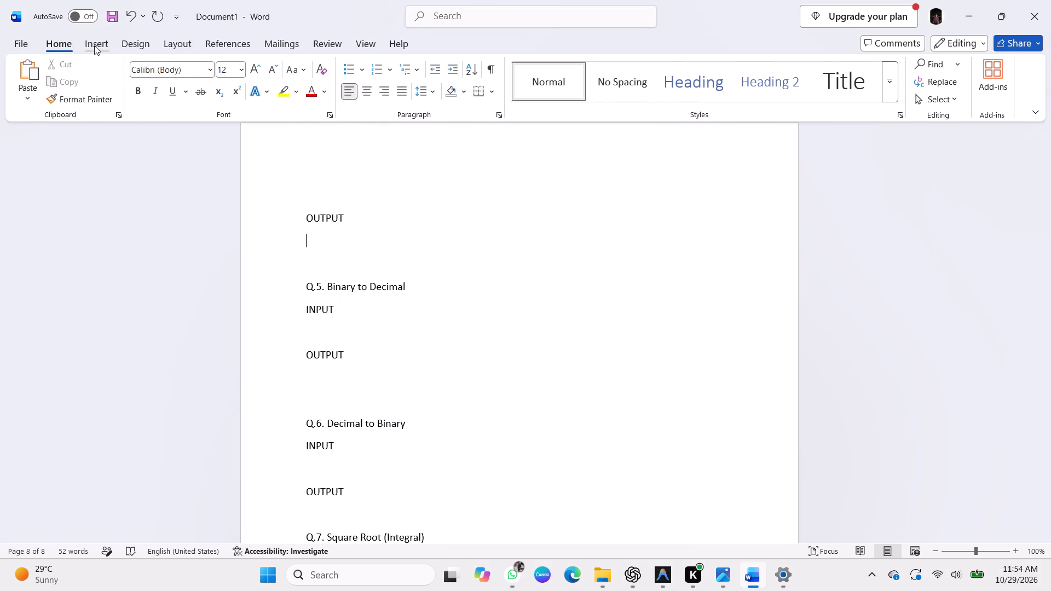
{"action": "left_click", "coordinate": [96, 45]}
{"action": "left_click", "coordinate": [153, 72]}
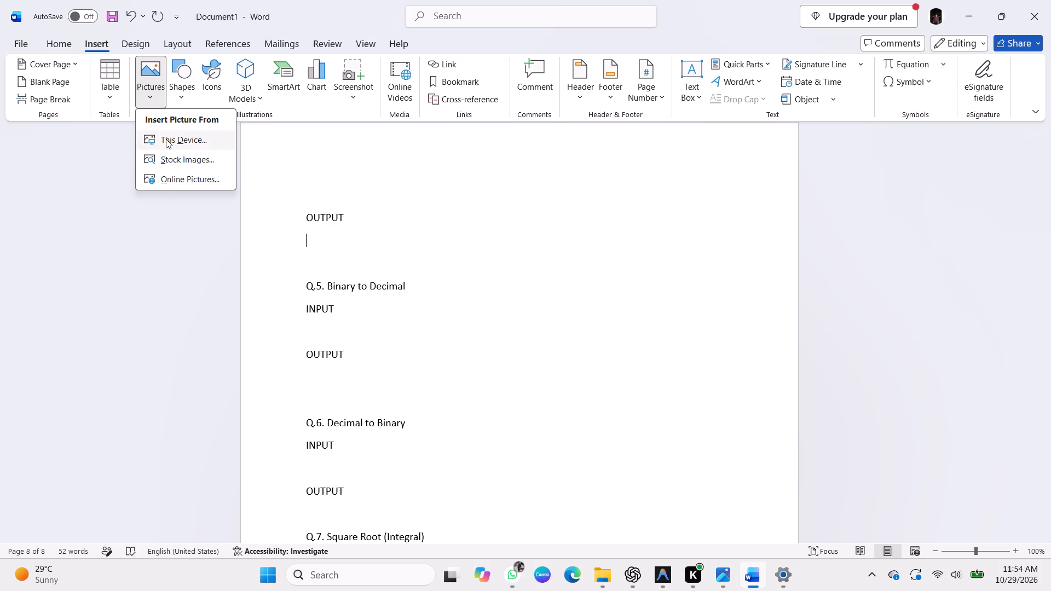
{"action": "left_click", "coordinate": [166, 139]}
{"action": "left_click", "coordinate": [177, 243]}
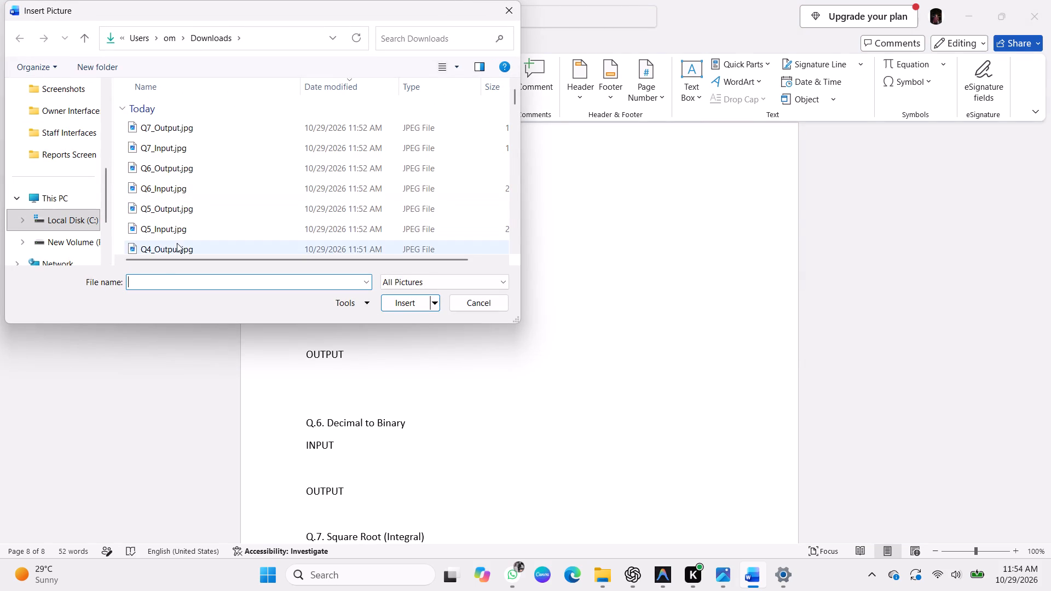
{"action": "left_click", "coordinate": [397, 299]}
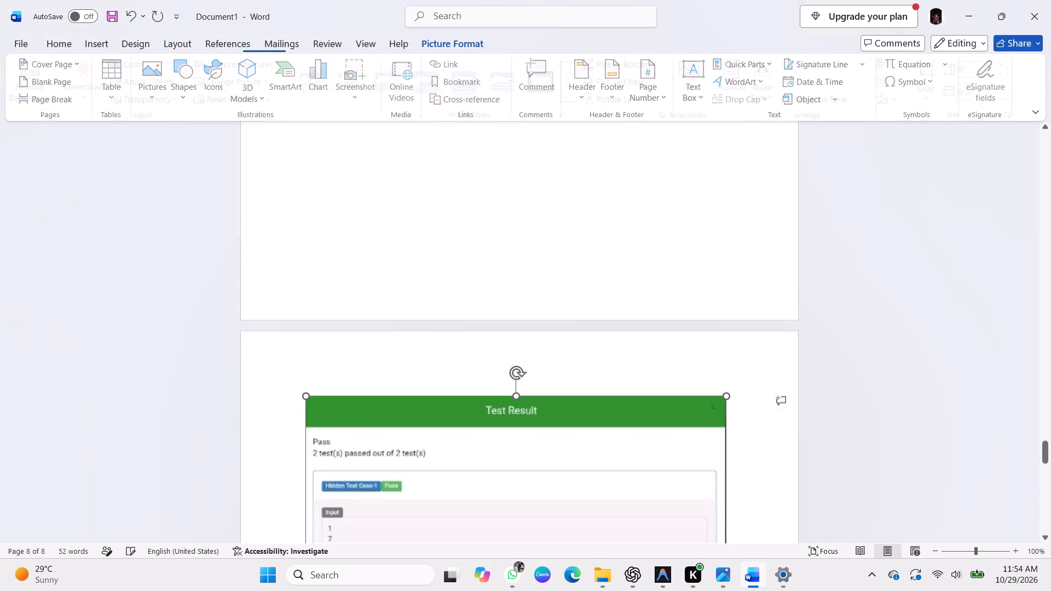
Insert the picture Q5_Input.jpg on the empty line below the INPUT label of "Q.5. Binary to Decimal".
{"action": "scroll", "coordinate": [367, 248], "scroll_direction": "down", "scroll_amount": 5}
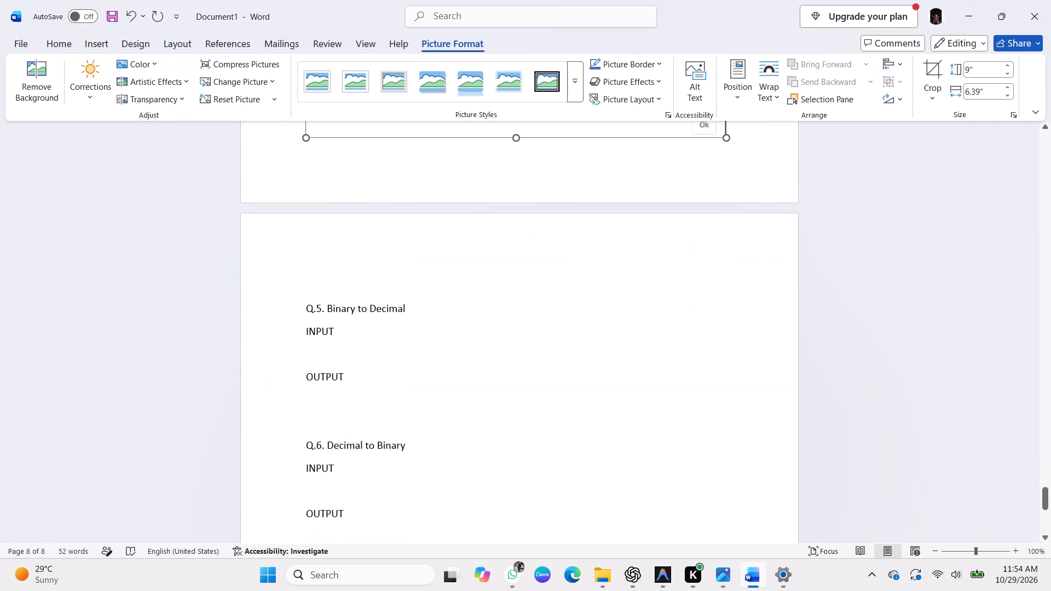
{"action": "left_click", "coordinate": [342, 343]}
{"action": "key", "text": "Down"}
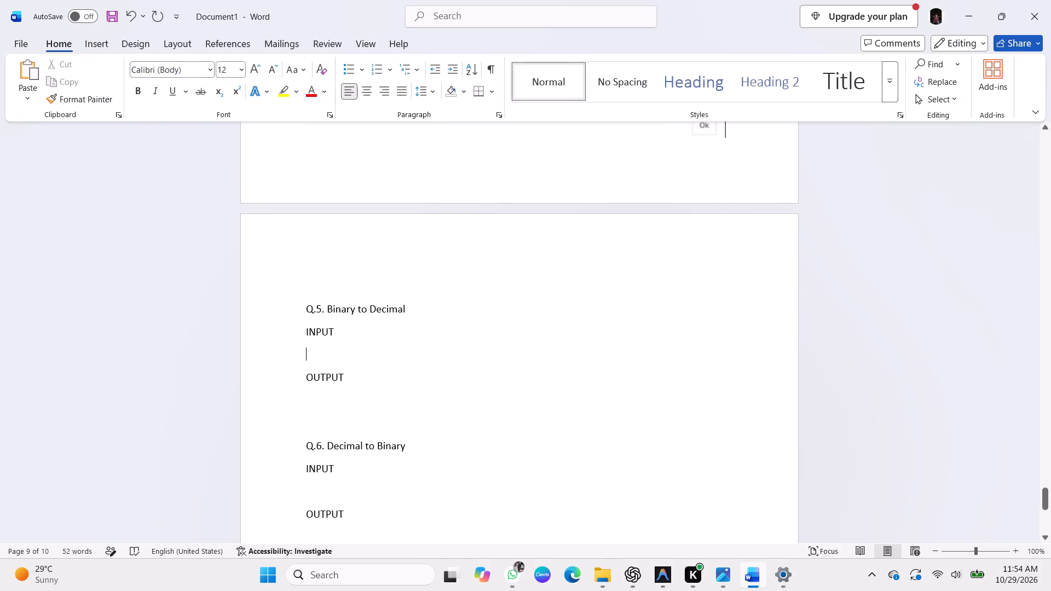
{"action": "left_click", "coordinate": [103, 45]}
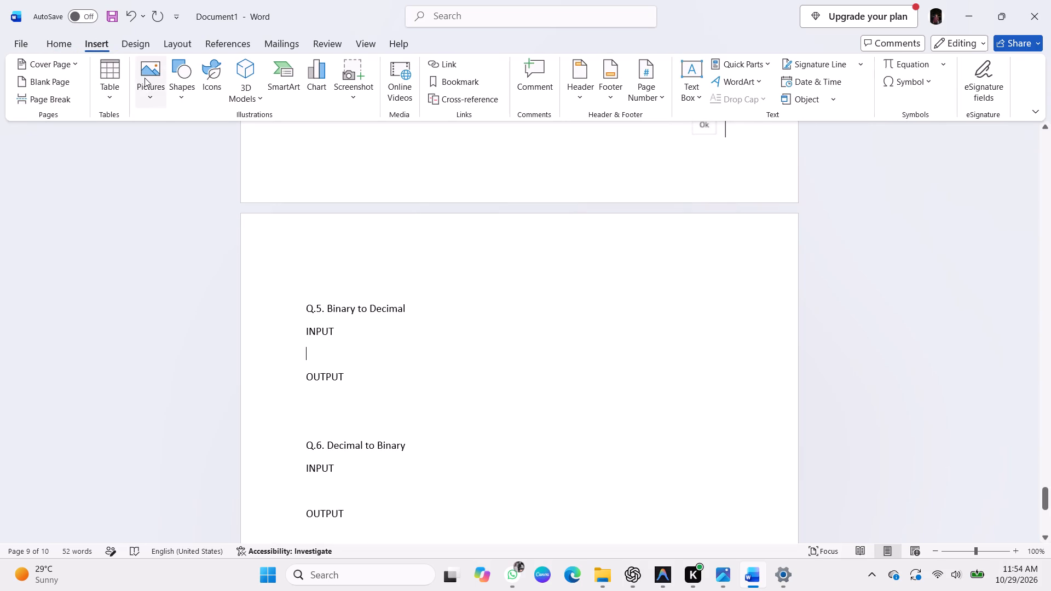
{"action": "left_click", "coordinate": [145, 78]}
{"action": "left_click", "coordinate": [174, 138]}
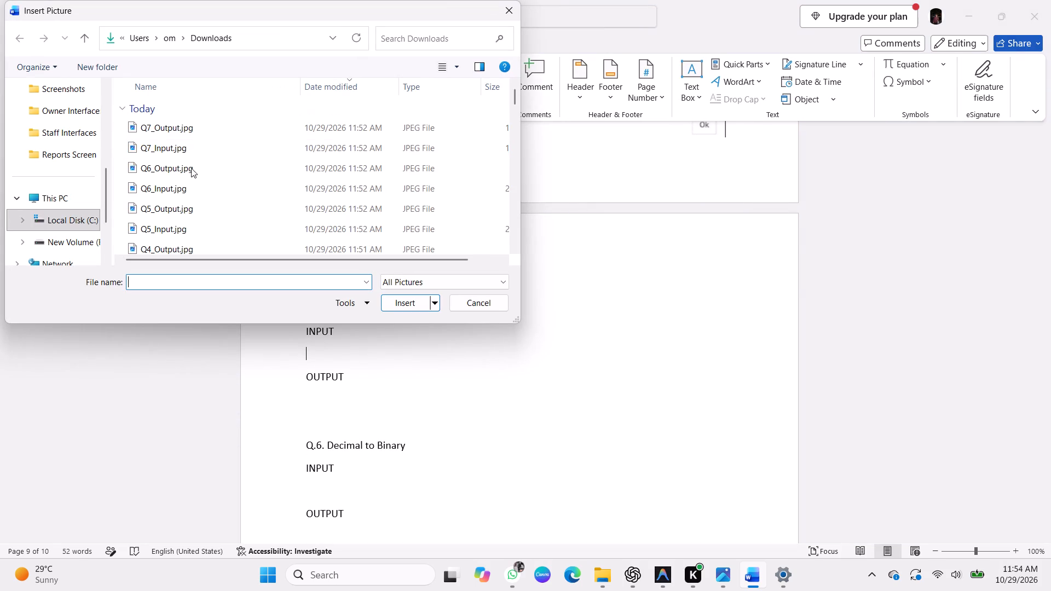
{"action": "left_click", "coordinate": [194, 234]}
{"action": "left_click", "coordinate": [403, 303]}
Insert the picture Q5_Output.jpg on the empty line below the OUTPUT label of Q.5.
{"action": "scroll", "coordinate": [403, 303], "scroll_direction": "down", "scroll_amount": 4}
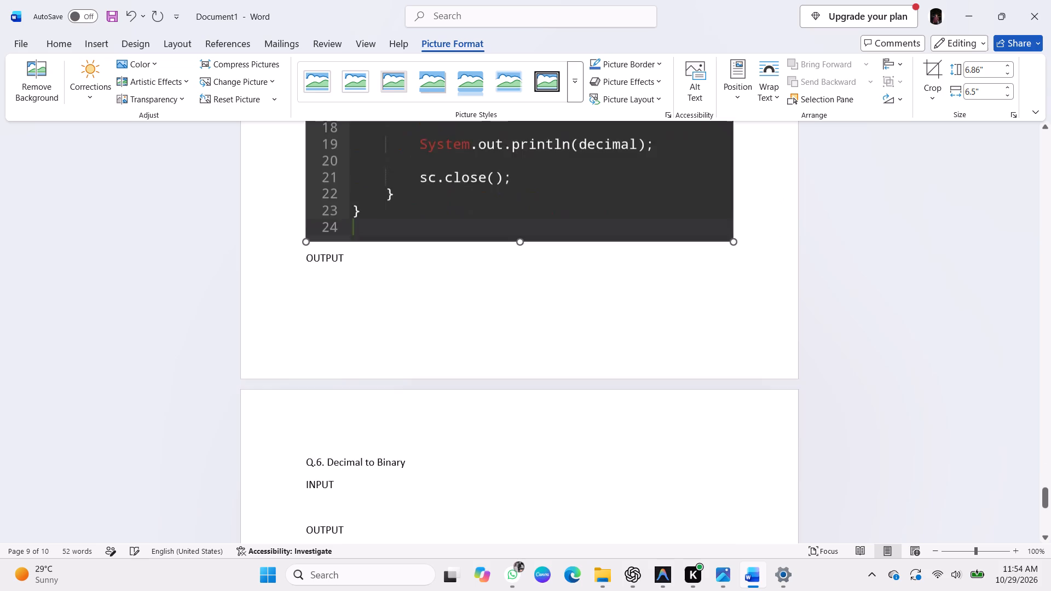
{"action": "scroll", "coordinate": [403, 303], "scroll_direction": "up", "scroll_amount": 1}
{"action": "left_click", "coordinate": [373, 196]}
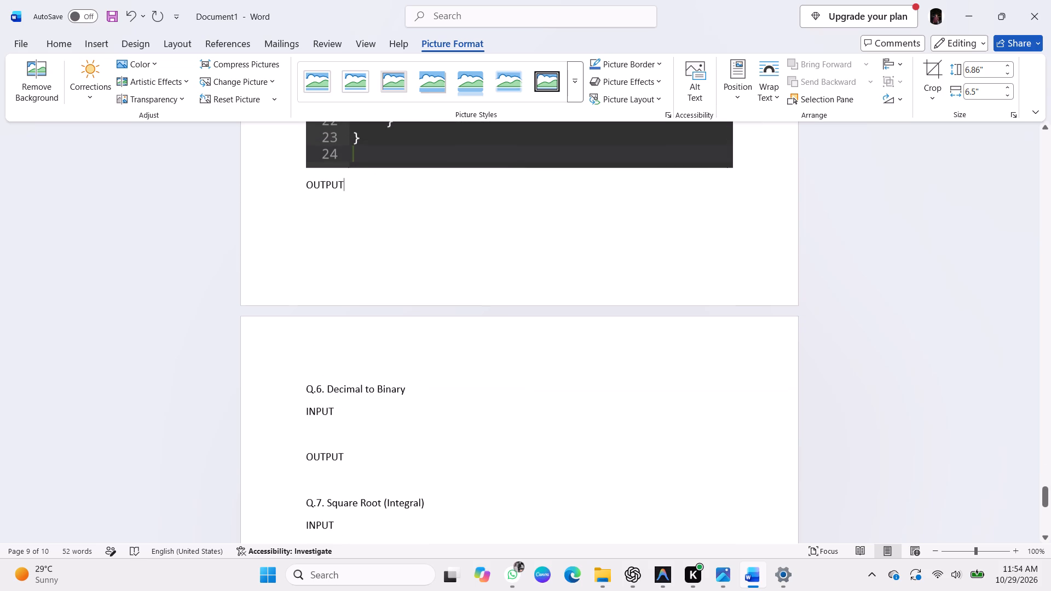
{"action": "key", "text": "Down"}
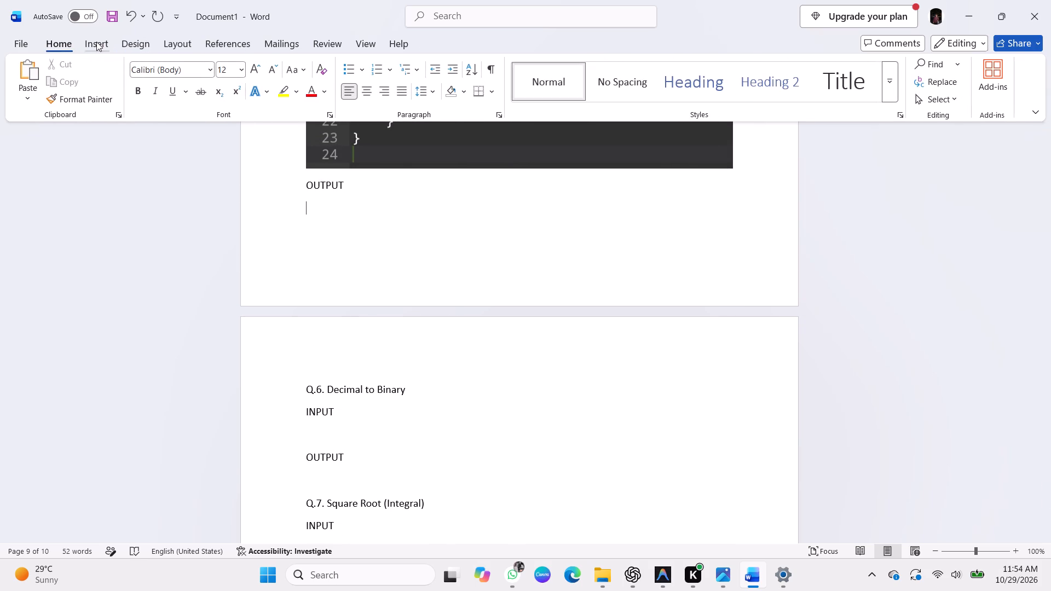
{"action": "left_click", "coordinate": [96, 42]}
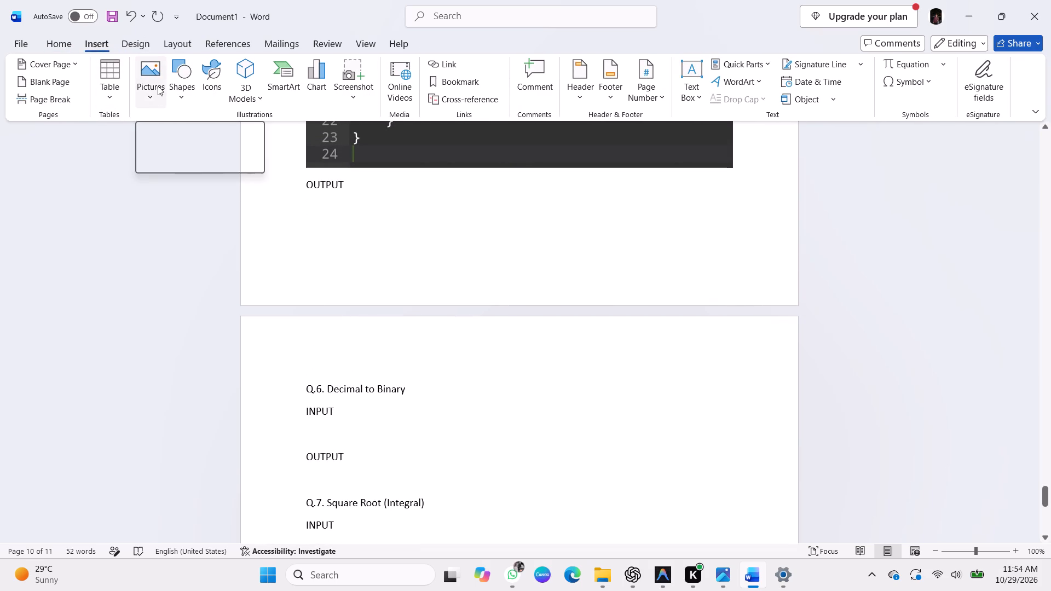
{"action": "left_click", "coordinate": [158, 86]}
{"action": "left_click", "coordinate": [178, 148]}
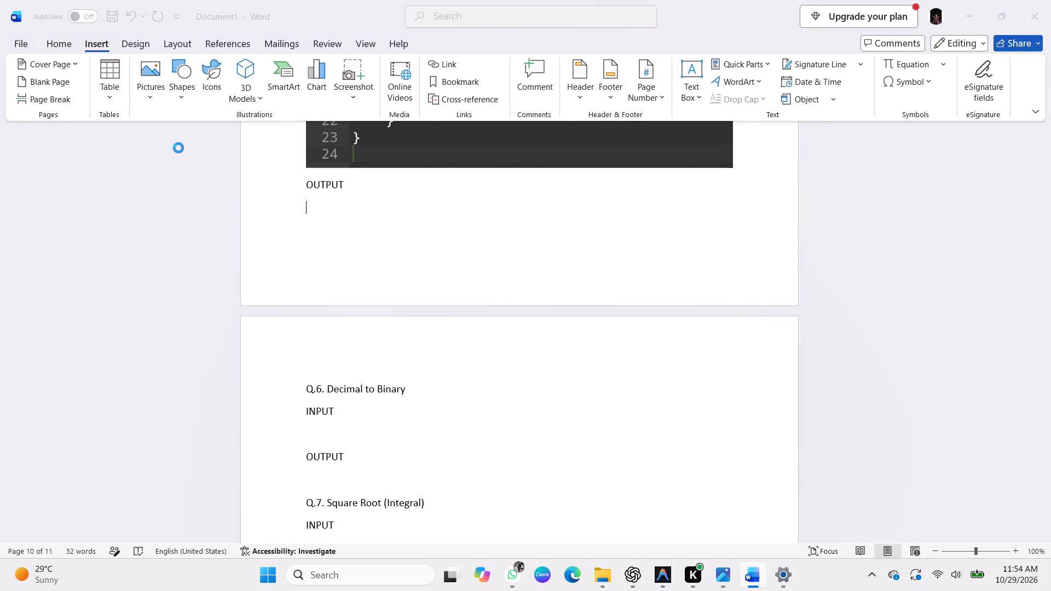
{"action": "left_click", "coordinate": [179, 205]}
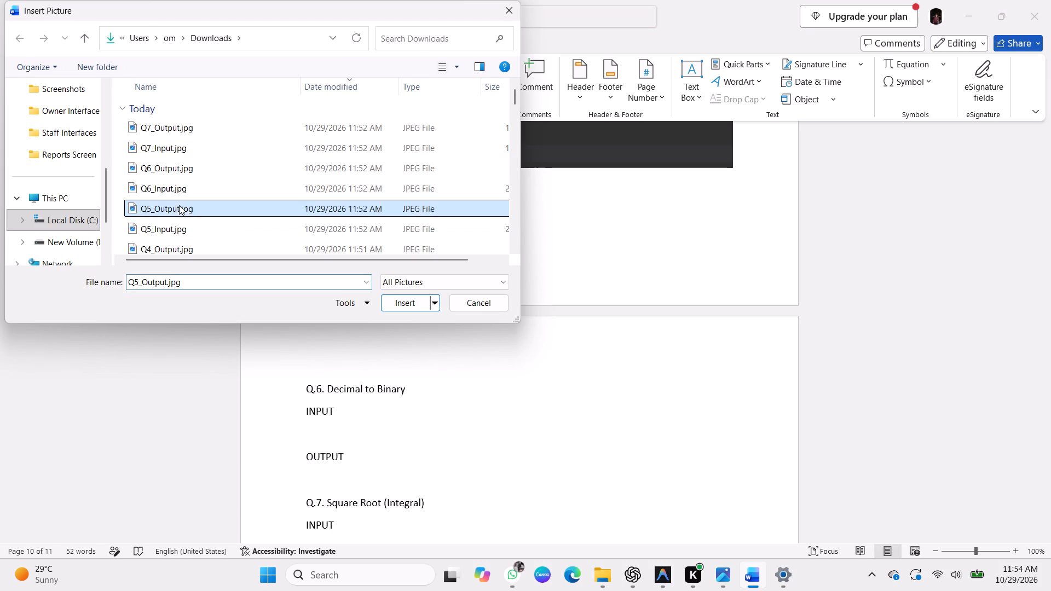
{"action": "left_click", "coordinate": [409, 302]}
Insert the picture Q6_Input.jpg on the empty line below the INPUT label of "Q.6. Decimal to Binary".
{"action": "scroll", "coordinate": [409, 302], "scroll_direction": "down", "scroll_amount": 2}
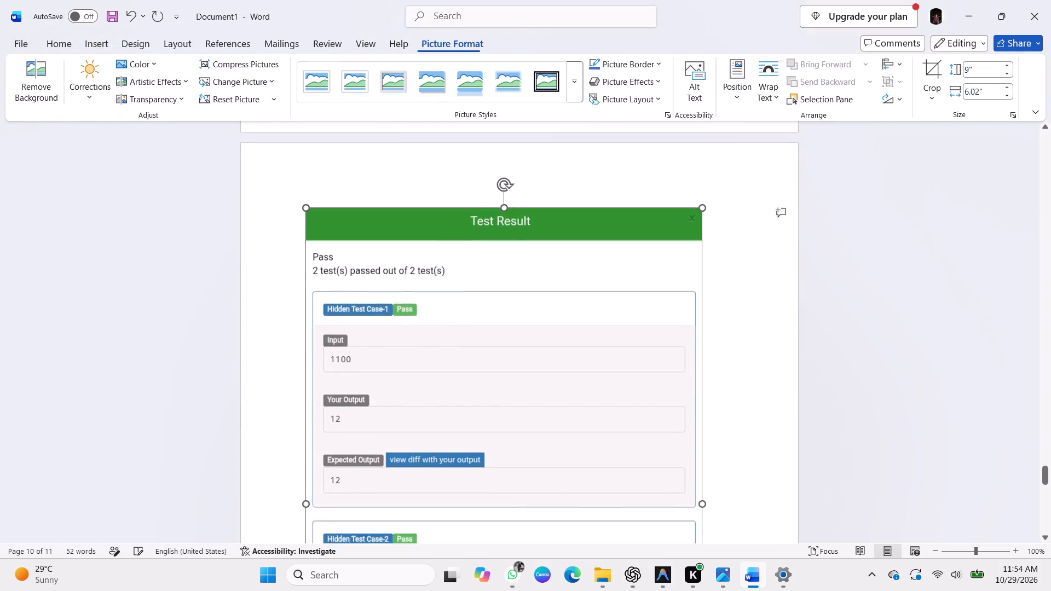
{"action": "scroll", "coordinate": [409, 302], "scroll_direction": "down", "scroll_amount": 3}
{"action": "scroll", "coordinate": [409, 302], "scroll_direction": "up", "scroll_amount": 1}
{"action": "left_click", "coordinate": [357, 214]}
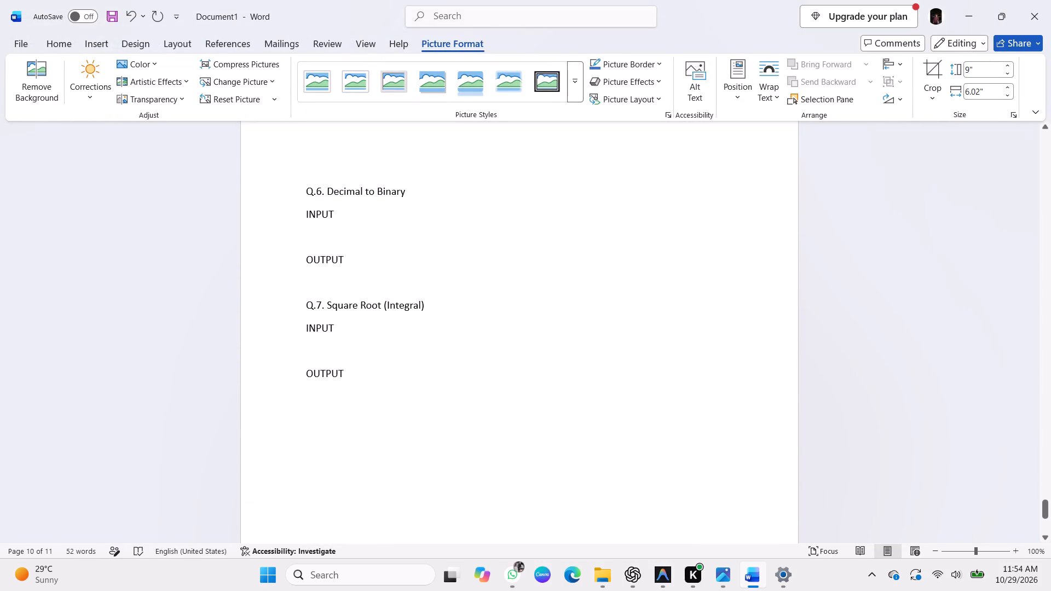
{"action": "key", "text": "Down"}
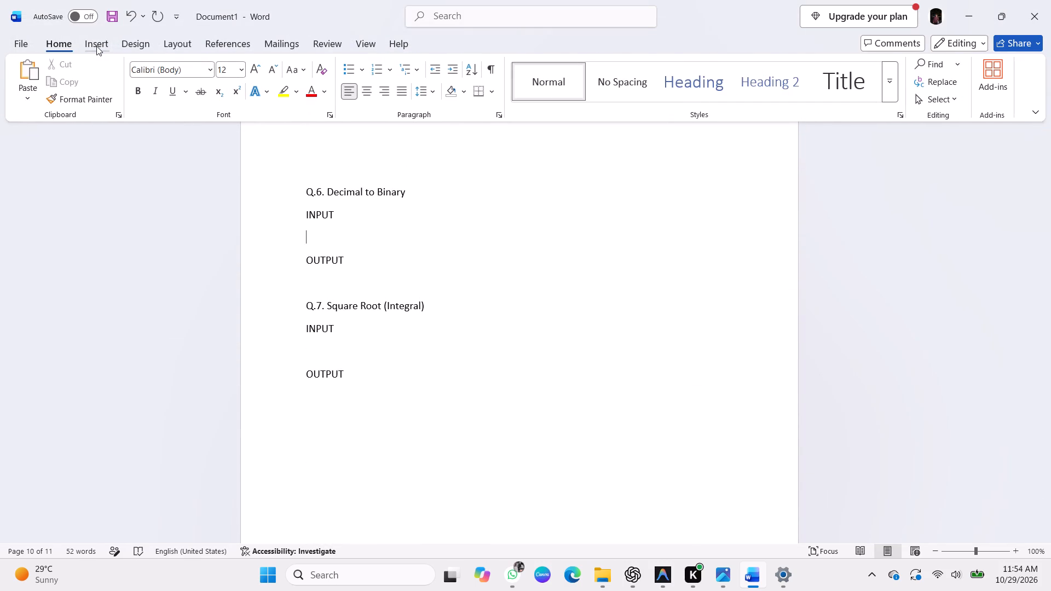
{"action": "left_click", "coordinate": [96, 46]}
{"action": "left_click", "coordinate": [161, 87]}
{"action": "left_click", "coordinate": [167, 132]}
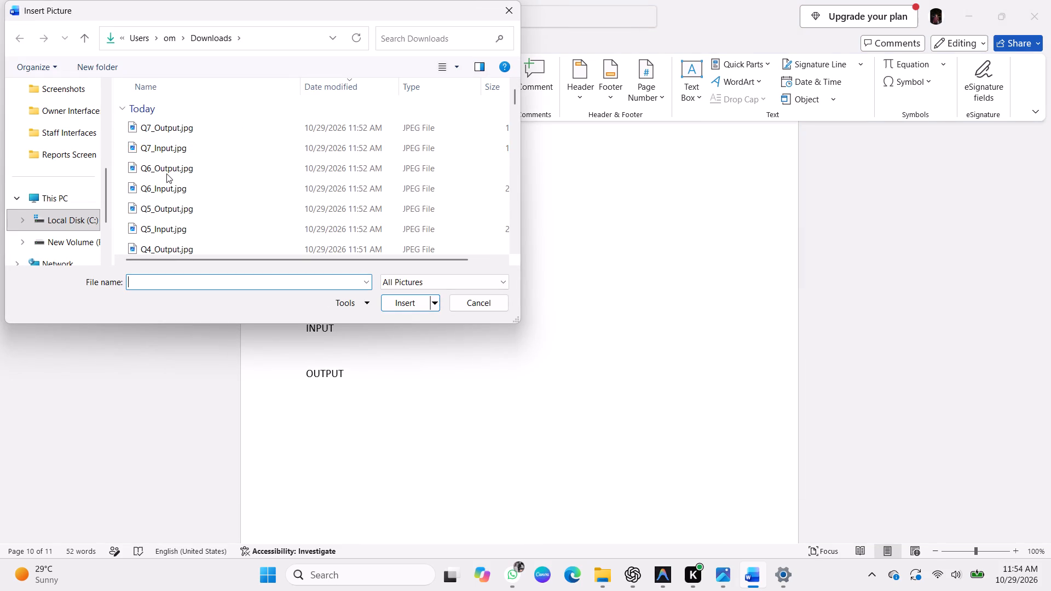
{"action": "left_click", "coordinate": [166, 185]}
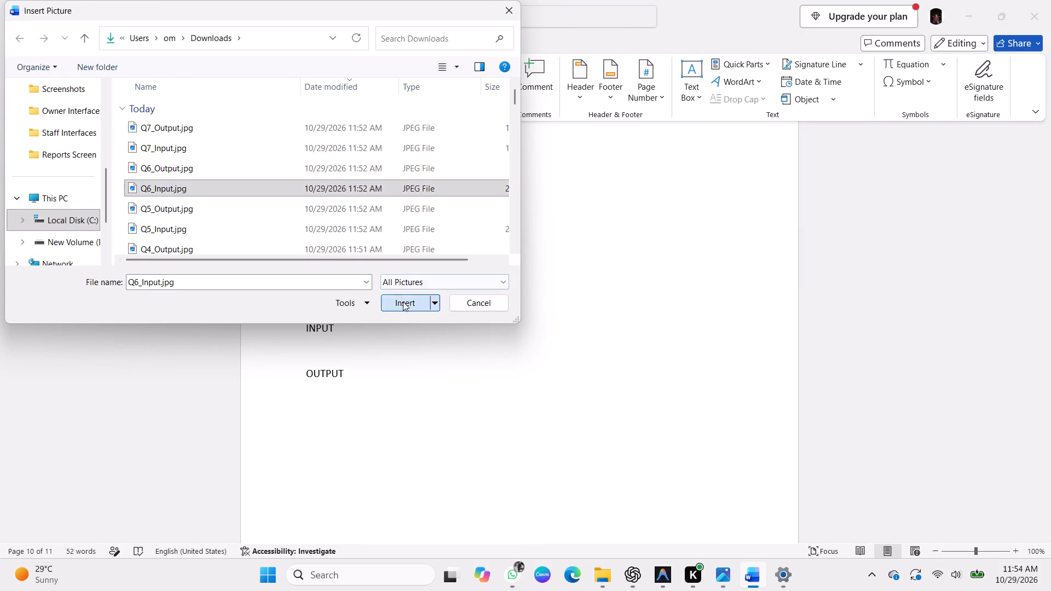
{"action": "left_click", "coordinate": [403, 302]}
Insert the picture Q6_Output.jpg on the empty line below the OUTPUT label of Q.6.
{"action": "scroll", "coordinate": [403, 302], "scroll_direction": "down", "scroll_amount": 3}
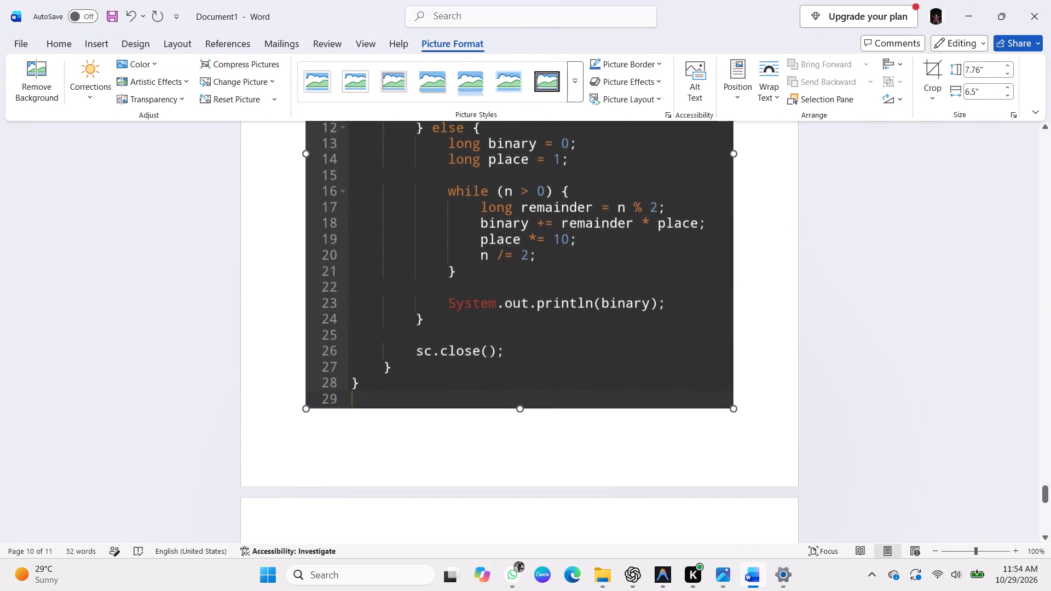
{"action": "scroll", "coordinate": [403, 302], "scroll_direction": "down", "scroll_amount": 1}
{"action": "scroll", "coordinate": [403, 302], "scroll_direction": "up", "scroll_amount": 2}
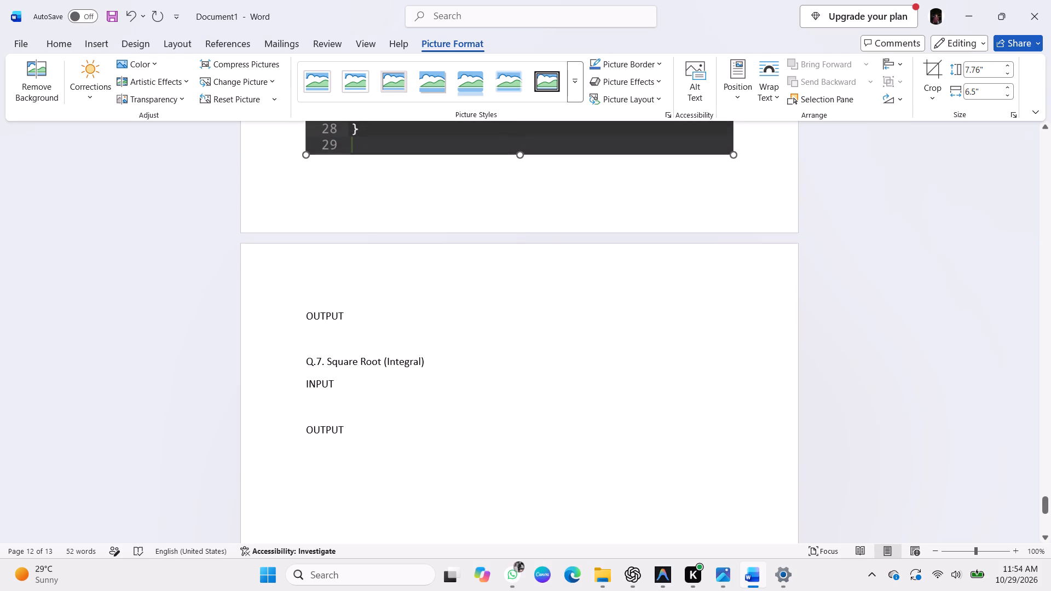
{"action": "key", "text": "Down"}
{"action": "key", "text": "Down"}
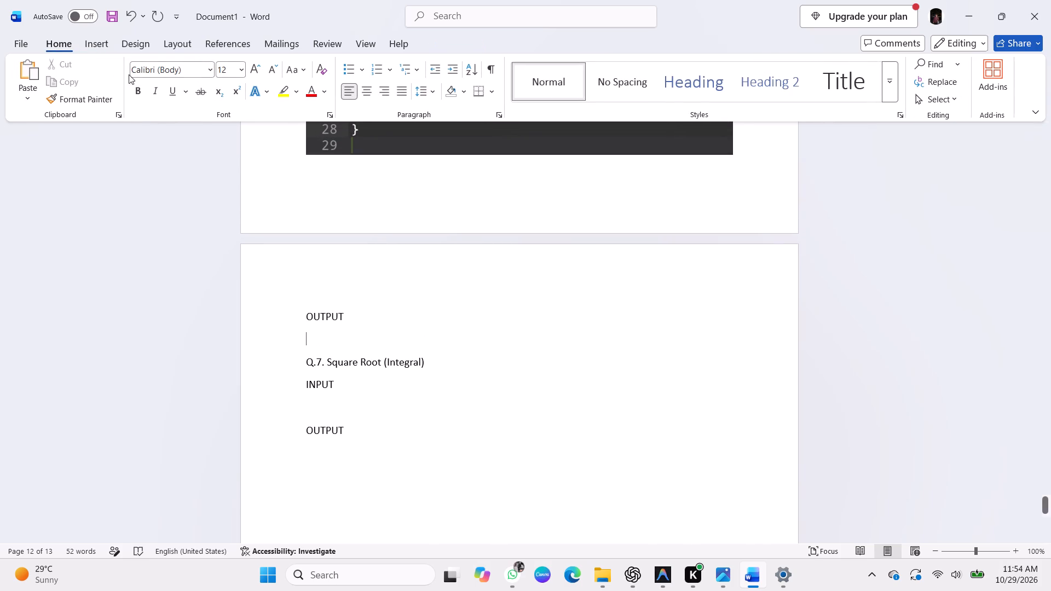
{"action": "left_click", "coordinate": [95, 47]}
{"action": "left_click", "coordinate": [145, 84]}
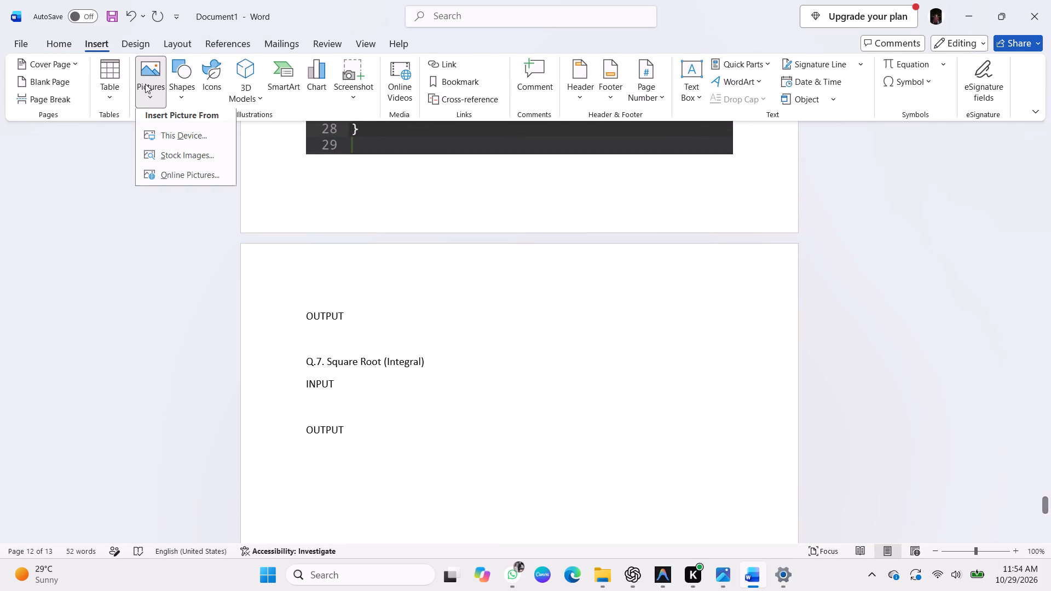
{"action": "left_click", "coordinate": [167, 139]}
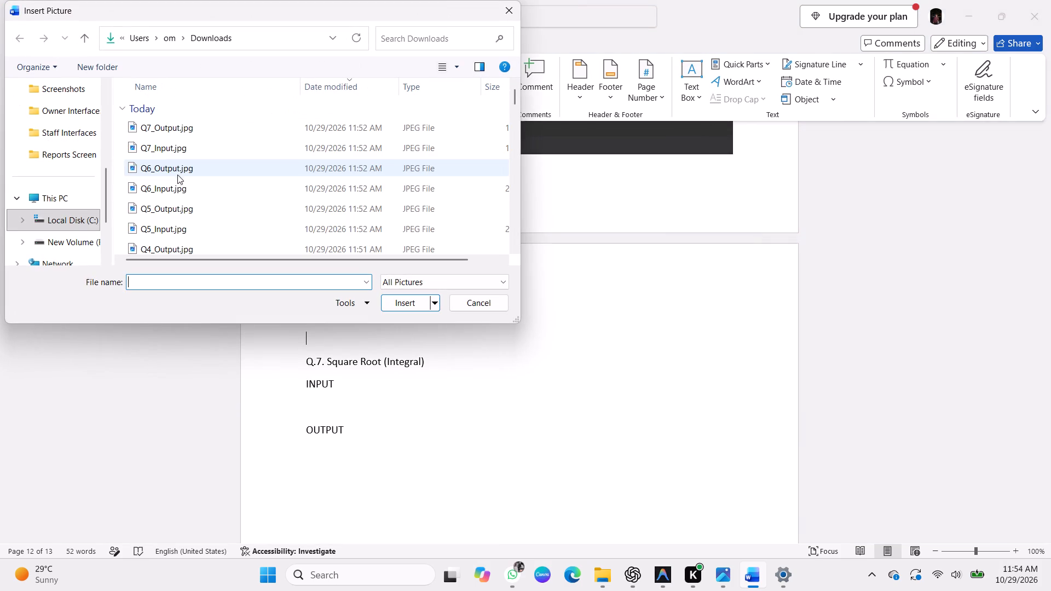
{"action": "left_click", "coordinate": [181, 173]}
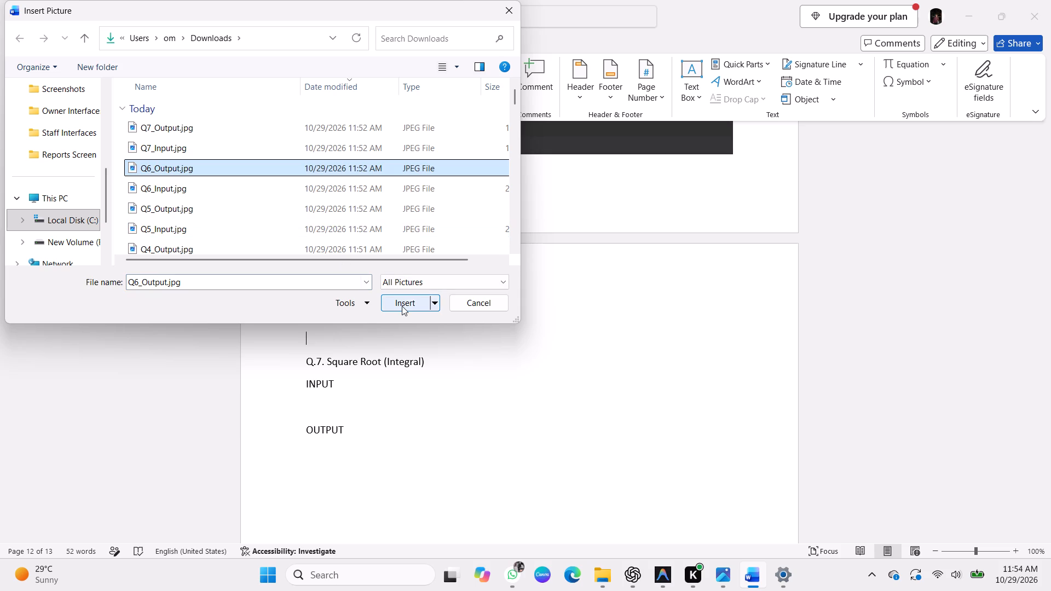
{"action": "left_click", "coordinate": [402, 306]}
Insert the picture Q7_Input.jpg on the empty line below the INPUT label of "Q.7. Square Root (Integral)".
{"action": "scroll", "coordinate": [373, 340], "scroll_direction": "down", "scroll_amount": 4}
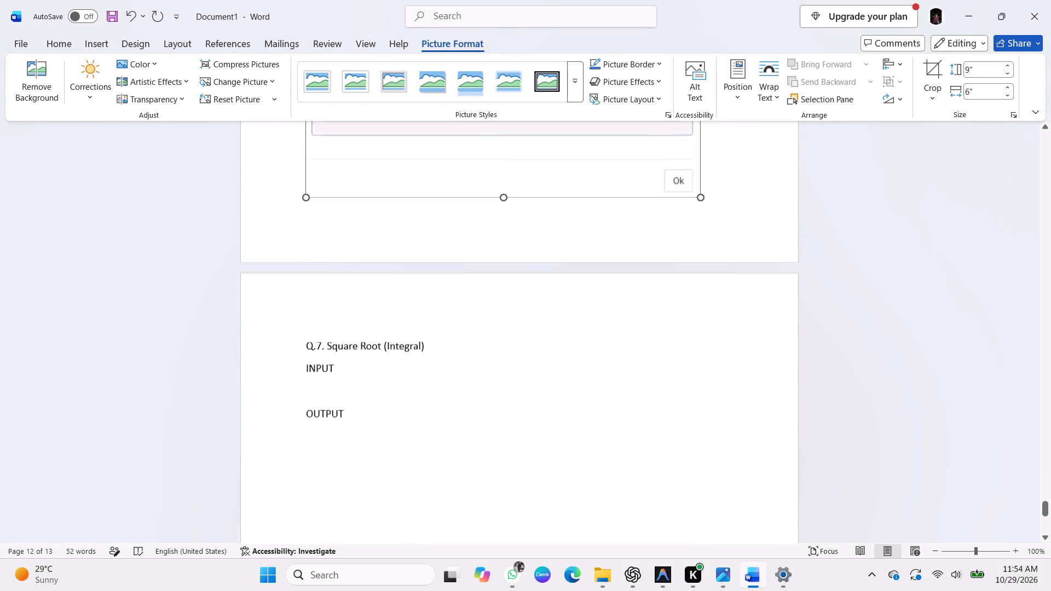
{"action": "left_click", "coordinate": [362, 329]}
{"action": "key", "text": "Down"}
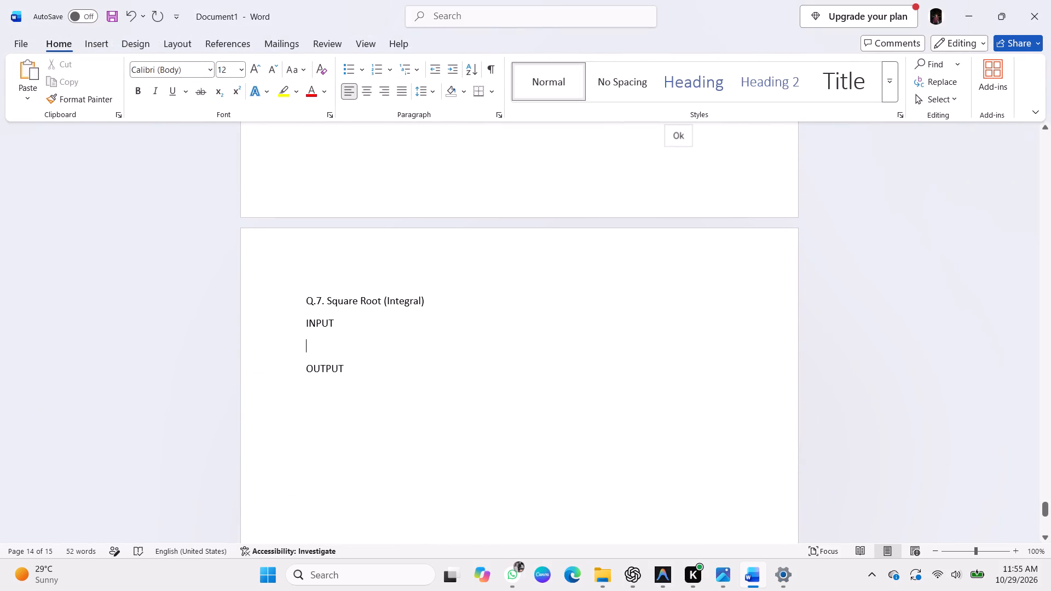
{"action": "left_click", "coordinate": [105, 36]}
{"action": "left_click", "coordinate": [161, 65]}
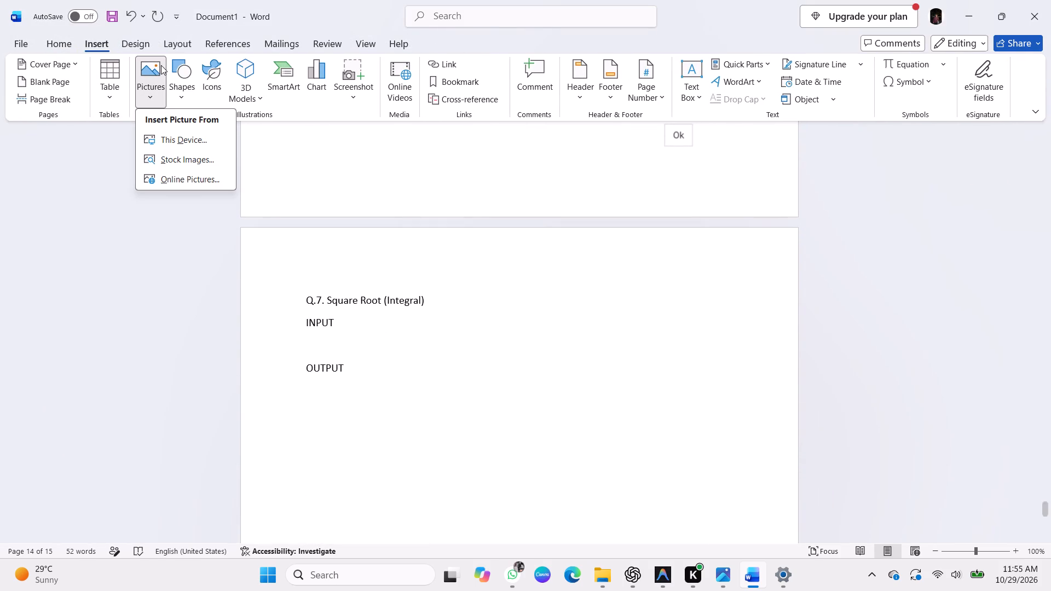
{"action": "left_click", "coordinate": [169, 137]}
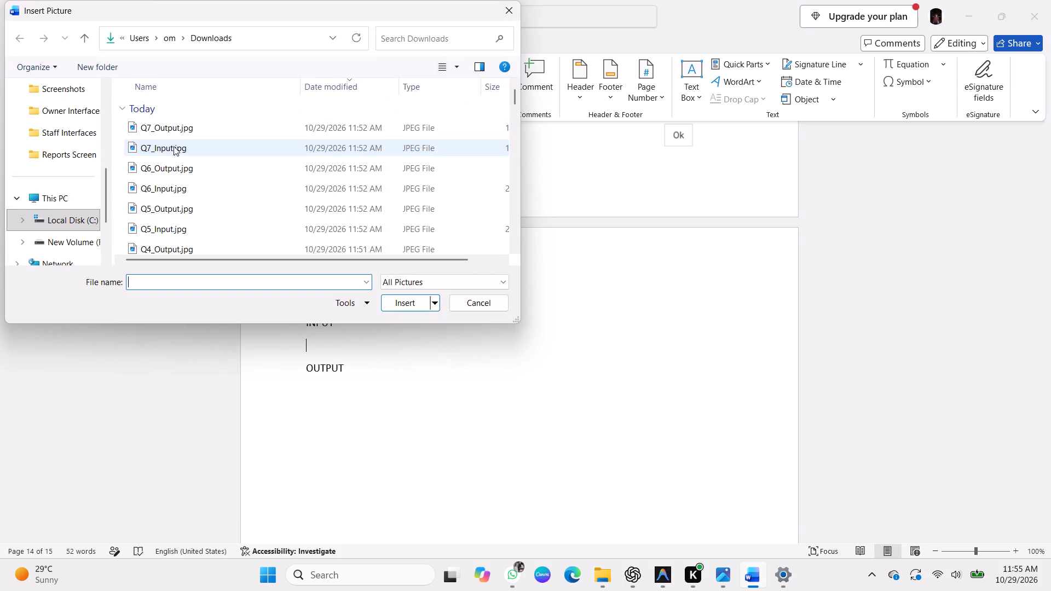
{"action": "left_click", "coordinate": [187, 147]}
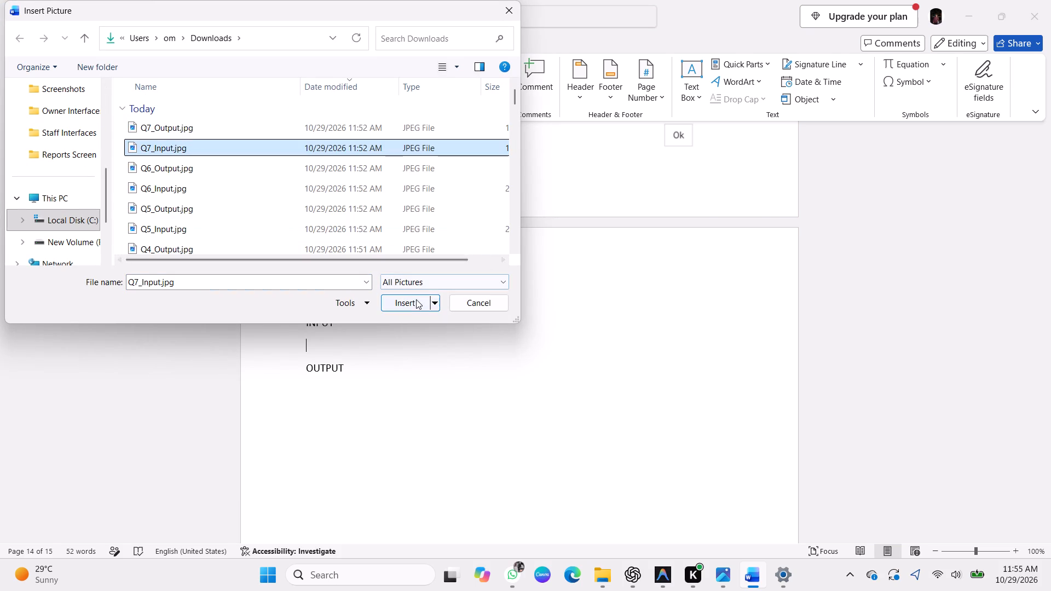
{"action": "left_click", "coordinate": [416, 299]}
Insert the picture Q7_Output.jpg on the empty line below the OUTPUT label of "Q.7. Square Root (Integral)".
{"action": "scroll", "coordinate": [416, 299], "scroll_direction": "down", "scroll_amount": 3}
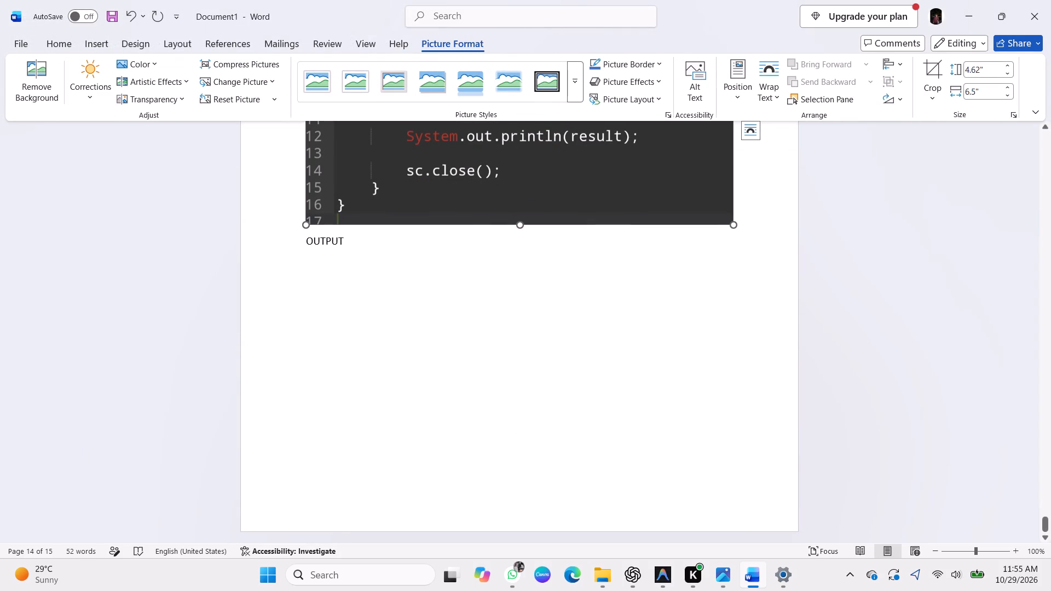
{"action": "left_click", "coordinate": [407, 235]}
{"action": "key", "text": "Down"}
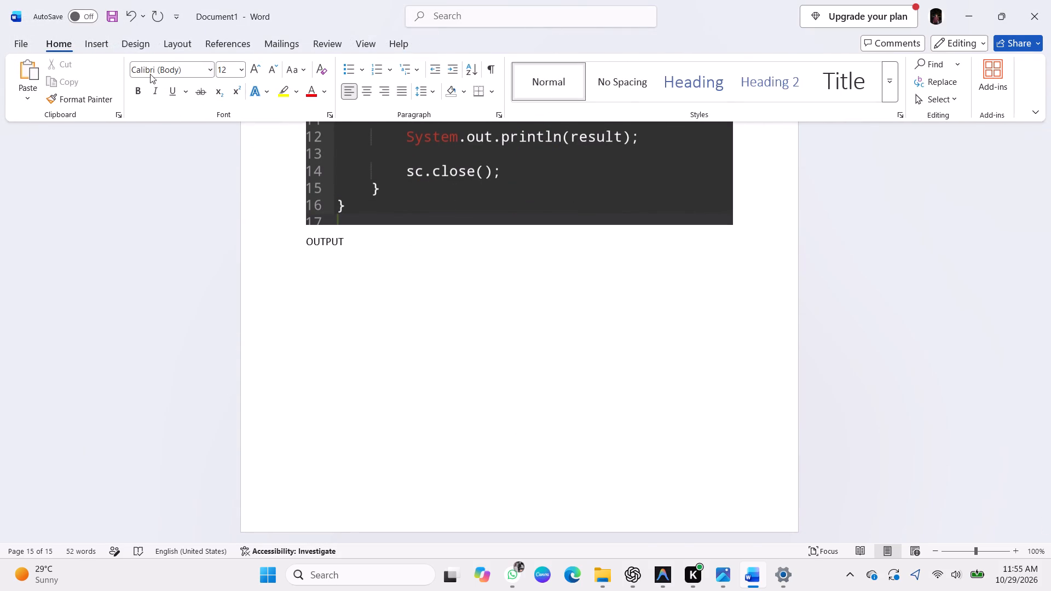
{"action": "left_click", "coordinate": [103, 48]}
{"action": "left_click", "coordinate": [150, 76]}
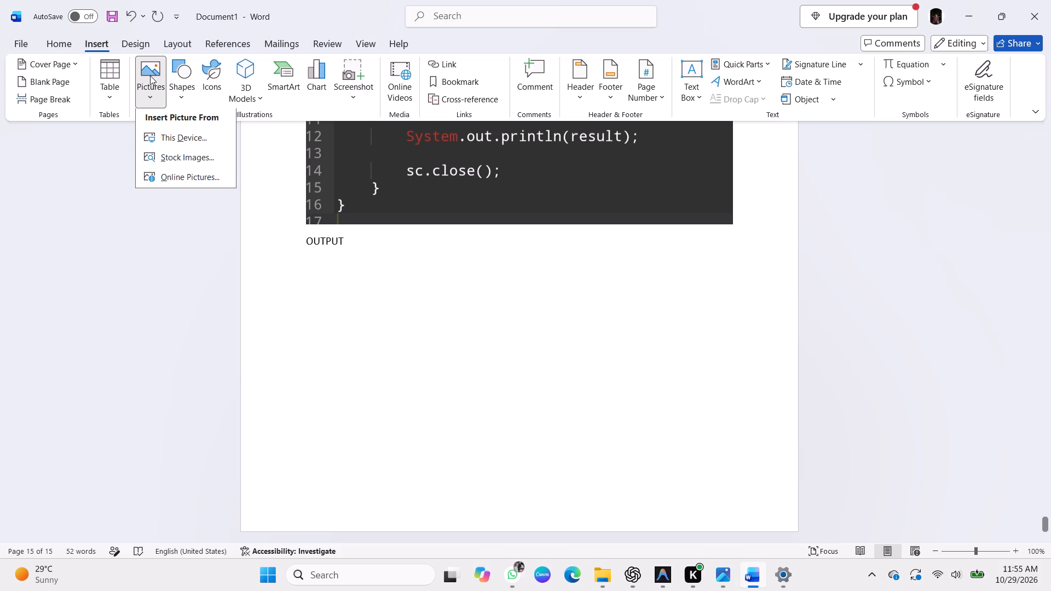
{"action": "left_click", "coordinate": [167, 140]}
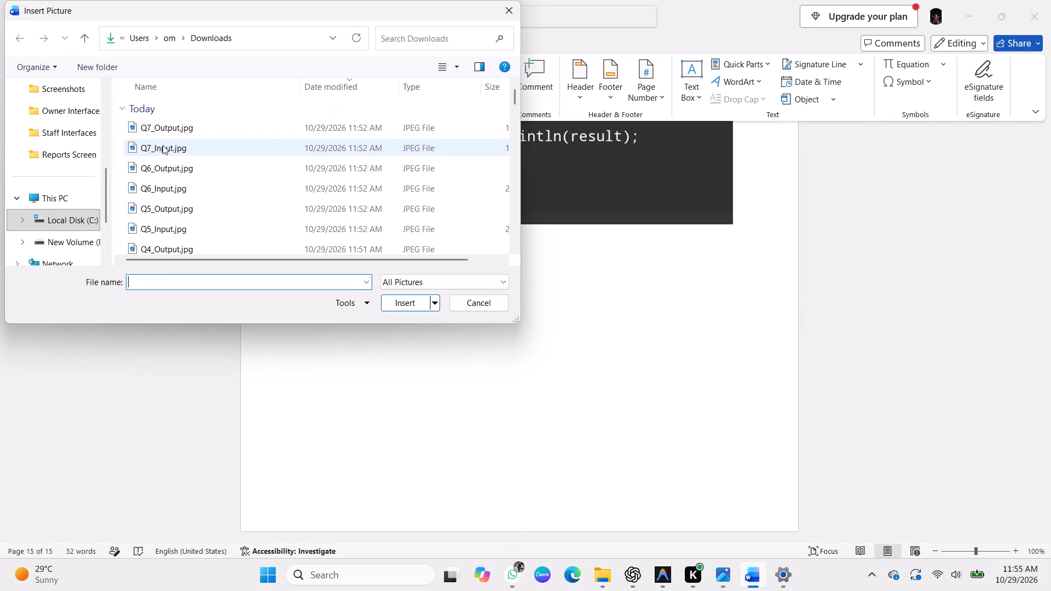
{"action": "left_click", "coordinate": [174, 126]}
{"action": "left_click", "coordinate": [405, 303]}
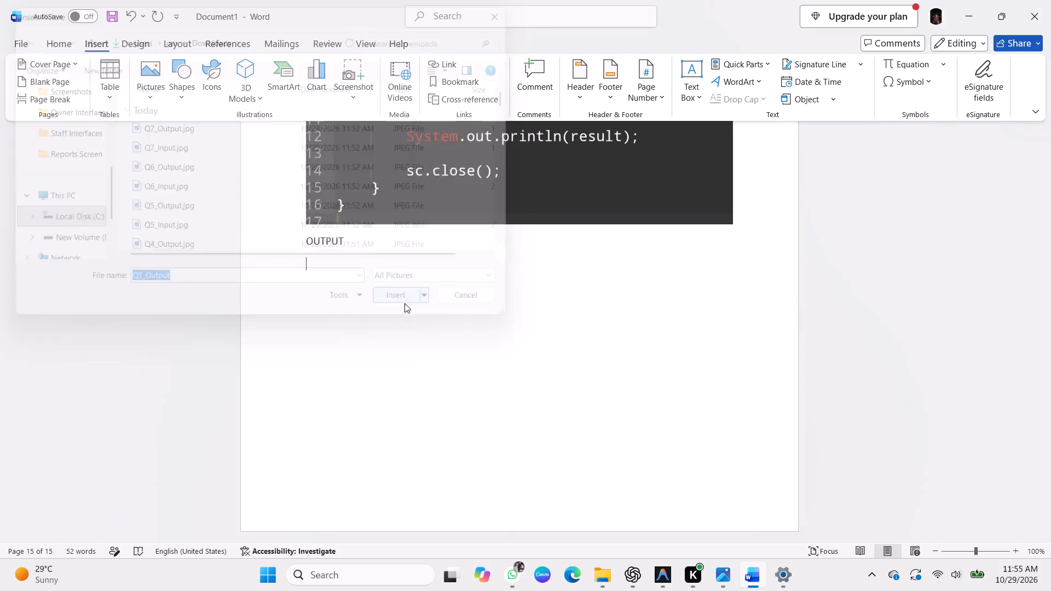
Format the title "JAVA PBL Batch-1" on the first page in Algerian, size 36, and centre it.
{"action": "scroll", "coordinate": [405, 303], "scroll_direction": "down", "scroll_amount": 4}
{"action": "scroll", "coordinate": [405, 303], "scroll_direction": "up", "scroll_amount": 11}
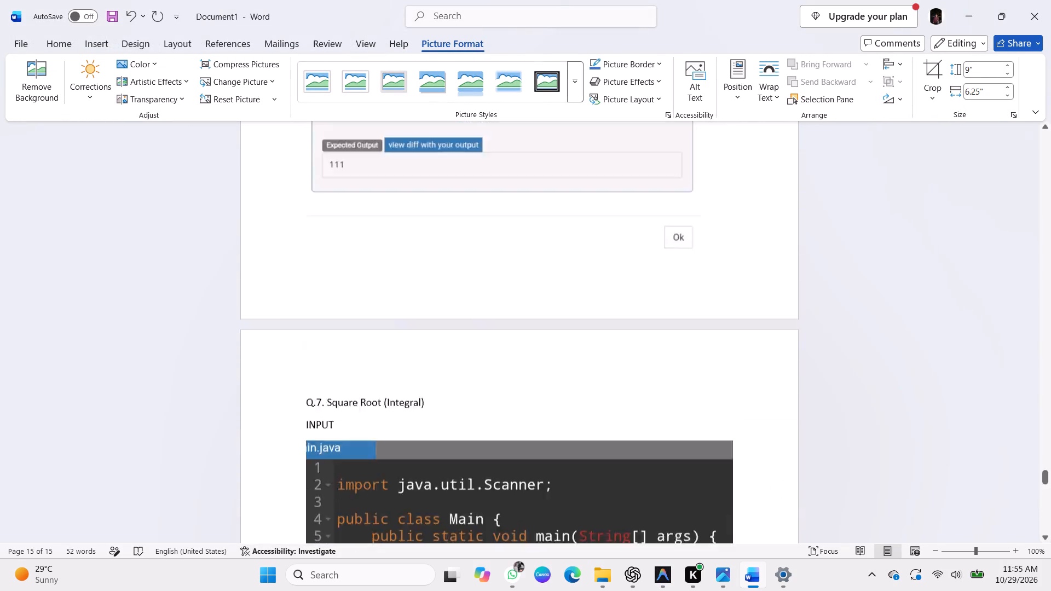
{"action": "scroll", "coordinate": [405, 303], "scroll_direction": "up", "scroll_amount": 16}
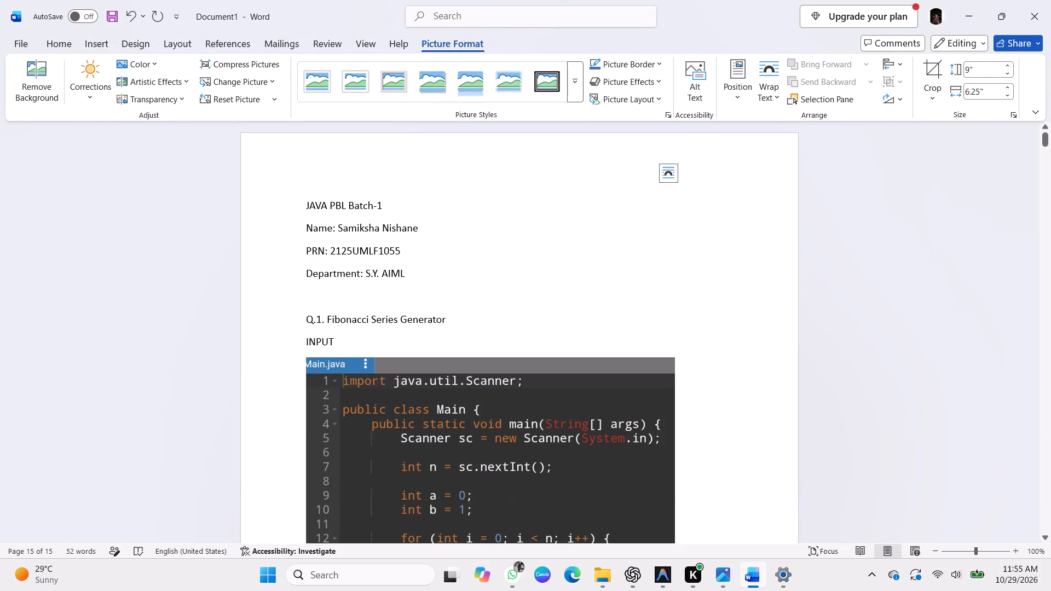
{"action": "left_click_drag", "start_coordinate": [305, 200], "coordinate": [399, 201]}
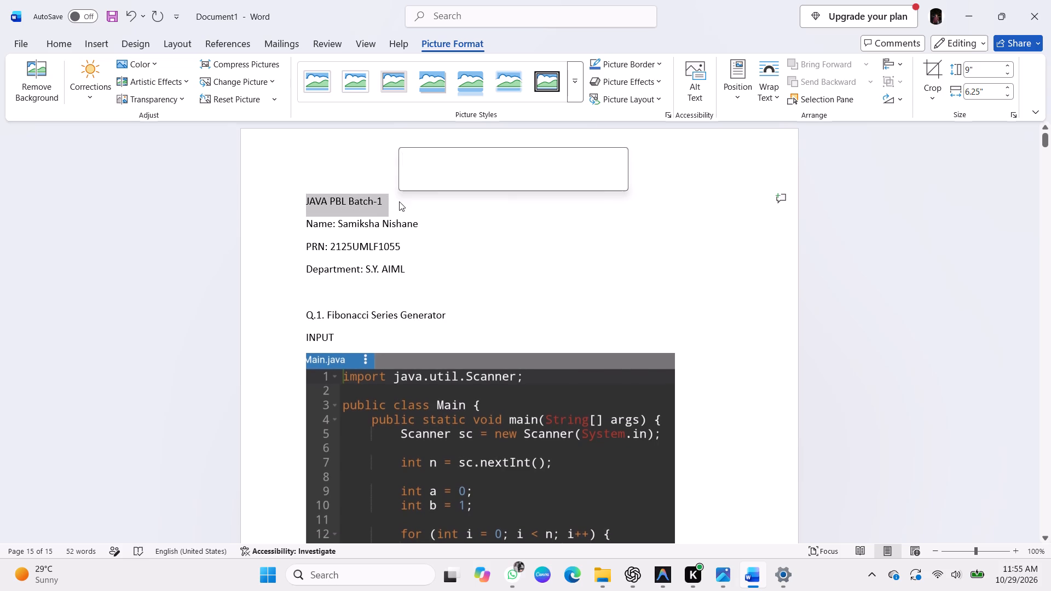
{"action": "left_click", "coordinate": [471, 157]}
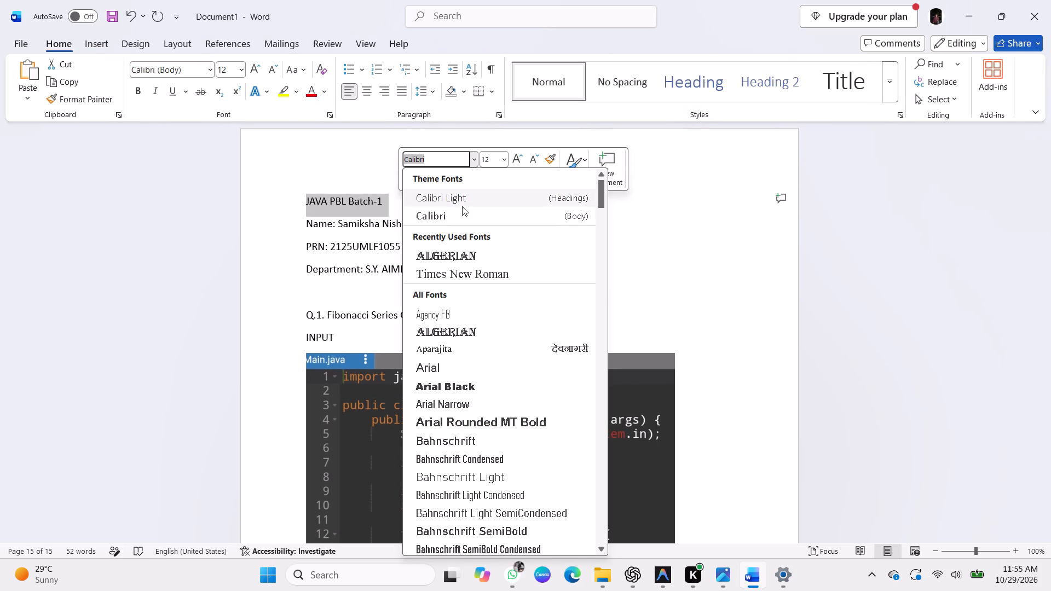
{"action": "left_click", "coordinate": [464, 255]}
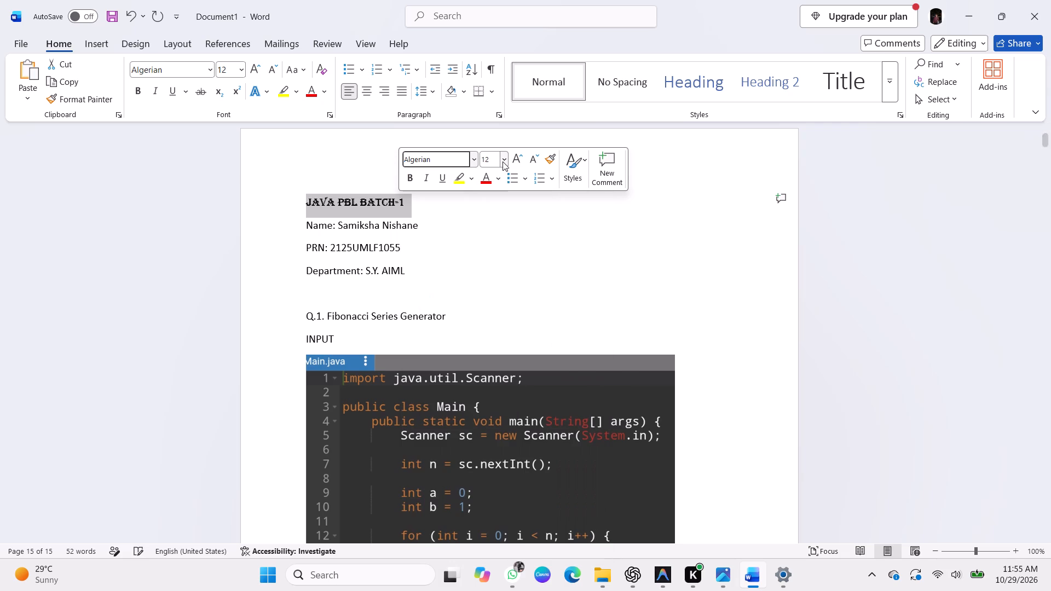
{"action": "left_click", "coordinate": [503, 161]}
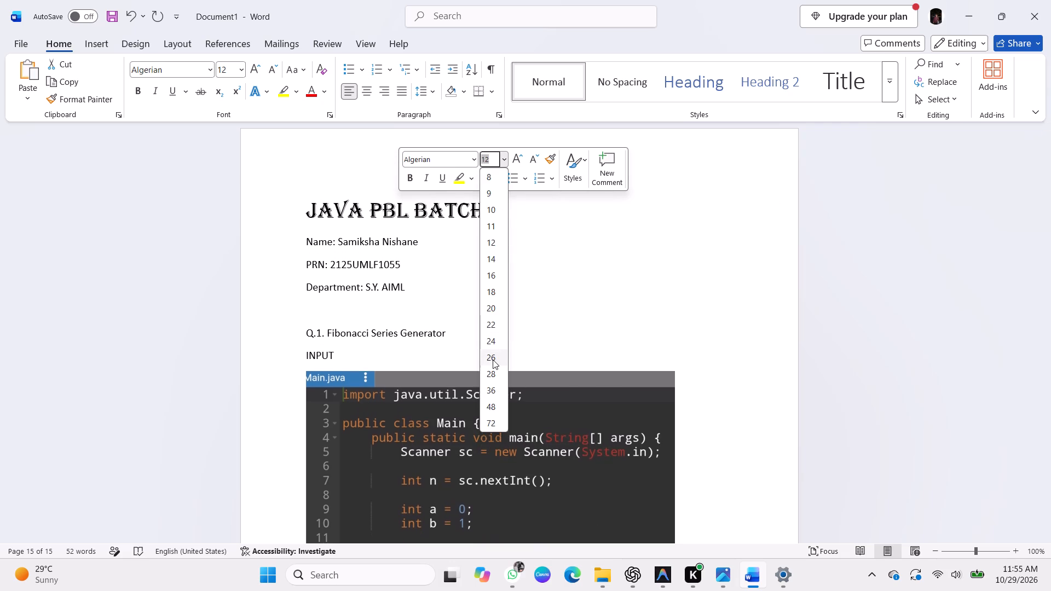
{"action": "left_click", "coordinate": [493, 389]}
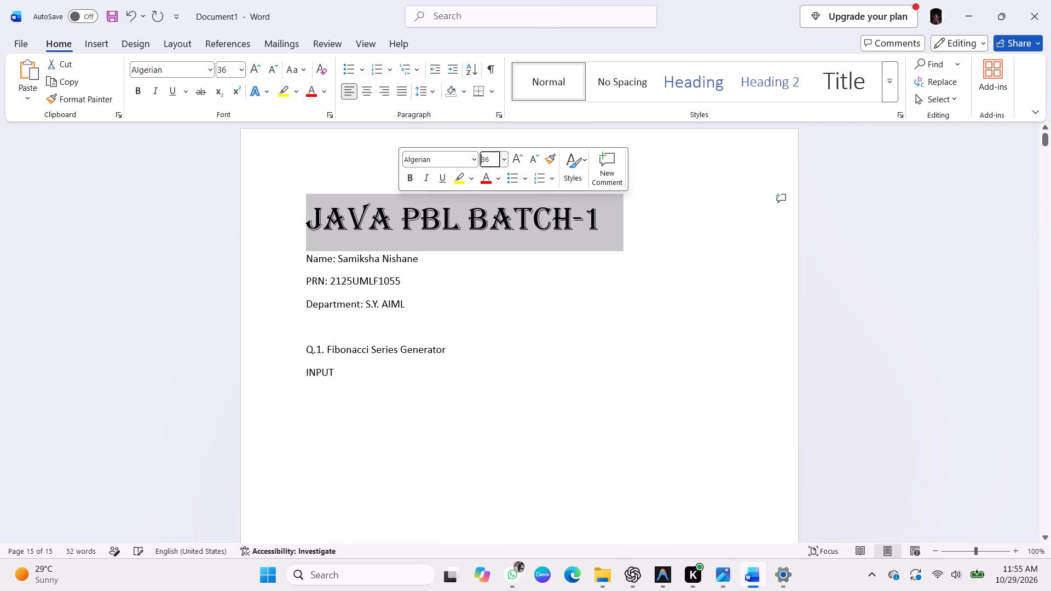
{"action": "left_click", "coordinate": [367, 95]}
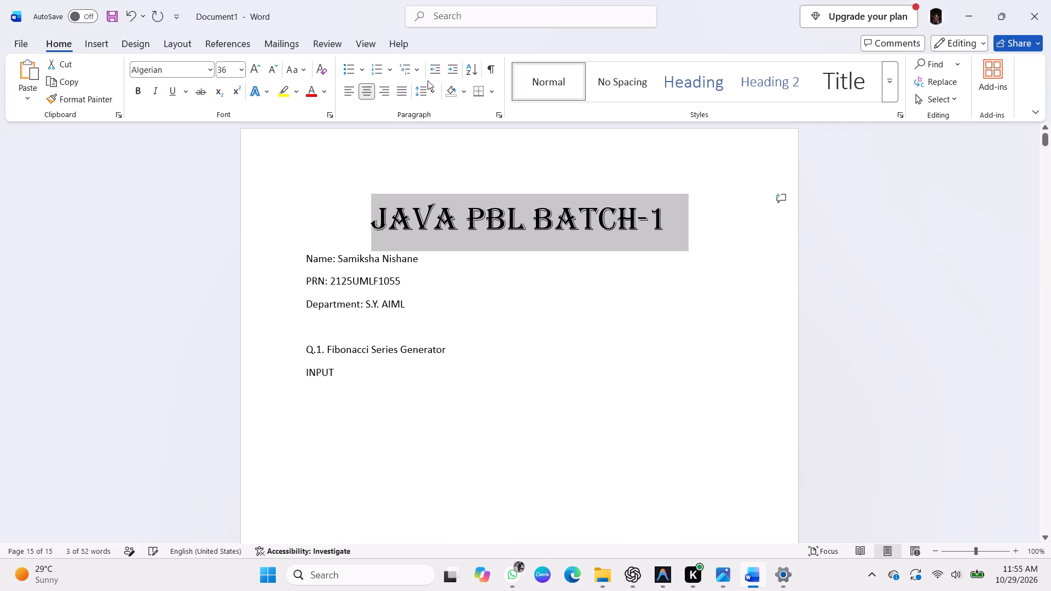
Apply outside borders to the "JAVA PBL Batch-1" title.
{"action": "left_click", "coordinate": [493, 89]}
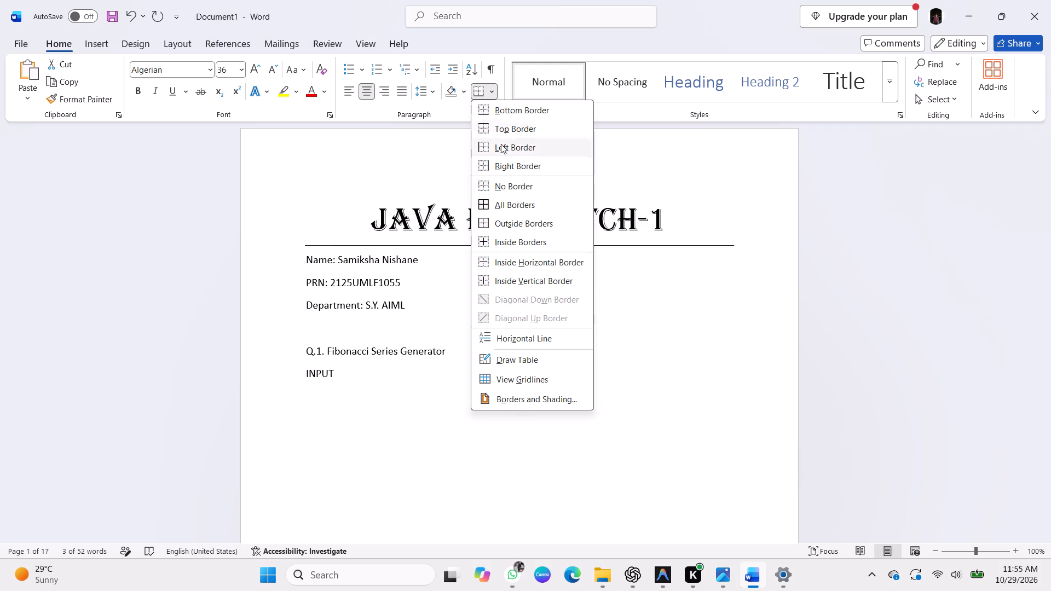
{"action": "left_click", "coordinate": [506, 217]}
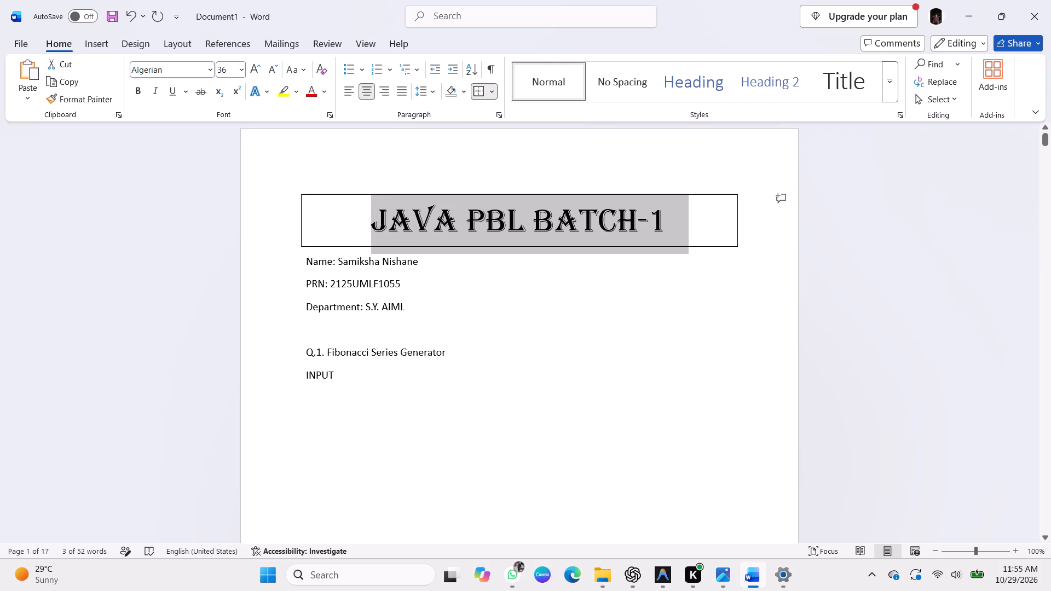
Add a top border to the empty line below the Department line, separating the student details from Q.1.
{"action": "left_click", "coordinate": [388, 315]}
{"action": "left_click", "coordinate": [415, 301]}
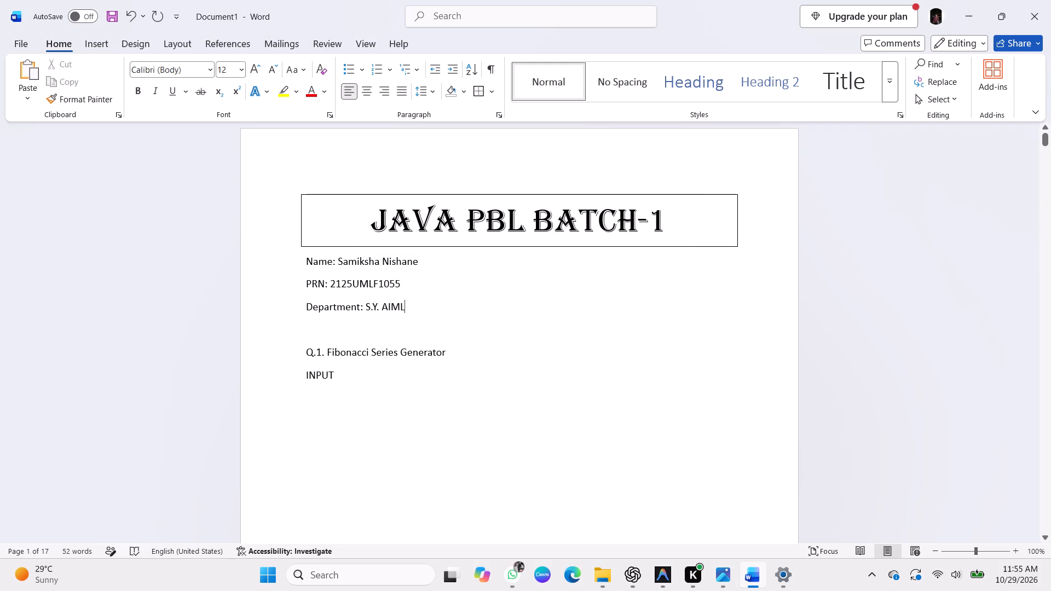
{"action": "key", "text": "Down"}
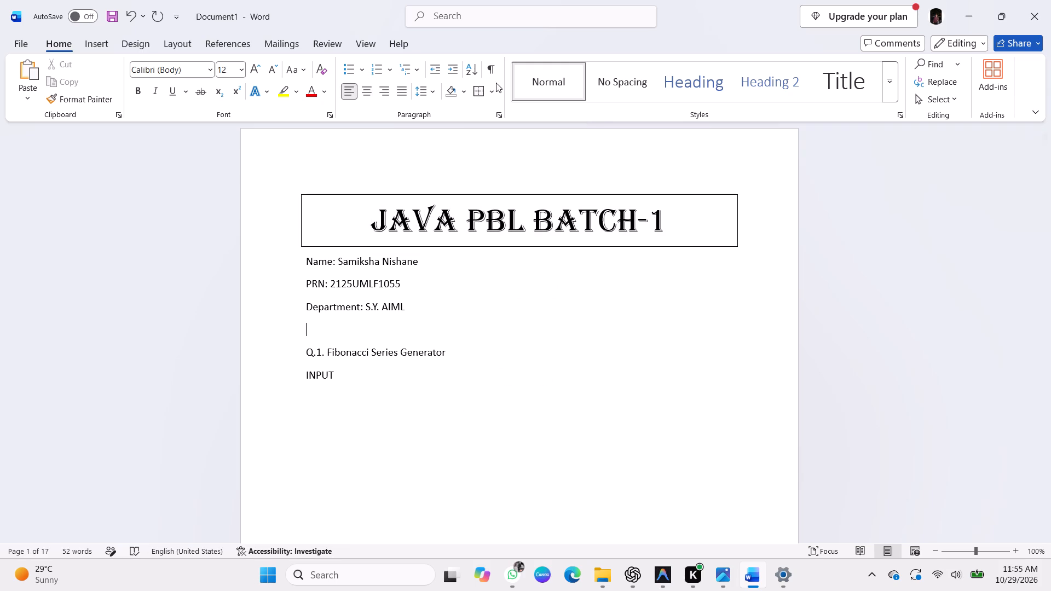
{"action": "left_click", "coordinate": [492, 89]}
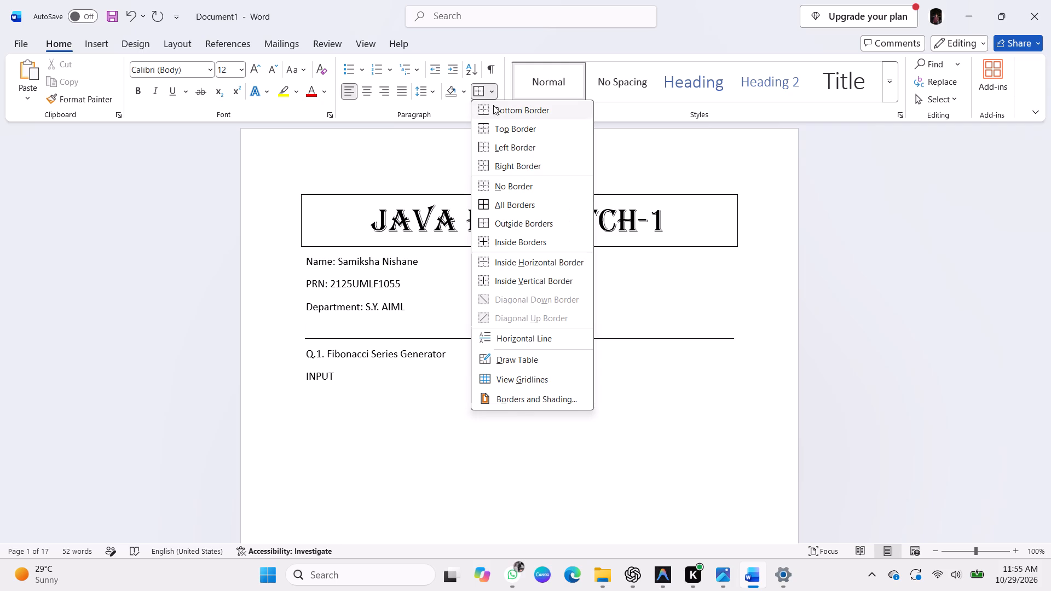
{"action": "left_click", "coordinate": [493, 129]}
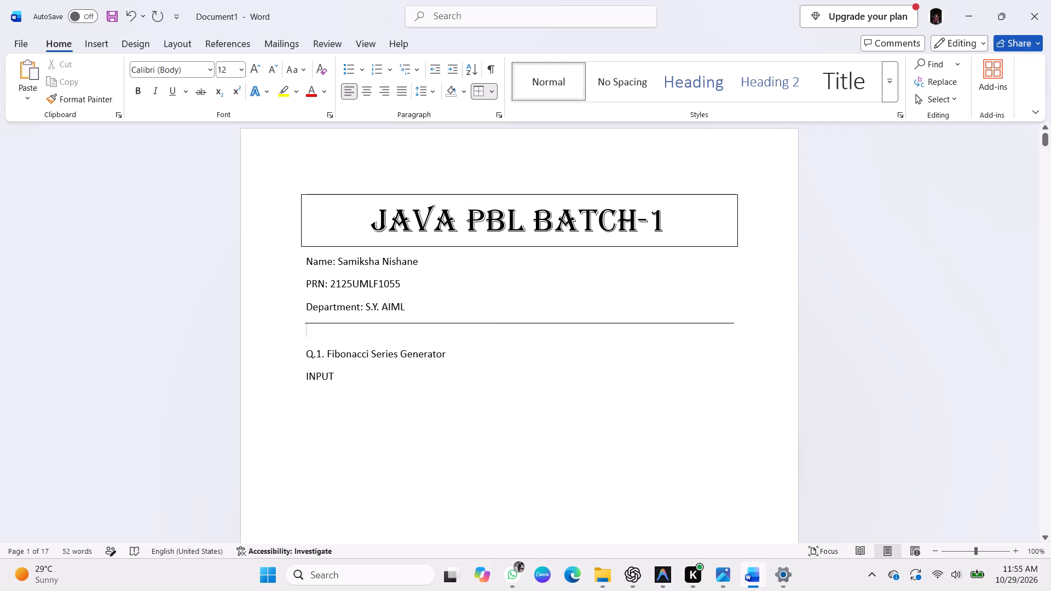
Increase the font size of the Name, PRN and Department lines to 14.
{"action": "left_click_drag", "start_coordinate": [302, 262], "coordinate": [406, 309]}
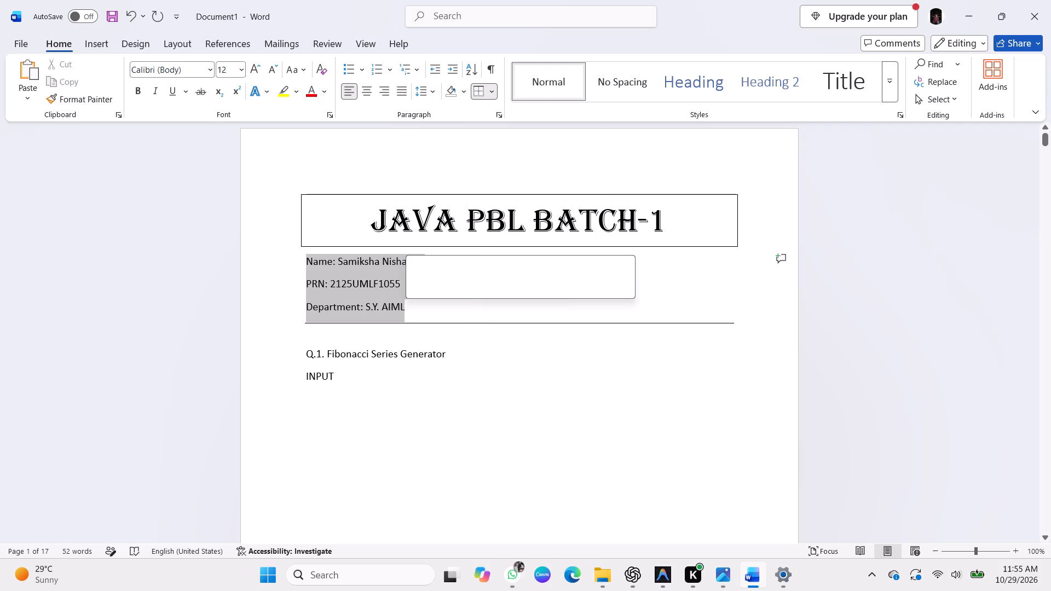
{"action": "left_click", "coordinate": [524, 265]}
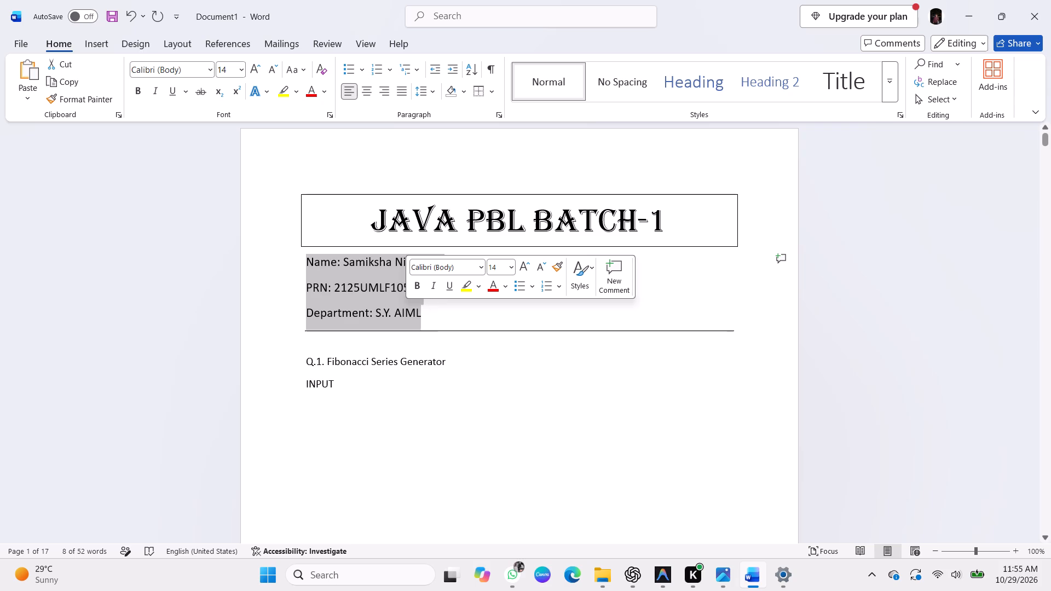
{"action": "left_click", "coordinate": [453, 342]}
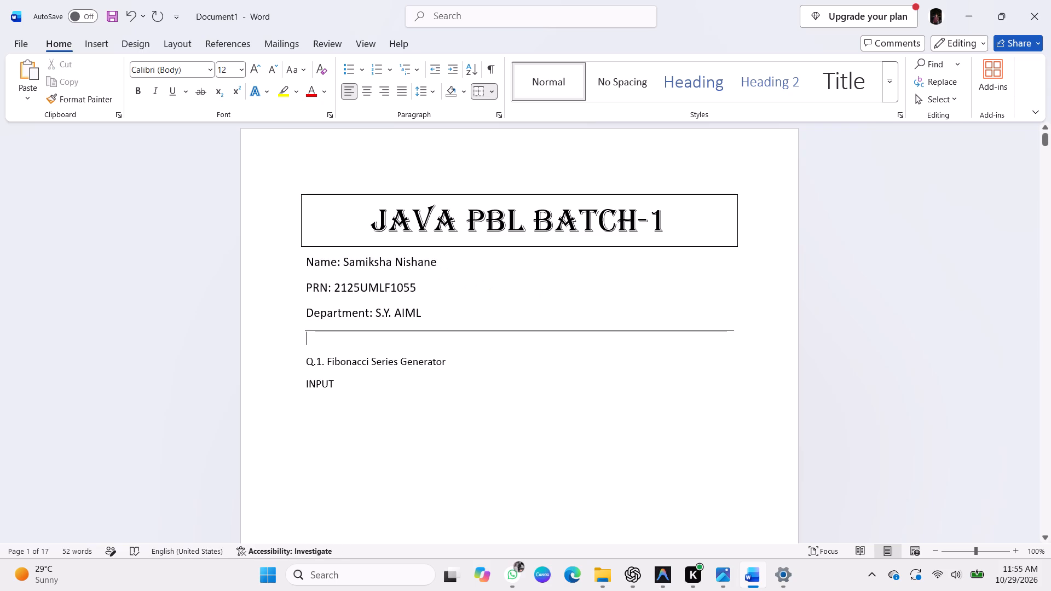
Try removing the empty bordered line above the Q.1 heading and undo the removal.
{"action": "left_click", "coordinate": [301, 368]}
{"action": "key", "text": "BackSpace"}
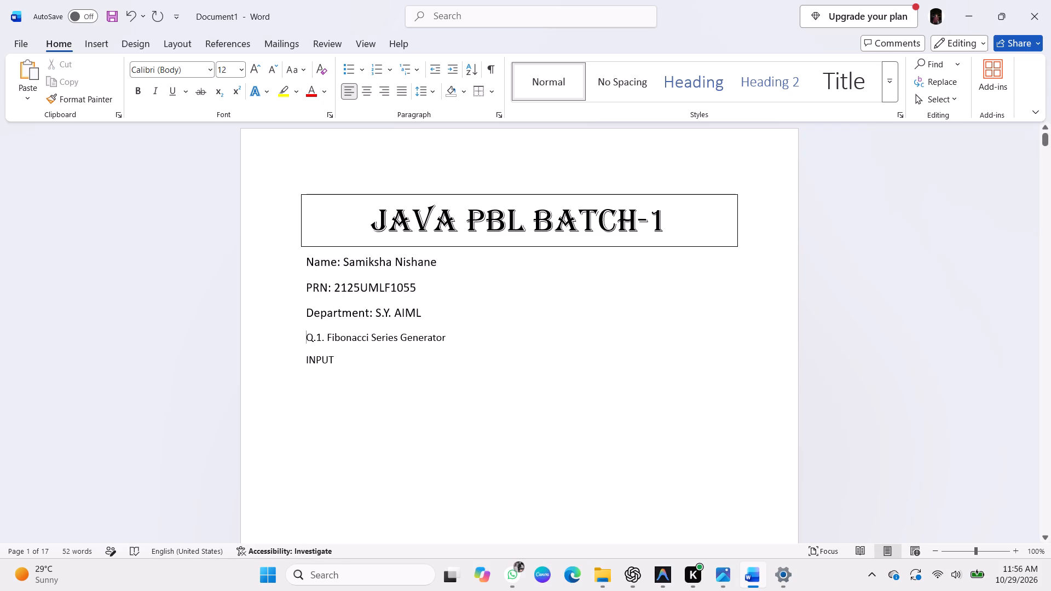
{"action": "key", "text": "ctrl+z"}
Shrink the Q.1 input code picture proportionally so that it fits on the first page below its INPUT label.
{"action": "scroll", "coordinate": [362, 264], "scroll_direction": "down", "scroll_amount": 3}
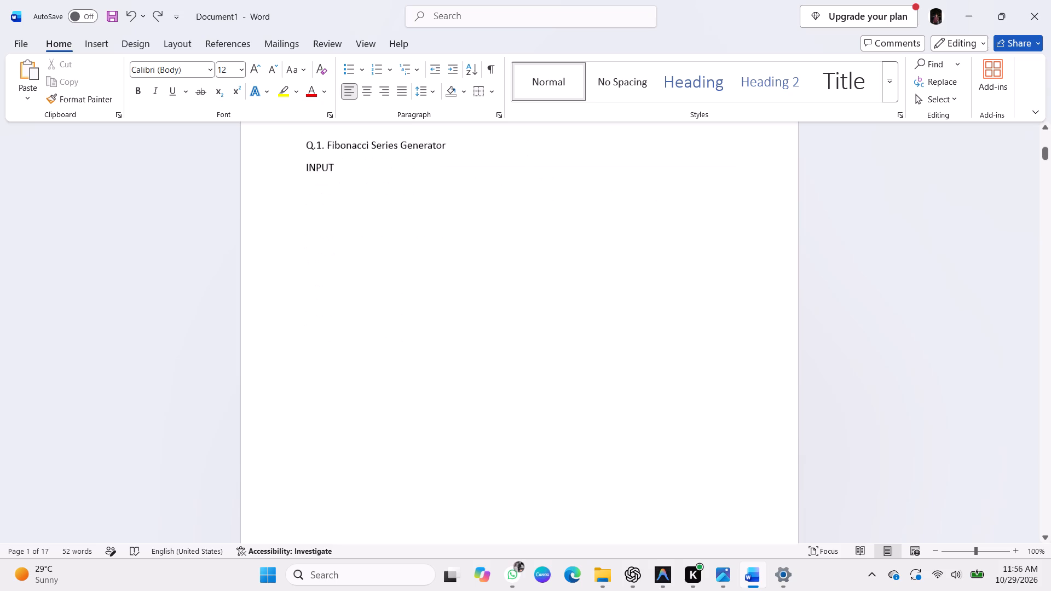
{"action": "scroll", "coordinate": [362, 264], "scroll_direction": "down", "scroll_amount": 6}
{"action": "scroll", "coordinate": [382, 300], "scroll_direction": "up", "scroll_amount": 2}
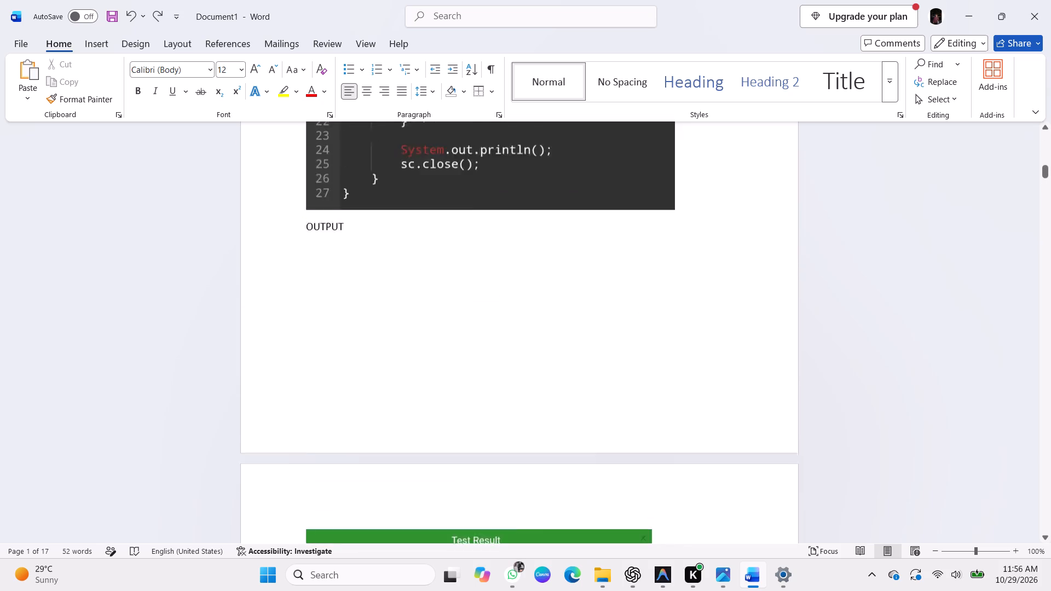
{"action": "scroll", "coordinate": [382, 300], "scroll_direction": "up", "scroll_amount": 1}
{"action": "left_click", "coordinate": [407, 310]}
{"action": "scroll", "coordinate": [407, 310], "scroll_direction": "down", "scroll_amount": 1}
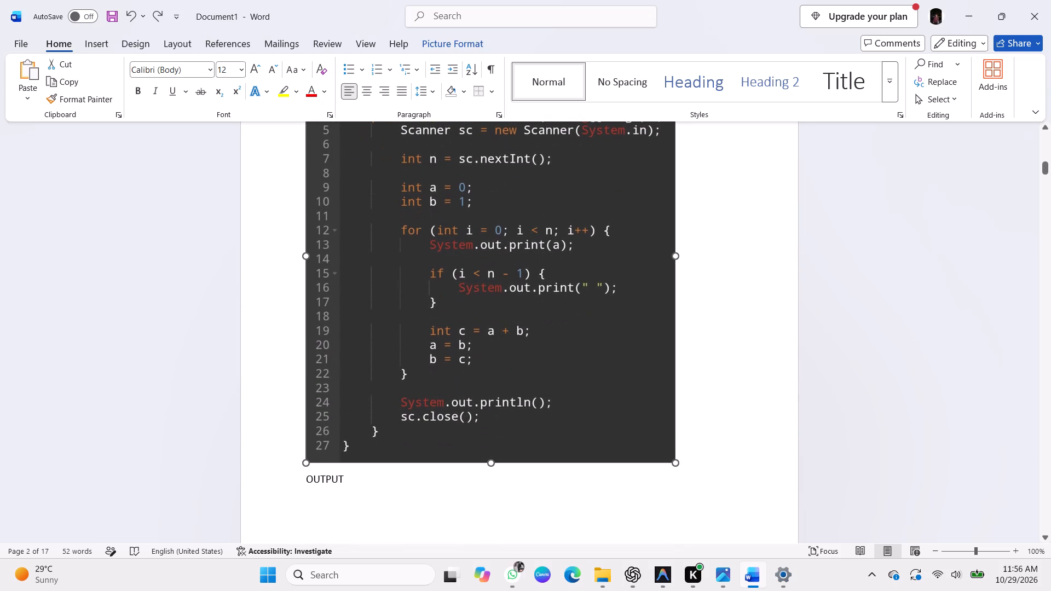
{"action": "left_click_drag", "start_coordinate": [677, 464], "coordinate": [585, 376]}
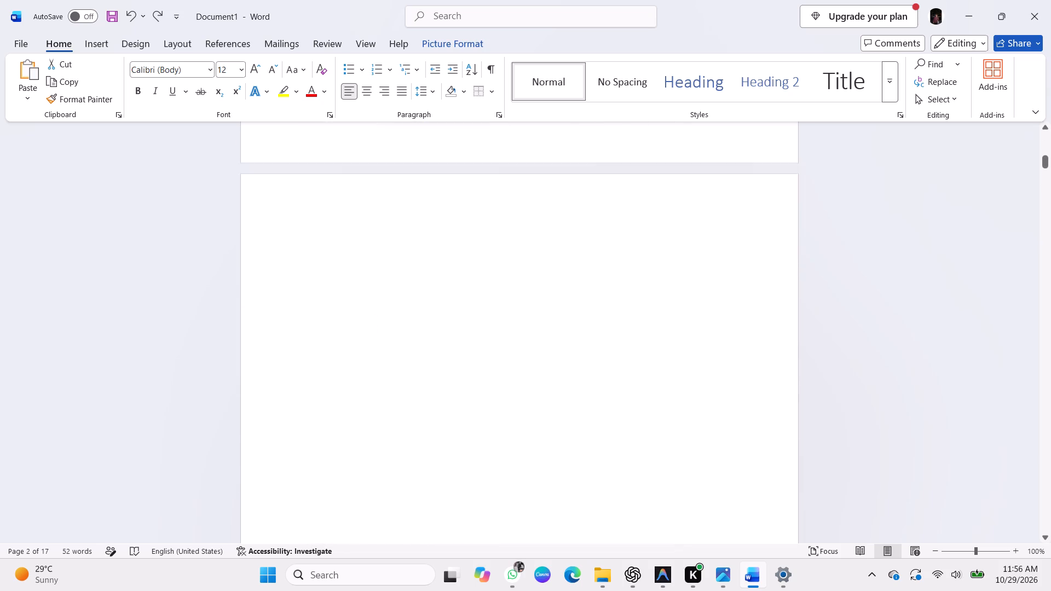
{"action": "scroll", "coordinate": [585, 376], "scroll_direction": "down", "scroll_amount": 1}
{"action": "left_click_drag", "start_coordinate": [600, 335], "coordinate": [622, 380]}
Increase the font size of the heading "Q.1. Fibonacci Series Generator" to 16.
{"action": "scroll", "coordinate": [622, 380], "scroll_direction": "up", "scroll_amount": 1}
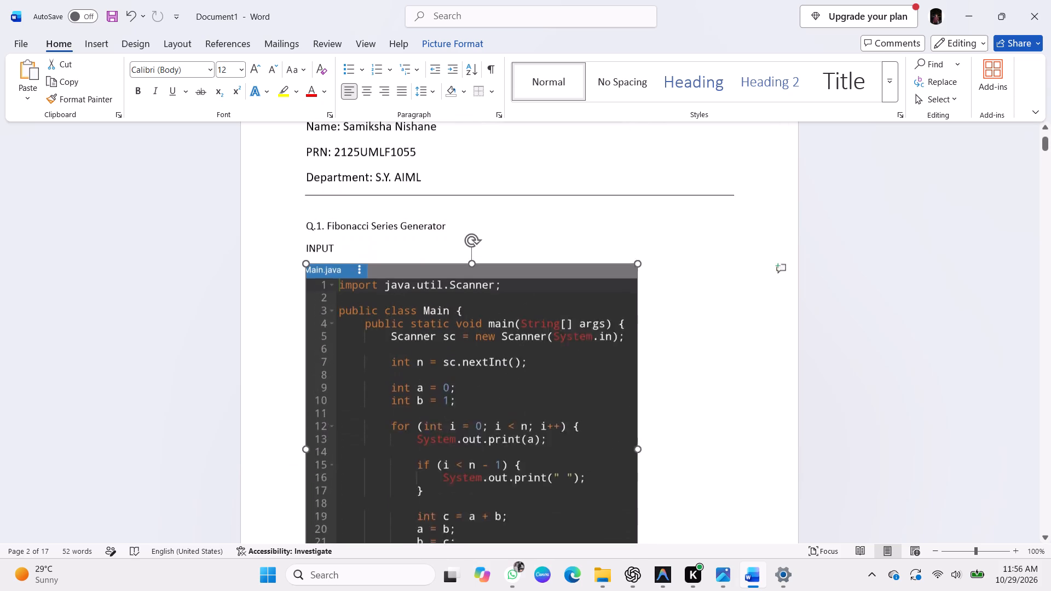
{"action": "left_click_drag", "start_coordinate": [303, 297], "coordinate": [307, 295]}
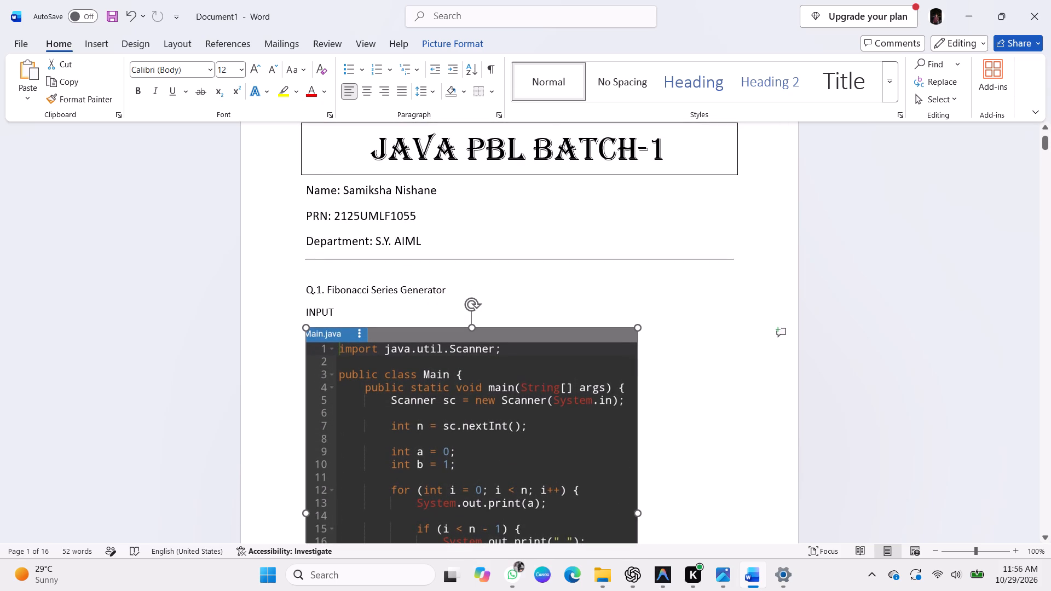
{"action": "left_click_drag", "start_coordinate": [307, 295], "coordinate": [437, 283]}
{"action": "left_click", "coordinate": [555, 241]}
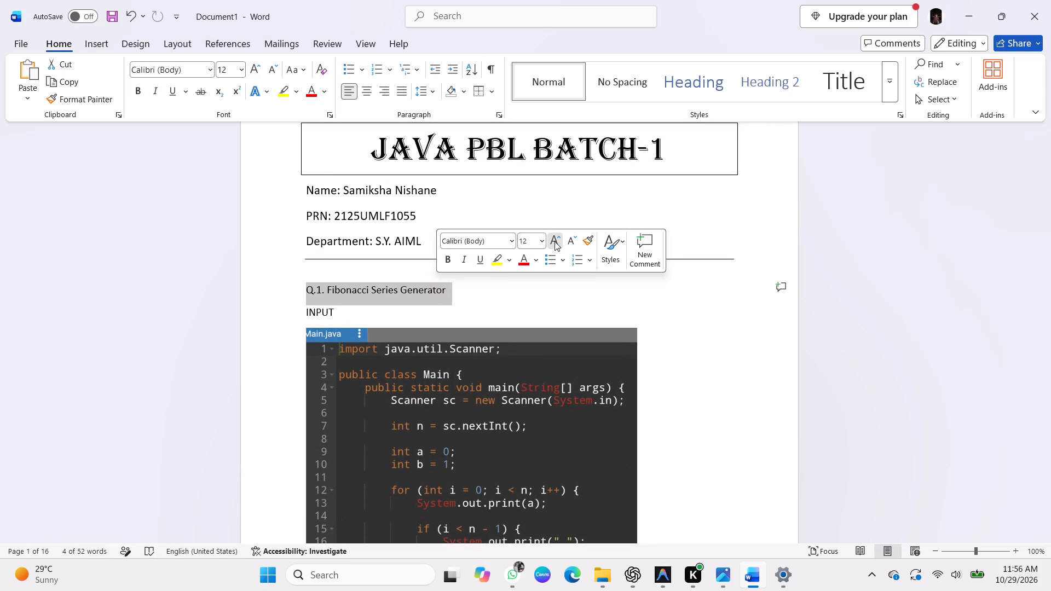
{"action": "left_click", "coordinate": [555, 241]}
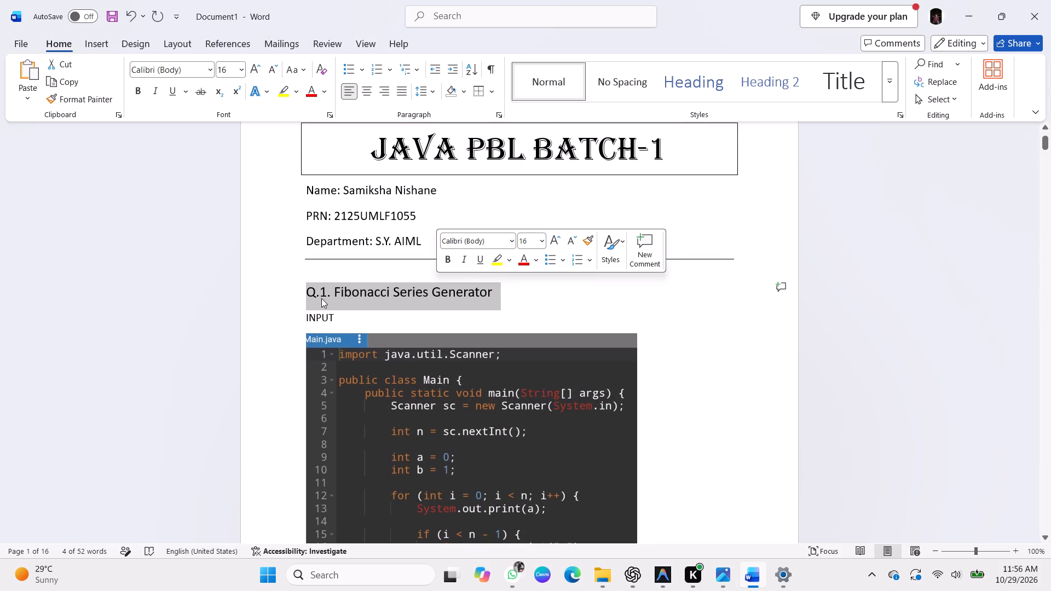
Make the INPUT label of Q.1 bold and increase its font size to 16.
{"action": "left_click_drag", "start_coordinate": [301, 315], "coordinate": [340, 318]}
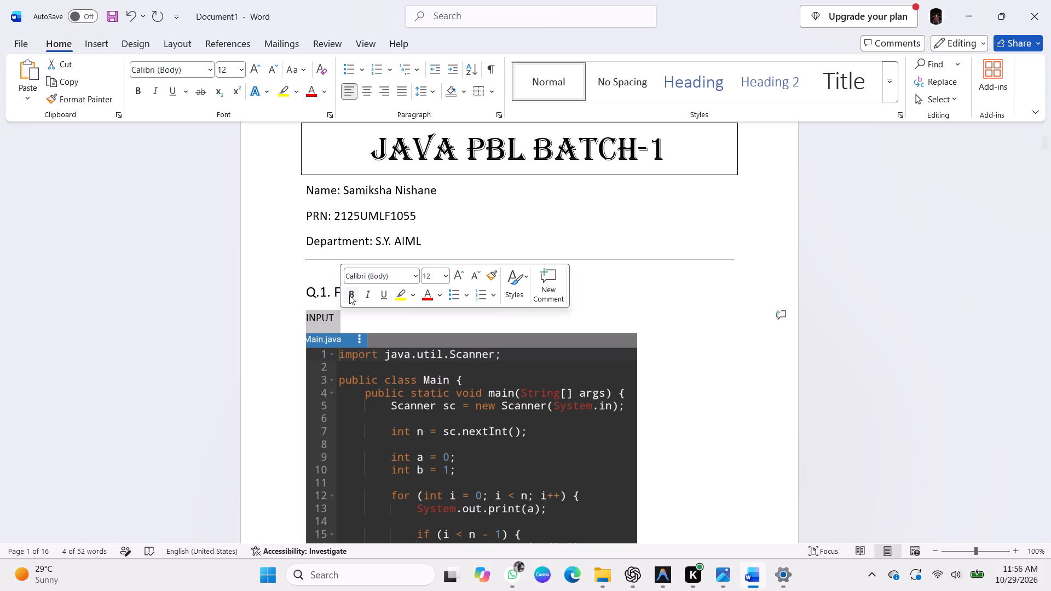
{"action": "left_click", "coordinate": [349, 295]}
{"action": "double_click", "coordinate": [460, 275]}
{"action": "left_click", "coordinate": [452, 323]}
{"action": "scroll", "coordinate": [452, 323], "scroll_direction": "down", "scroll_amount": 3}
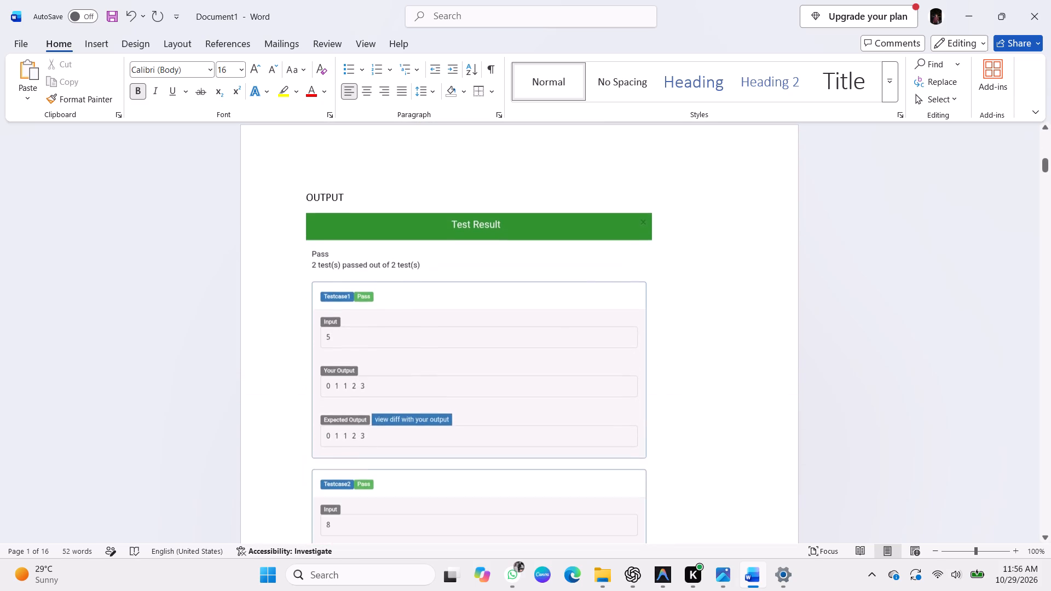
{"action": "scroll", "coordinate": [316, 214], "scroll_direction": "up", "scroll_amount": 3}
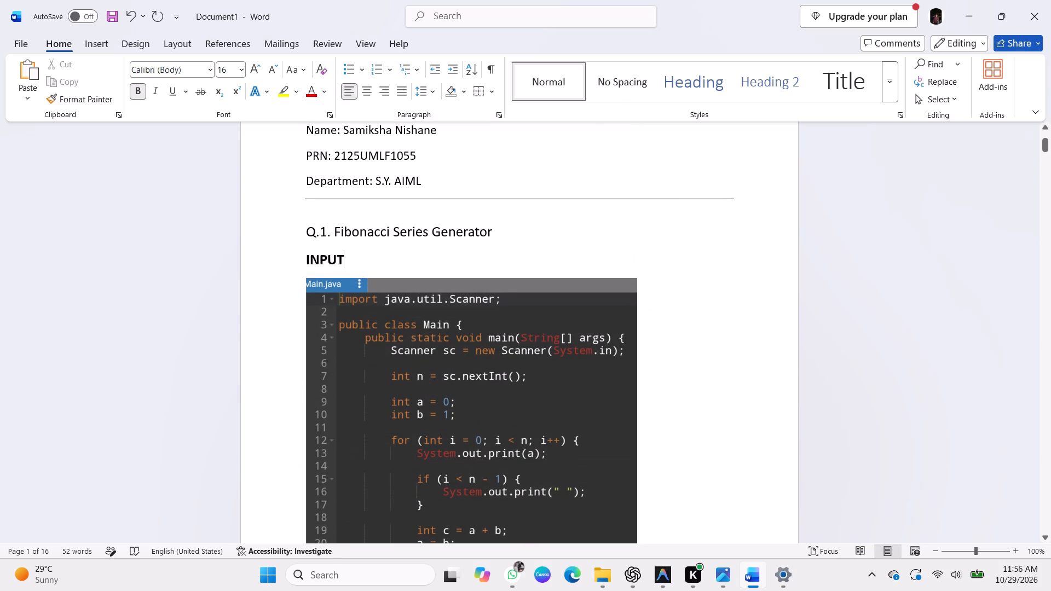
Make the OUTPUT label of Q.1 bold and increase its font size to 16.
{"action": "left_click", "coordinate": [333, 262]}
{"action": "scroll", "coordinate": [333, 262], "scroll_direction": "down", "scroll_amount": 3}
{"action": "scroll", "coordinate": [333, 262], "scroll_direction": "up", "scroll_amount": 1}
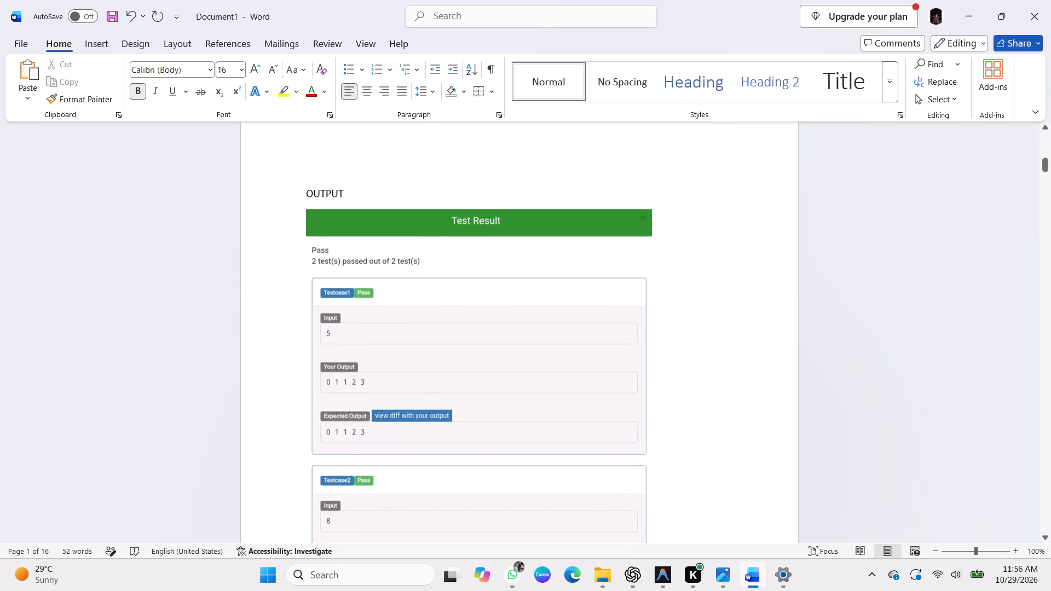
{"action": "scroll", "coordinate": [333, 262], "scroll_direction": "up", "scroll_amount": 1}
{"action": "left_click_drag", "start_coordinate": [304, 220], "coordinate": [347, 213]}
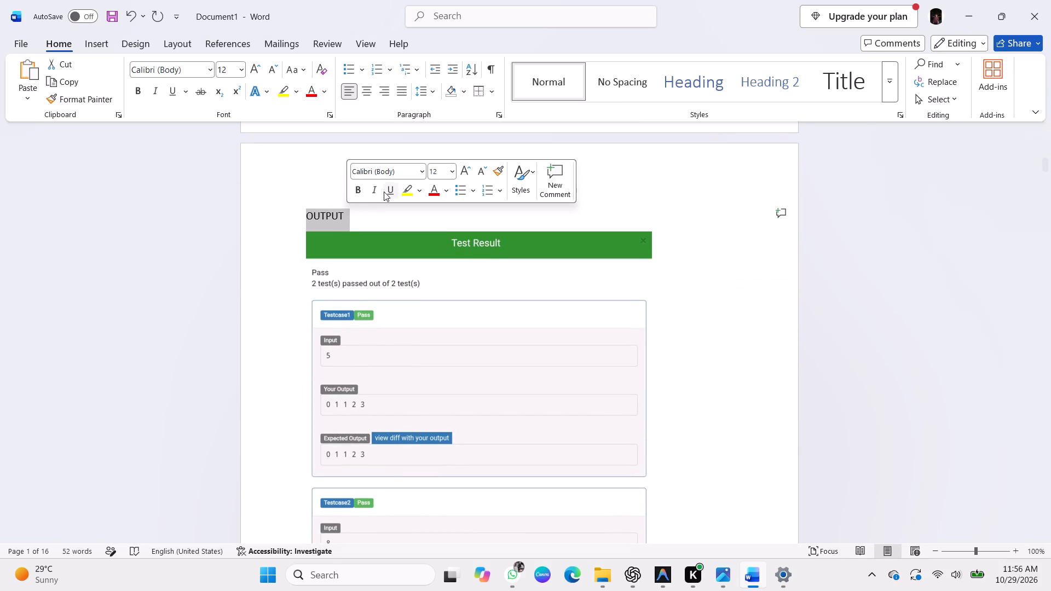
{"action": "left_click", "coordinate": [360, 192]}
{"action": "double_click", "coordinate": [460, 170]}
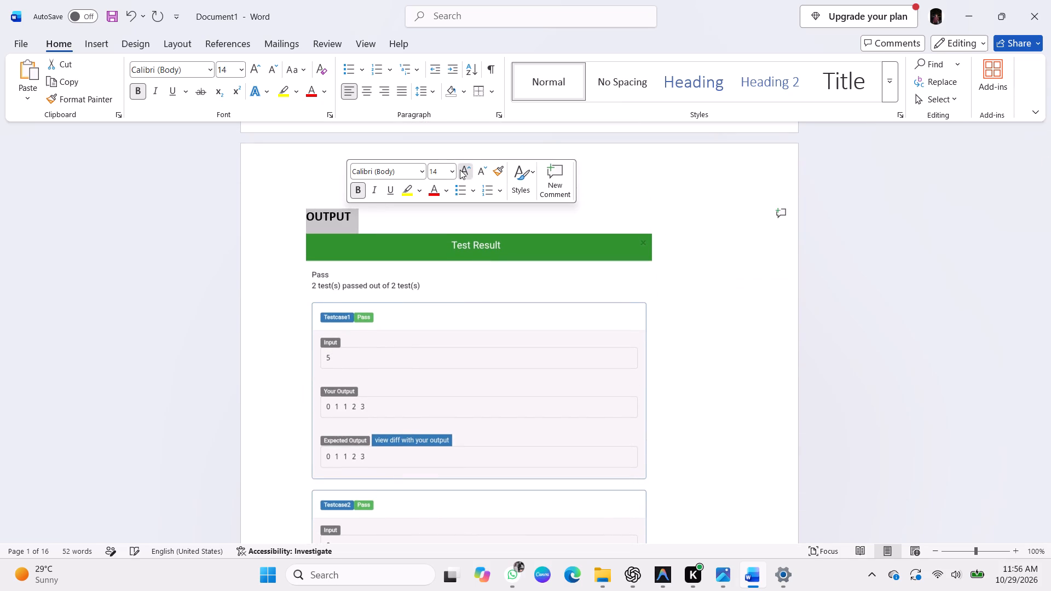
Add a bottom border to the paragraph holding the Q.1 output picture, separating it from Q.2.
{"action": "scroll", "coordinate": [449, 317], "scroll_direction": "down", "scroll_amount": 2}
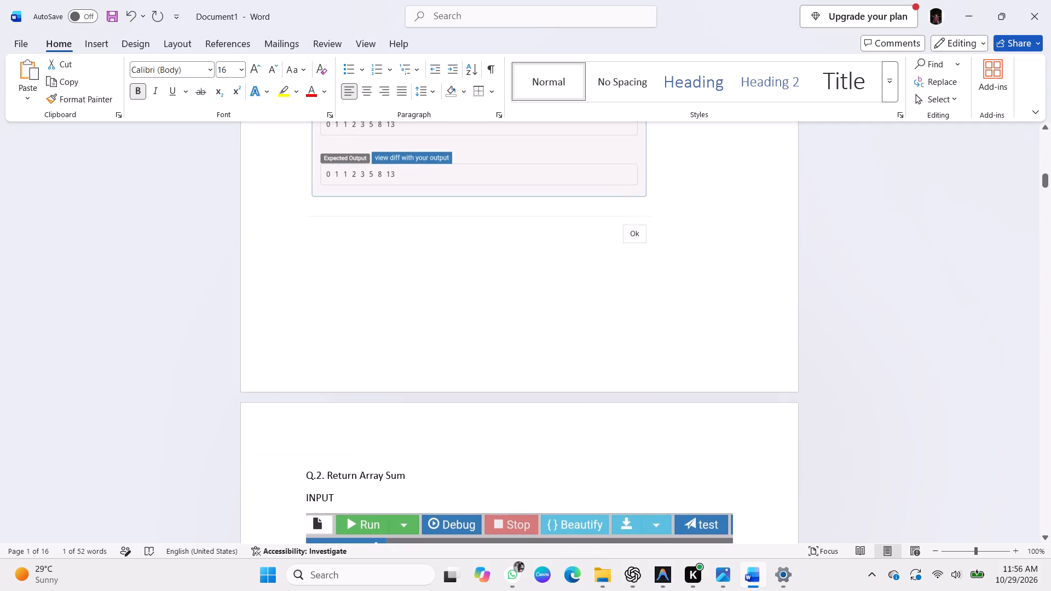
{"action": "left_click", "coordinate": [661, 236]}
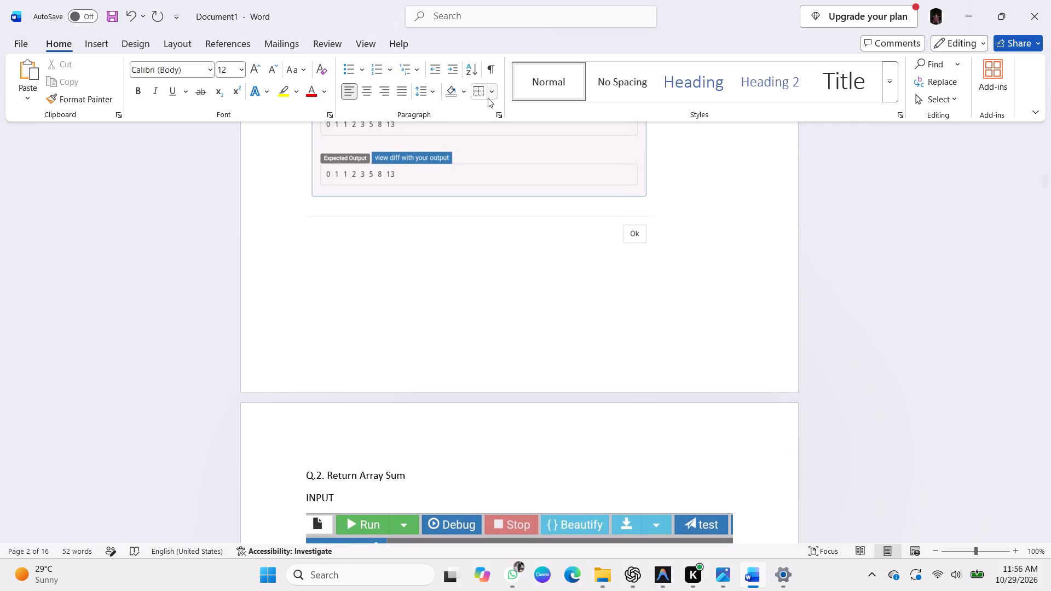
{"action": "left_click", "coordinate": [493, 89]}
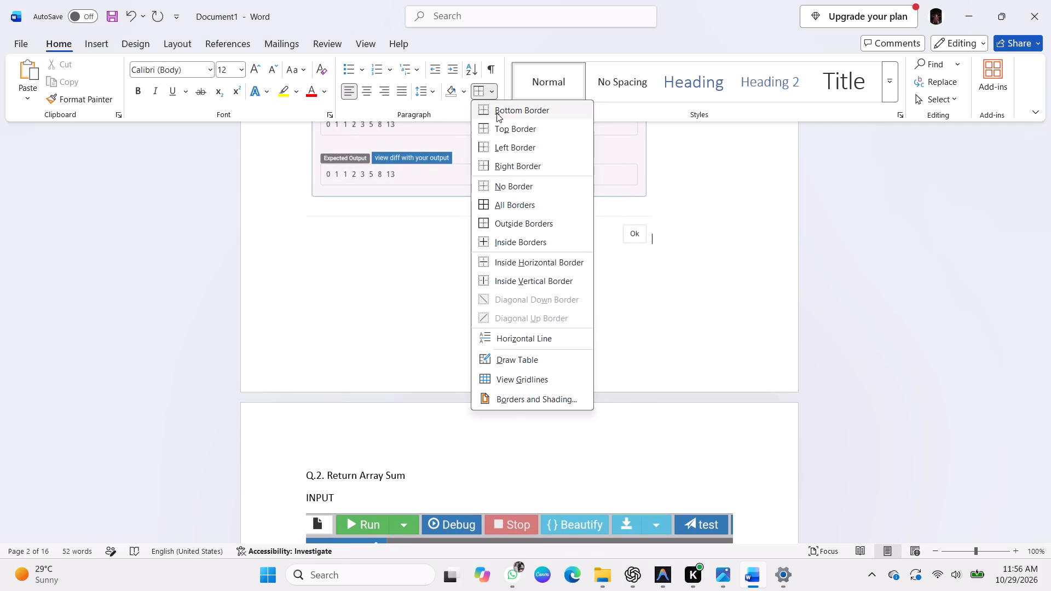
{"action": "left_click", "coordinate": [496, 113]}
Increase the heading "Q.2. Return Array Sum" and its INPUT label to font size 16, and make the INPUT label bold.
{"action": "scroll", "coordinate": [512, 263], "scroll_direction": "down", "scroll_amount": 2}
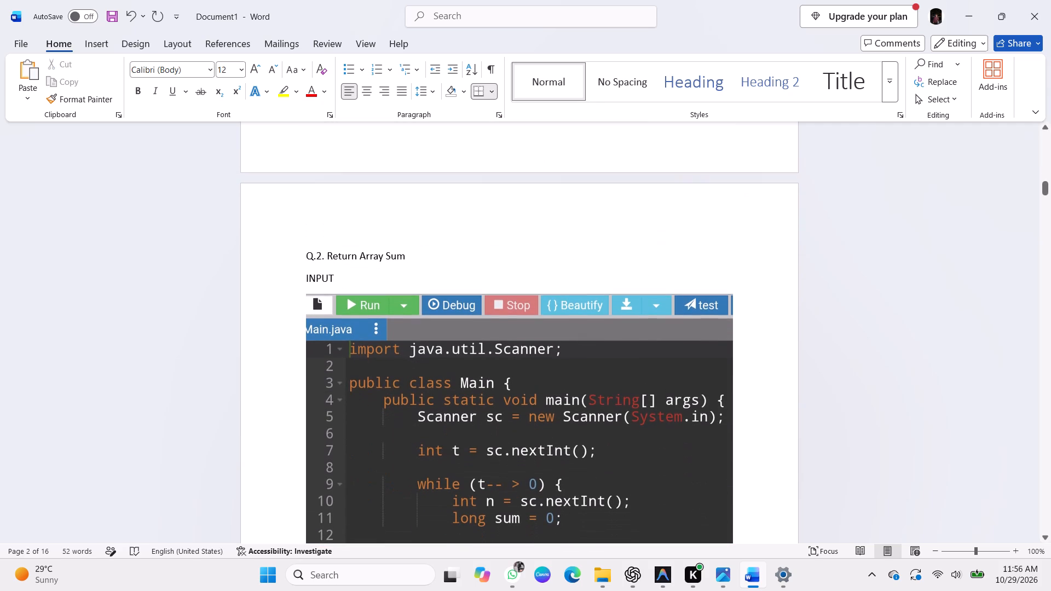
{"action": "left_click_drag", "start_coordinate": [300, 257], "coordinate": [413, 281]}
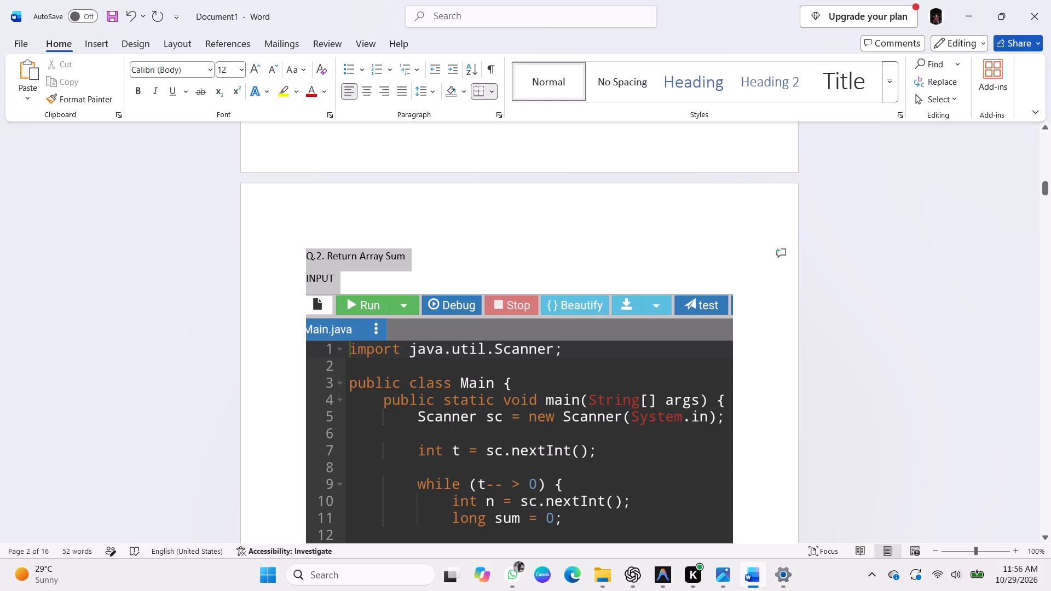
{"action": "left_click_drag", "start_coordinate": [413, 281], "coordinate": [412, 281]}
{"action": "double_click", "coordinate": [528, 236]}
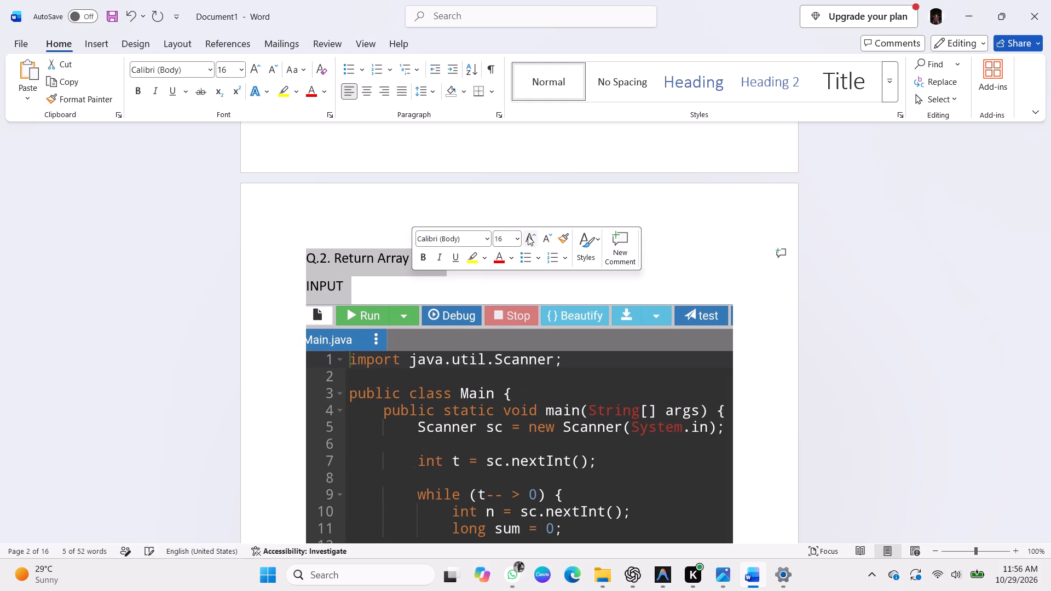
{"action": "left_click", "coordinate": [369, 271]}
{"action": "left_click", "coordinate": [336, 289]}
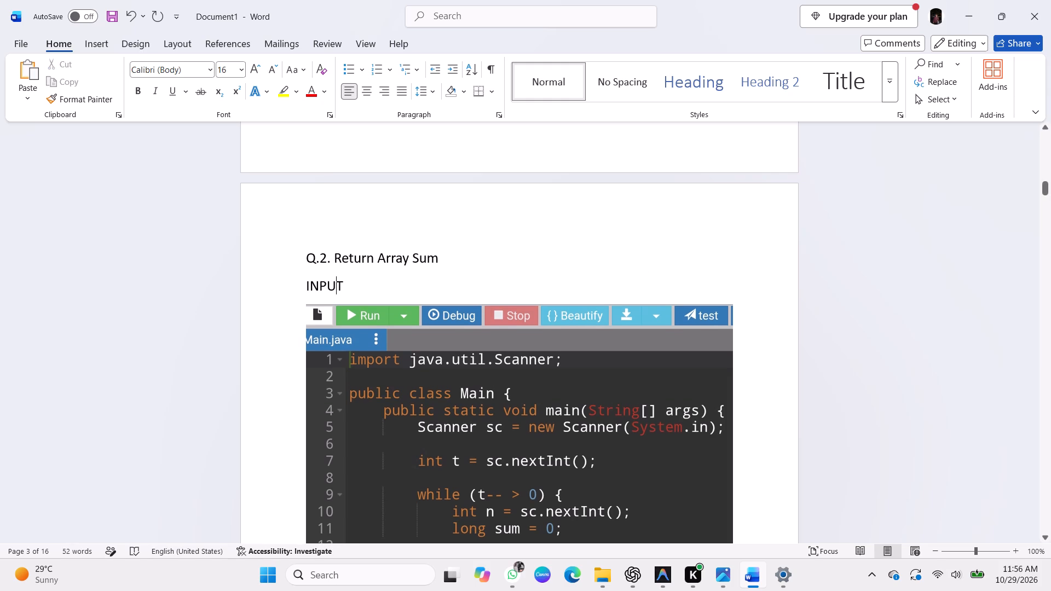
{"action": "double_click", "coordinate": [339, 289]}
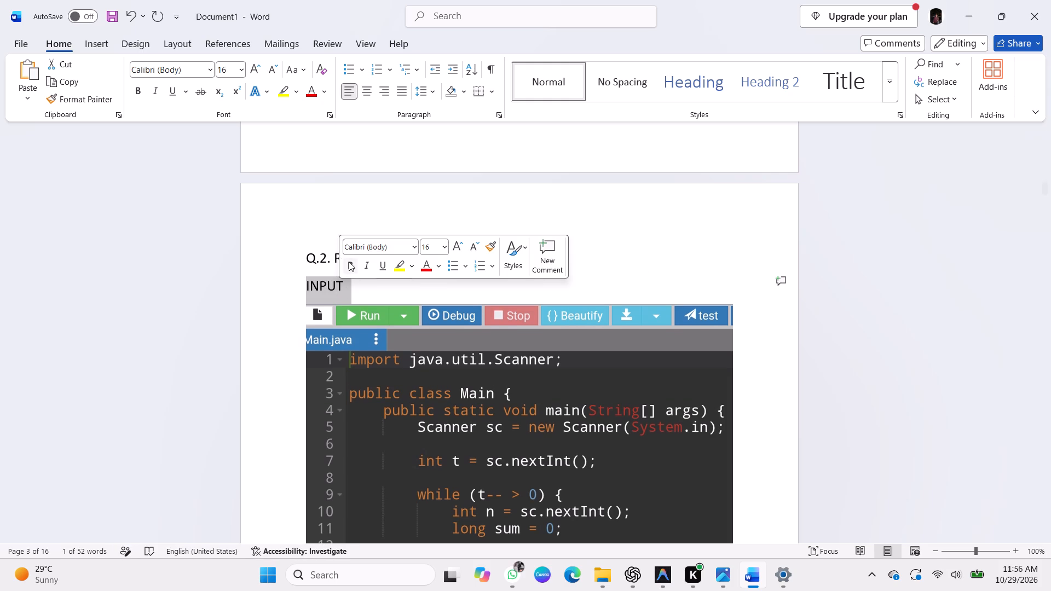
{"action": "left_click", "coordinate": [349, 262]}
Make the heading "Q.2. Return Array Sum" bold and set its font to Arial Black.
{"action": "left_click", "coordinate": [301, 261]}
{"action": "left_click_drag", "start_coordinate": [301, 261], "coordinate": [449, 251]}
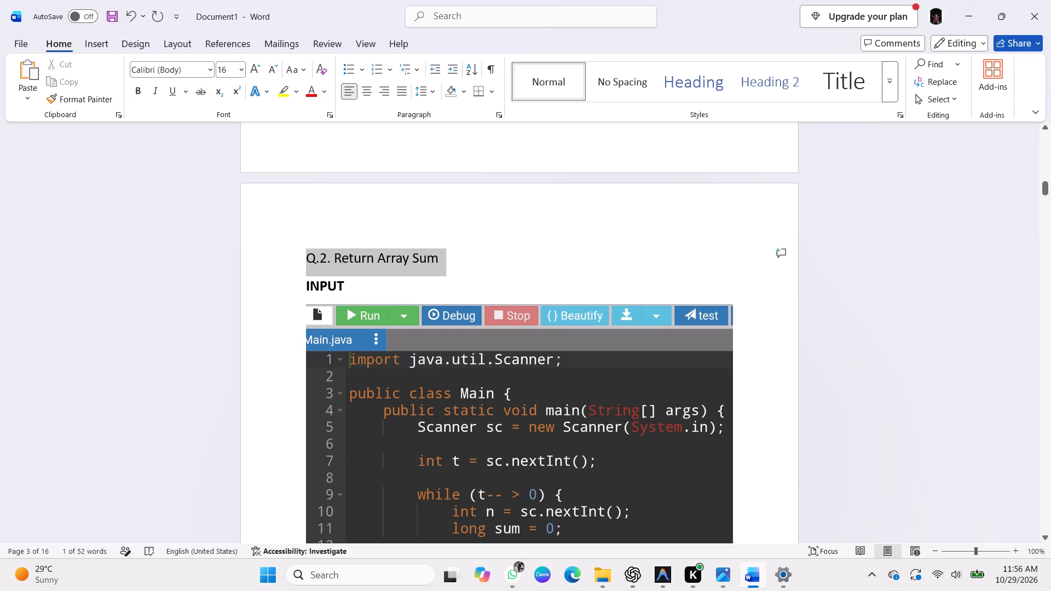
{"action": "left_click_drag", "start_coordinate": [449, 251], "coordinate": [449, 252]}
{"action": "left_click", "coordinate": [461, 236]}
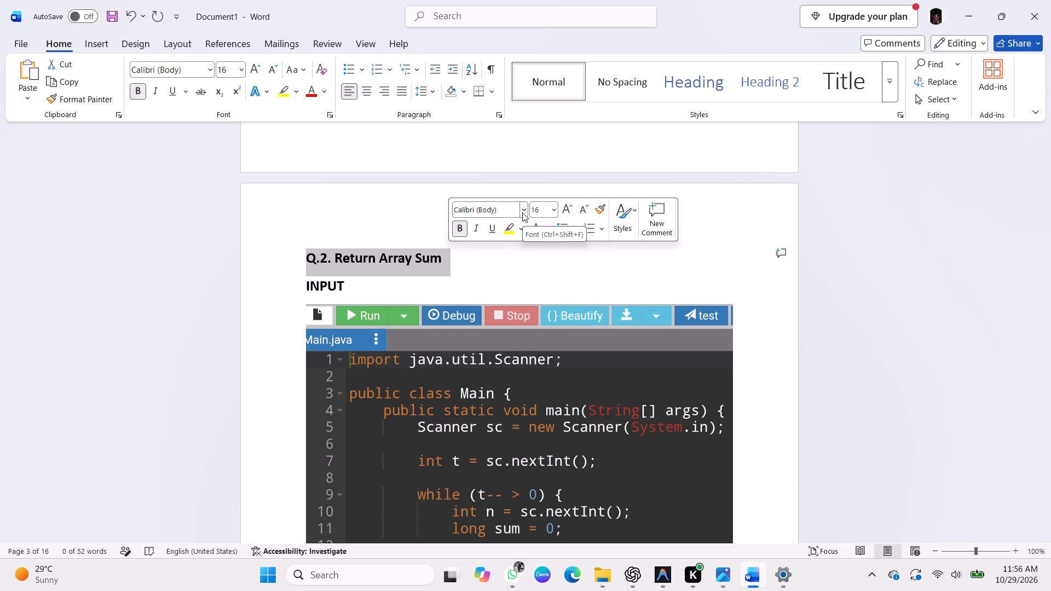
{"action": "left_click", "coordinate": [522, 212]}
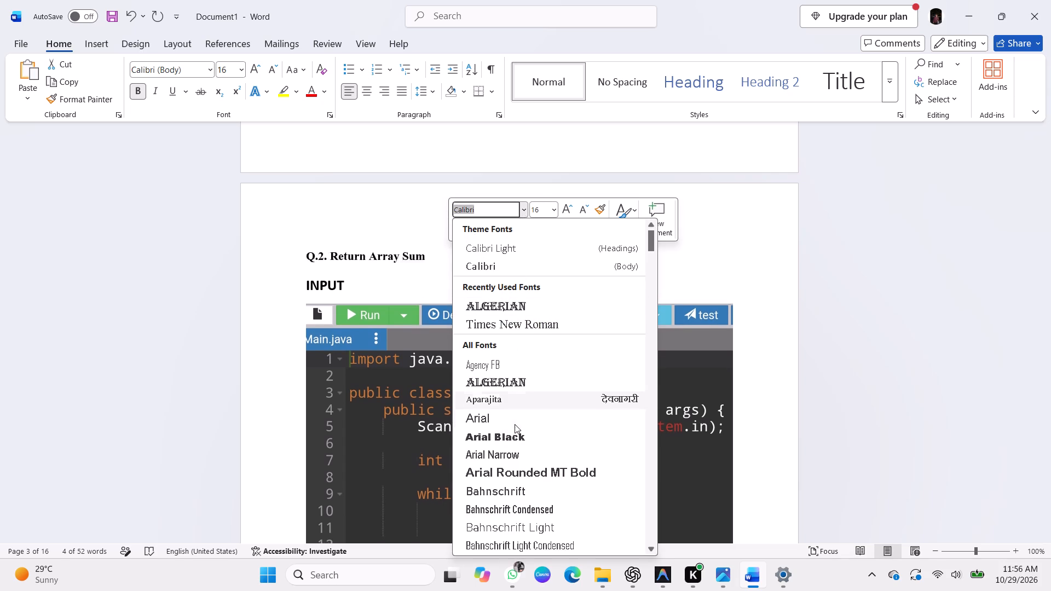
{"action": "left_click", "coordinate": [515, 435]}
{"action": "left_click", "coordinate": [481, 298]}
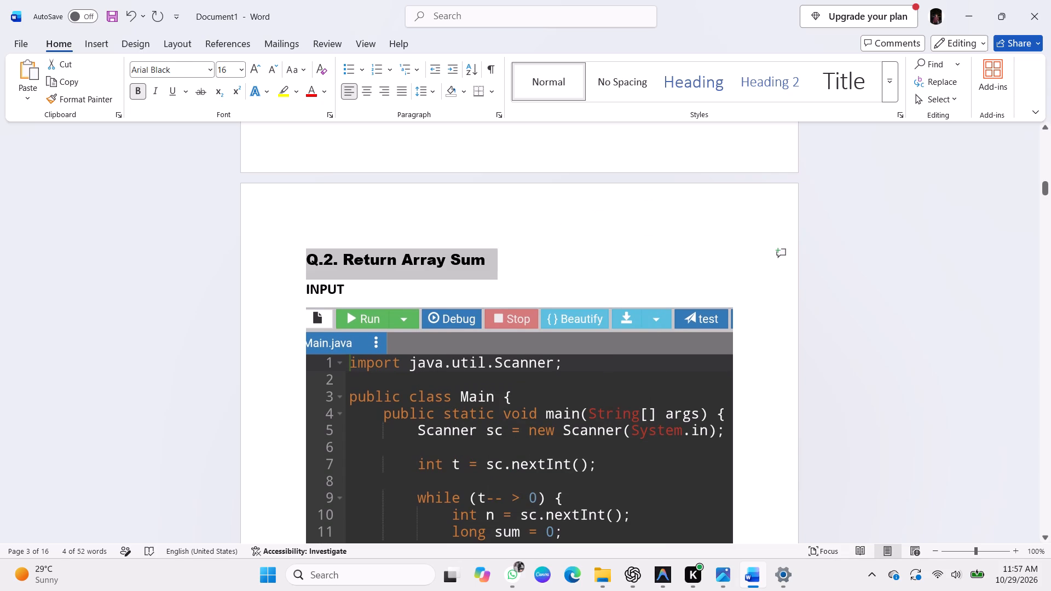
Insert two blank lines above the OUTPUT label of Q.2 to push it onto the next page.
{"action": "scroll", "coordinate": [481, 298], "scroll_direction": "down", "scroll_amount": 2}
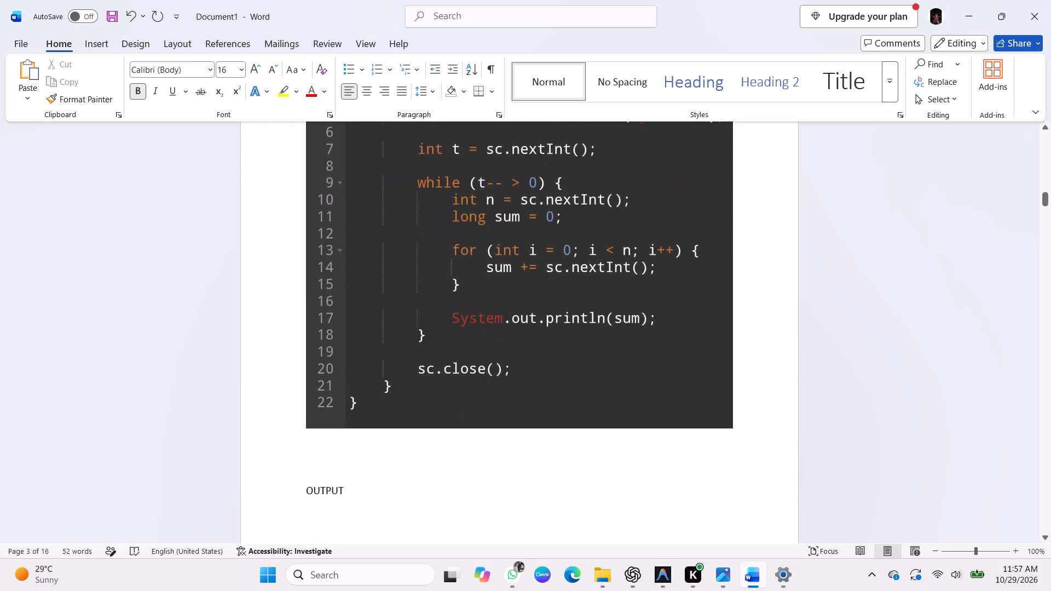
{"action": "scroll", "coordinate": [481, 298], "scroll_direction": "down", "scroll_amount": 1}
{"action": "left_click", "coordinate": [361, 268]}
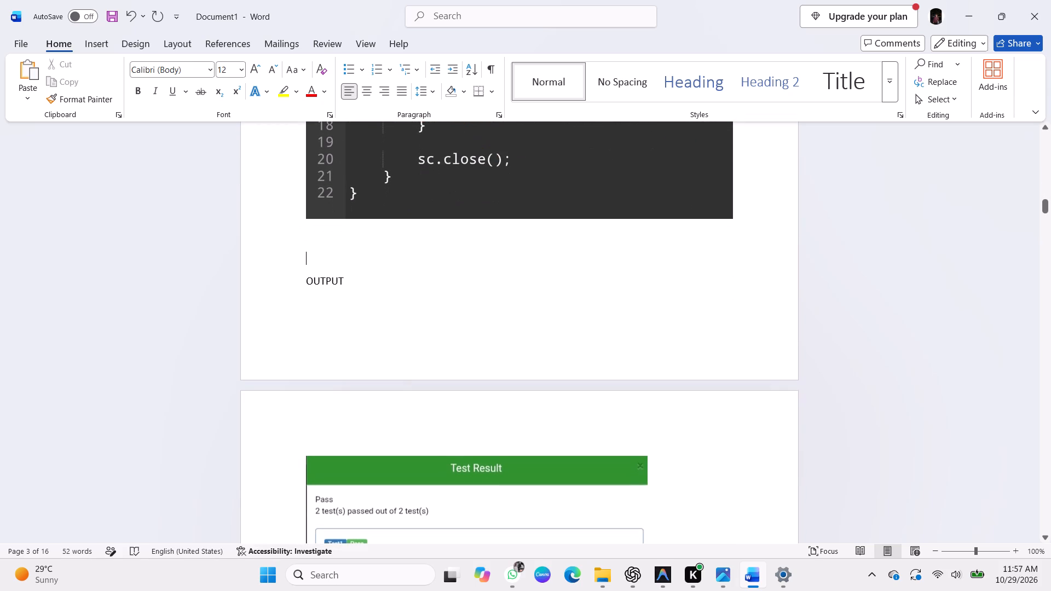
{"action": "key", "text": "Return"}
{"action": "key", "text": "Return"}
Make the OUTPUT label of Q.2 bold and set its font size to 16.
{"action": "scroll", "coordinate": [361, 268], "scroll_direction": "down", "scroll_amount": 1}
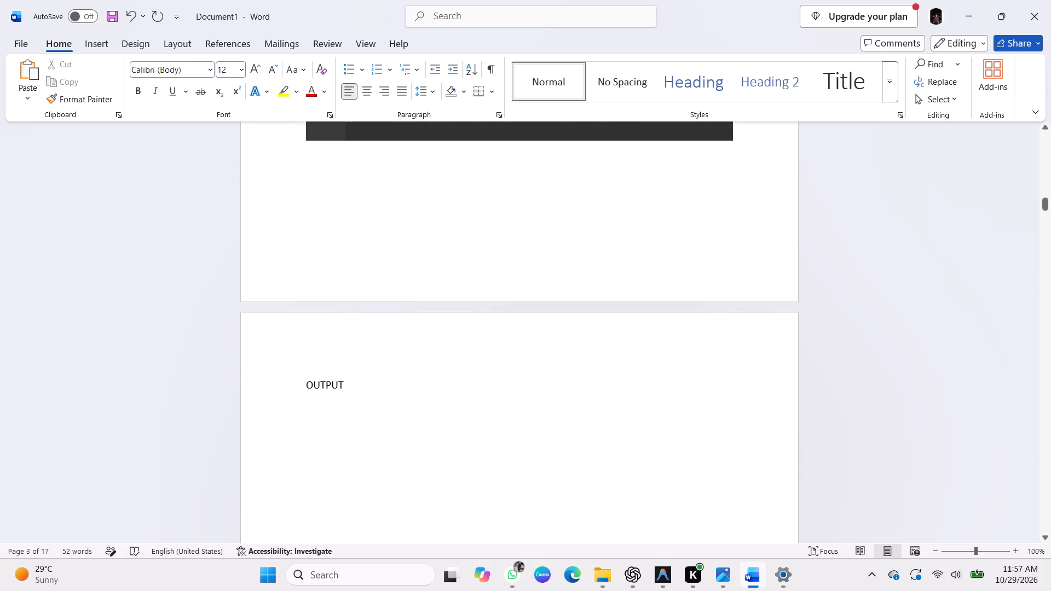
{"action": "left_click", "coordinate": [330, 346]}
{"action": "left_click_drag", "start_coordinate": [307, 383], "coordinate": [350, 380]}
{"action": "left_click", "coordinate": [357, 356]}
{"action": "triple_click", "coordinate": [465, 339]}
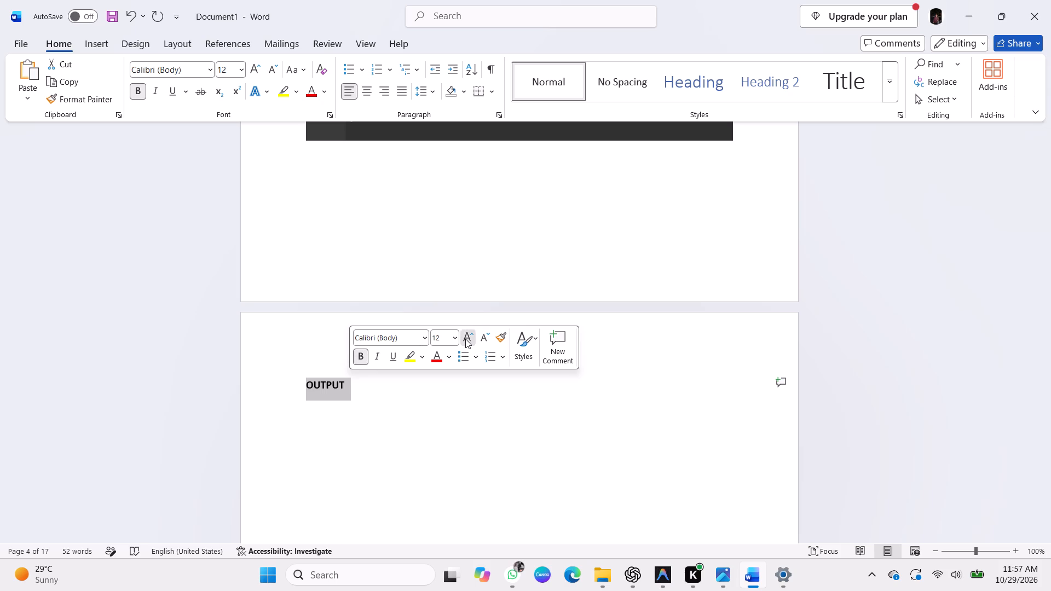
{"action": "left_click", "coordinate": [487, 338]}
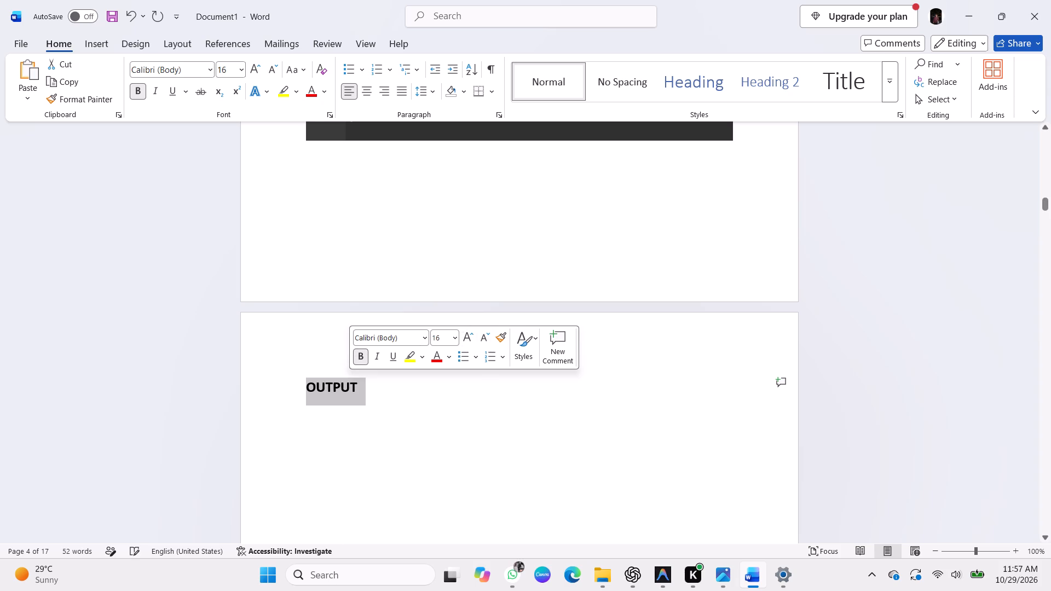
Shrink the Q.2 output picture proportionally so that it fits on the same page as its OUTPUT label.
{"action": "scroll", "coordinate": [482, 446], "scroll_direction": "down", "scroll_amount": 4}
{"action": "scroll", "coordinate": [482, 446], "scroll_direction": "up", "scroll_amount": 2}
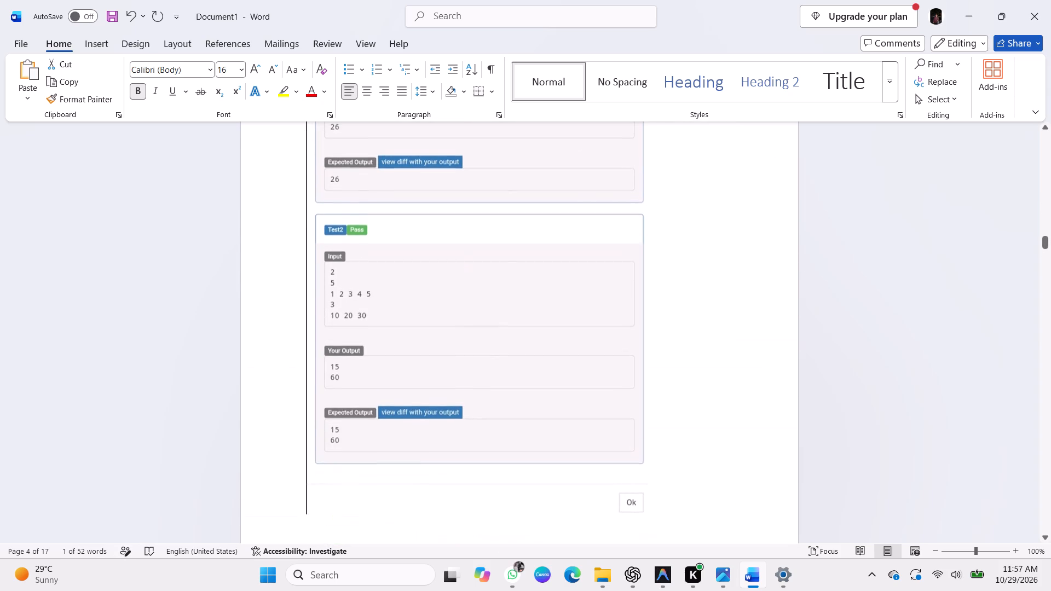
{"action": "left_click", "coordinate": [522, 410]}
{"action": "left_click_drag", "start_coordinate": [649, 516], "coordinate": [573, 438]}
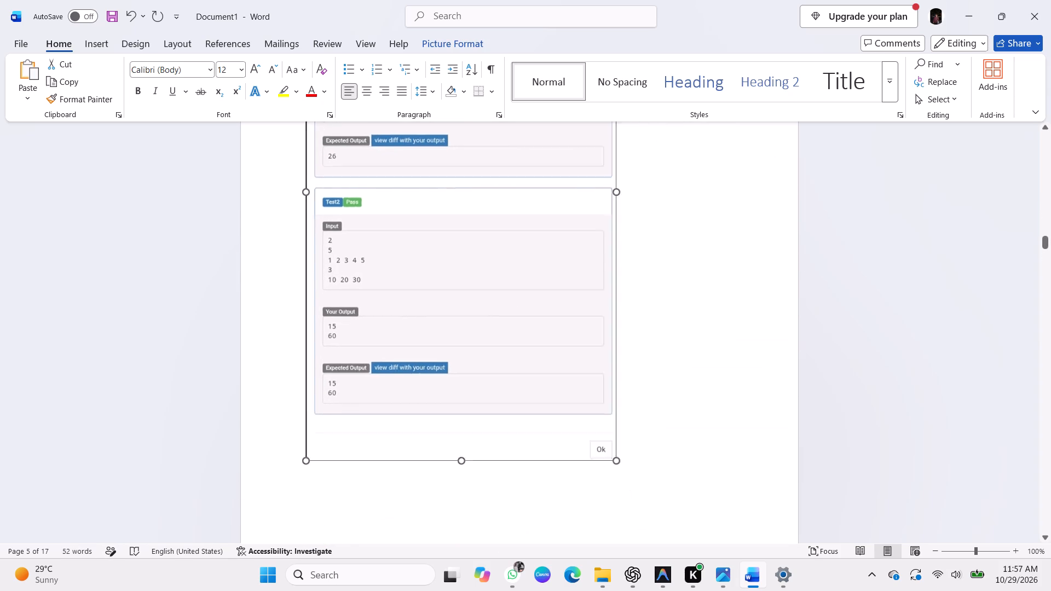
{"action": "left_click_drag", "start_coordinate": [573, 438], "coordinate": [571, 437]}
Add a bottom border to the paragraph holding the Q.2 output picture.
{"action": "scroll", "coordinate": [571, 437], "scroll_direction": "down", "scroll_amount": 2}
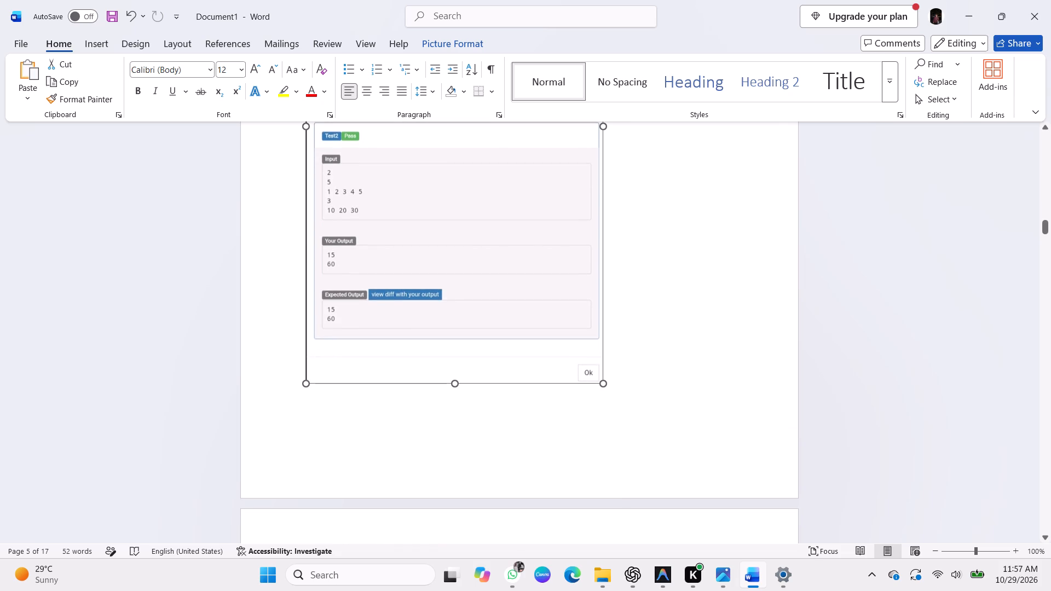
{"action": "left_click", "coordinate": [494, 87]}
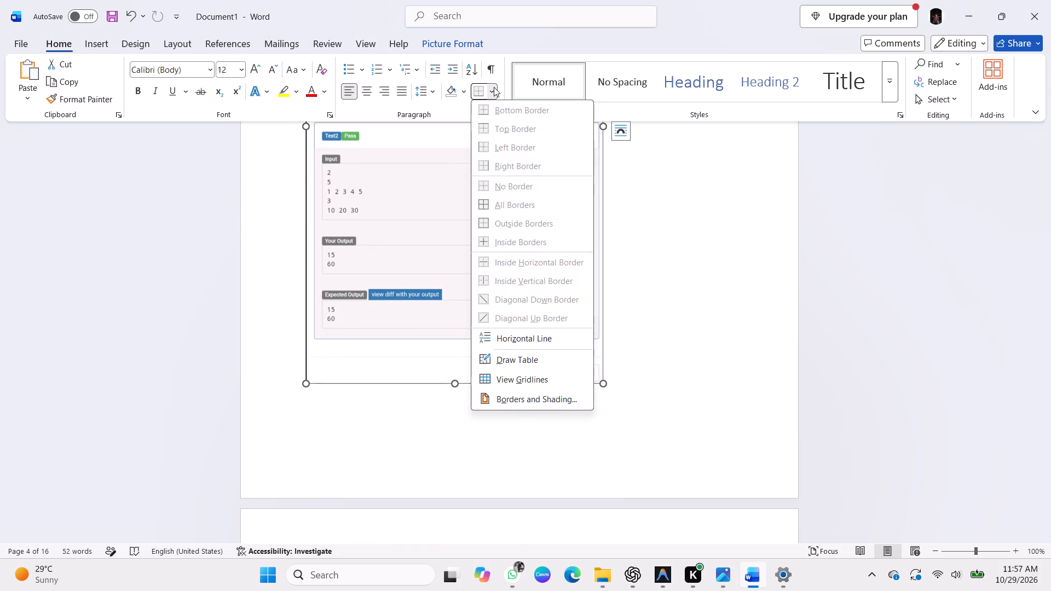
{"action": "left_click", "coordinate": [676, 310]}
{"action": "left_click", "coordinate": [664, 327]}
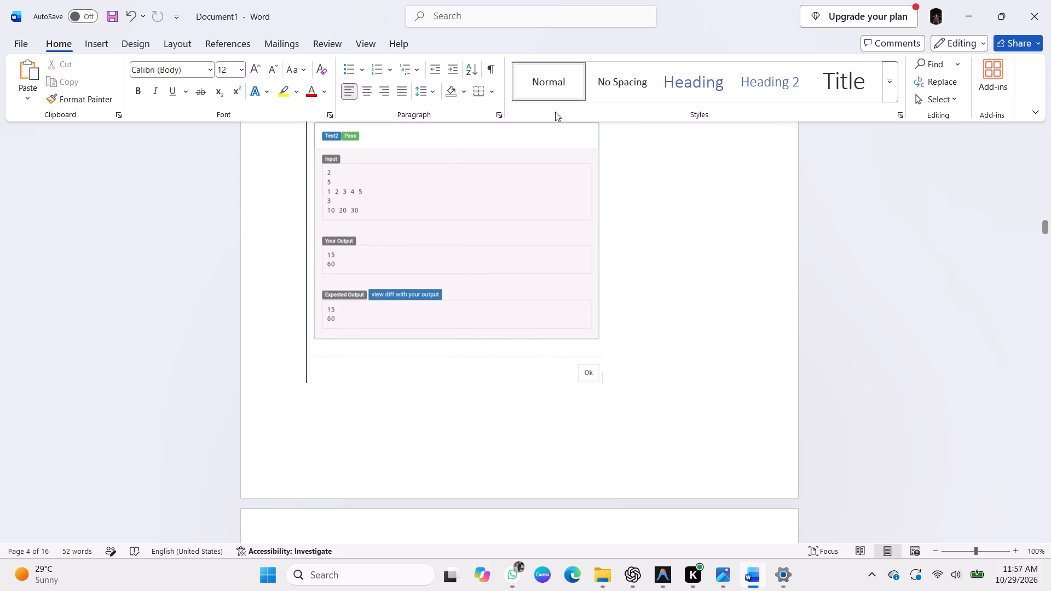
{"action": "left_click", "coordinate": [481, 92]}
{"action": "scroll", "coordinate": [554, 295], "scroll_direction": "up", "scroll_amount": 2}
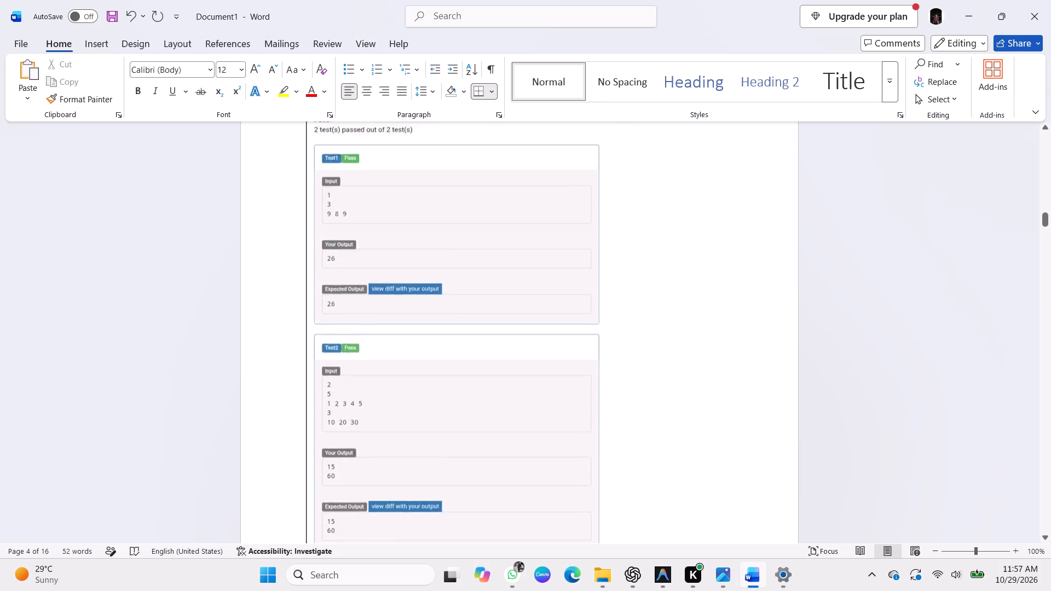
Increase the heading "Q.3. Pyramid Star Pattern" and its INPUT label to font size 16 and make both bold.
{"action": "scroll", "coordinate": [554, 295], "scroll_direction": "down", "scroll_amount": 2}
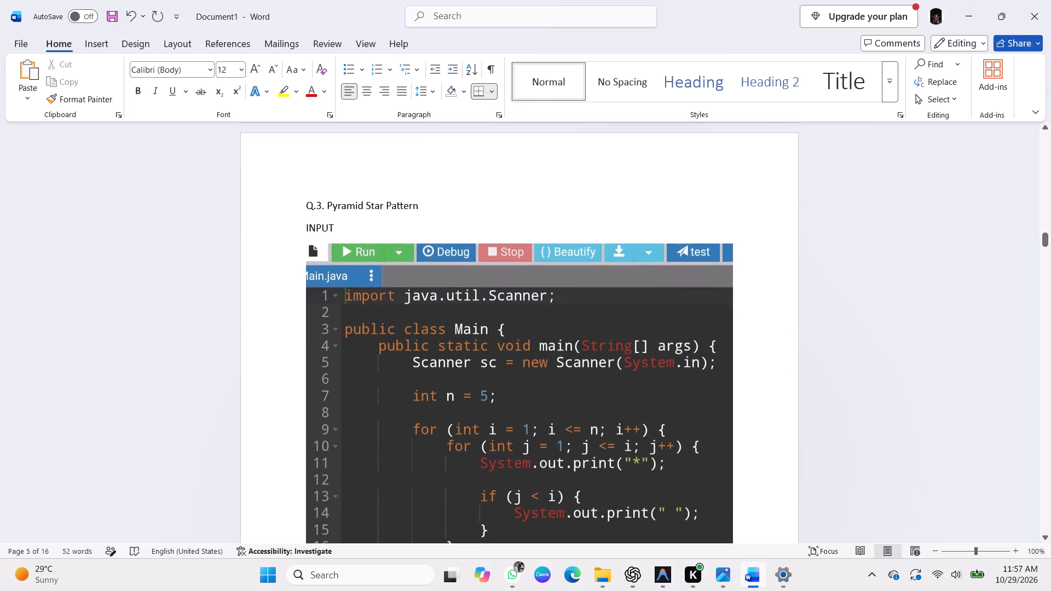
{"action": "left_click_drag", "start_coordinate": [303, 204], "coordinate": [335, 227]}
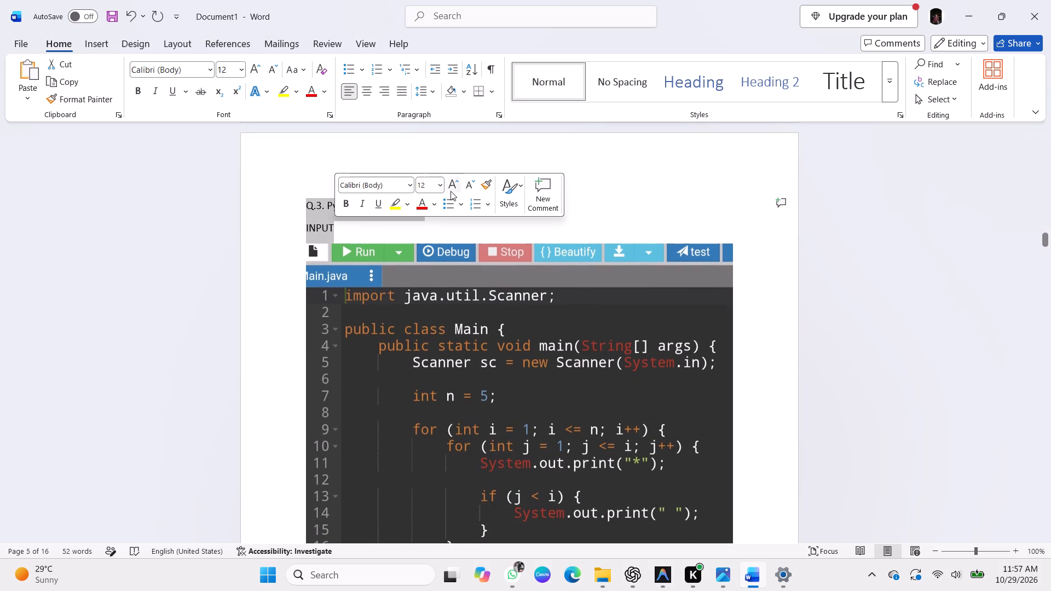
{"action": "double_click", "coordinate": [451, 193]}
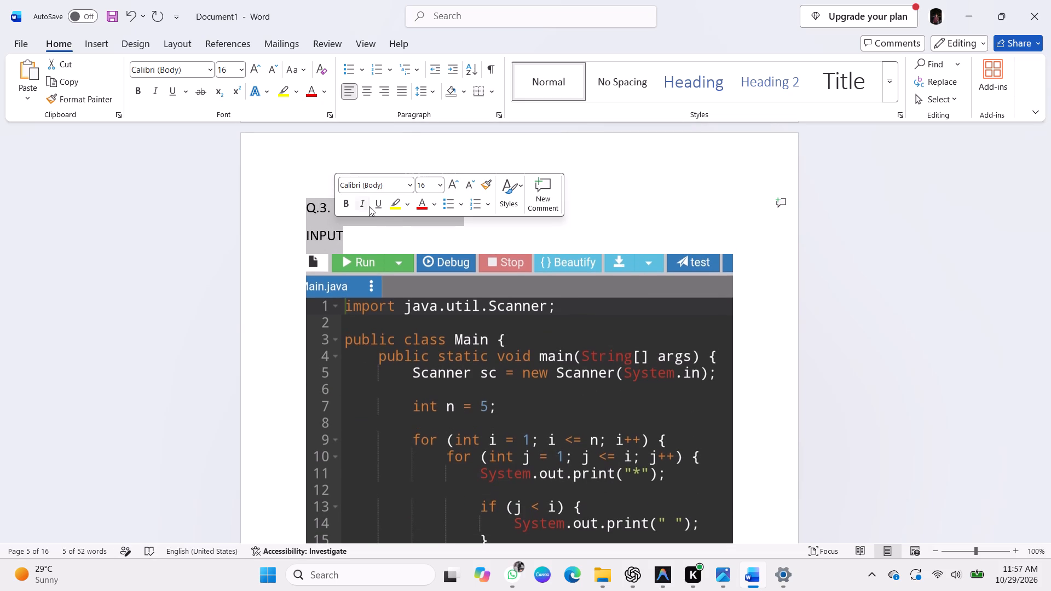
{"action": "left_click", "coordinate": [351, 201]}
Set the font of the heading "Q.3. Pyramid Star Pattern" to Arial Black.
{"action": "left_click", "coordinate": [305, 208]}
{"action": "left_click_drag", "start_coordinate": [305, 208], "coordinate": [406, 204]}
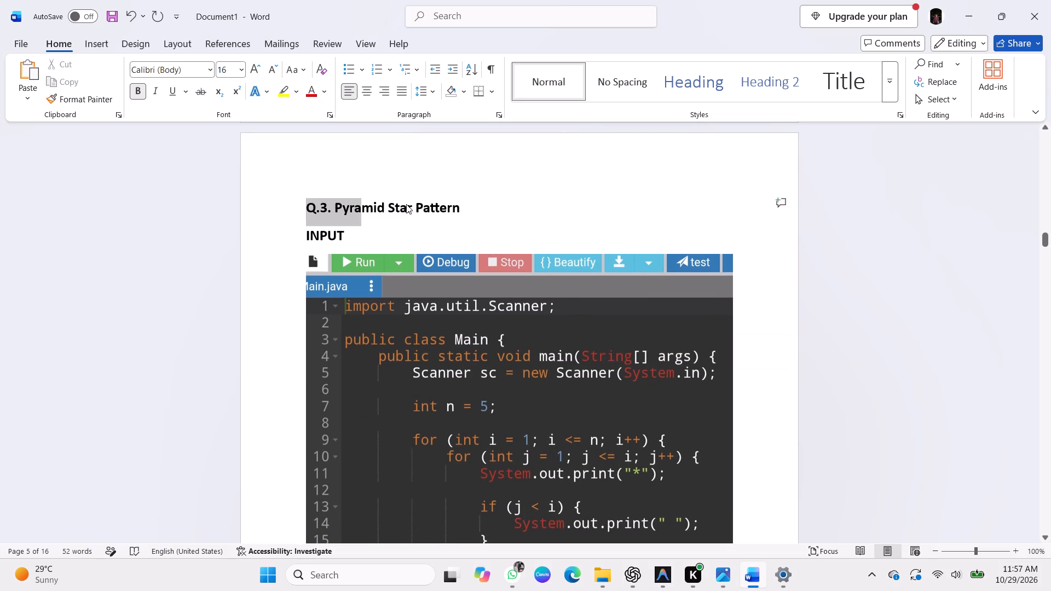
{"action": "left_click_drag", "start_coordinate": [406, 204], "coordinate": [464, 200]}
{"action": "left_click", "coordinate": [539, 158]}
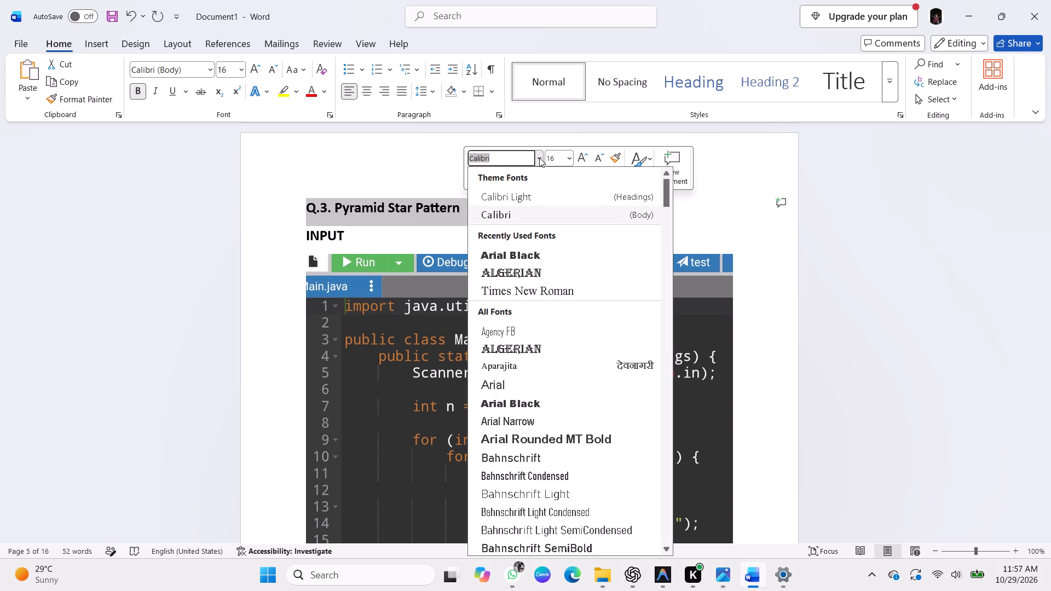
{"action": "left_click", "coordinate": [531, 248]}
Insert three blank lines below the Q.3 input code picture to push the OUTPUT label onto the next page.
{"action": "scroll", "coordinate": [531, 248], "scroll_direction": "down", "scroll_amount": 2}
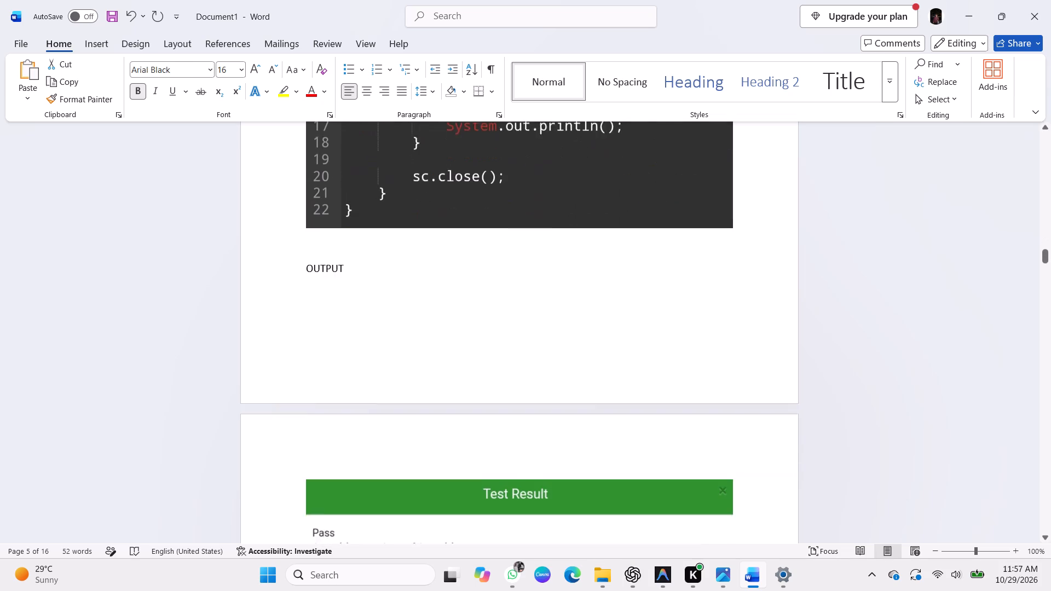
{"action": "left_click", "coordinate": [396, 219]}
{"action": "key", "text": "Return"}
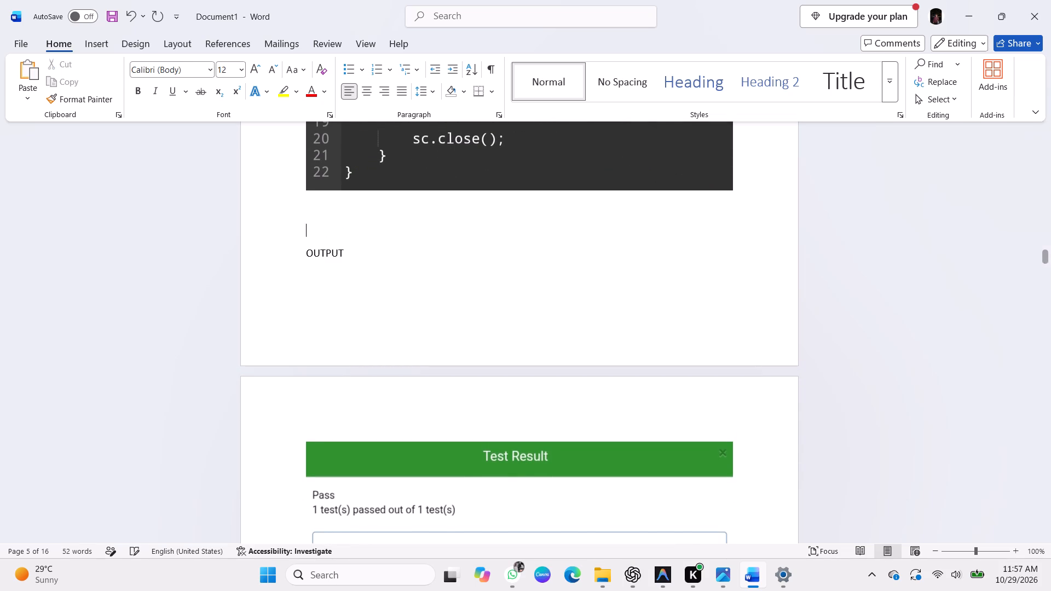
{"action": "key", "text": "Return"}
{"action": "key", "text": "Return"}
Make the OUTPUT label of Q.3 bold and increase it to font size 16.
{"action": "scroll", "coordinate": [396, 219], "scroll_direction": "down", "scroll_amount": 1}
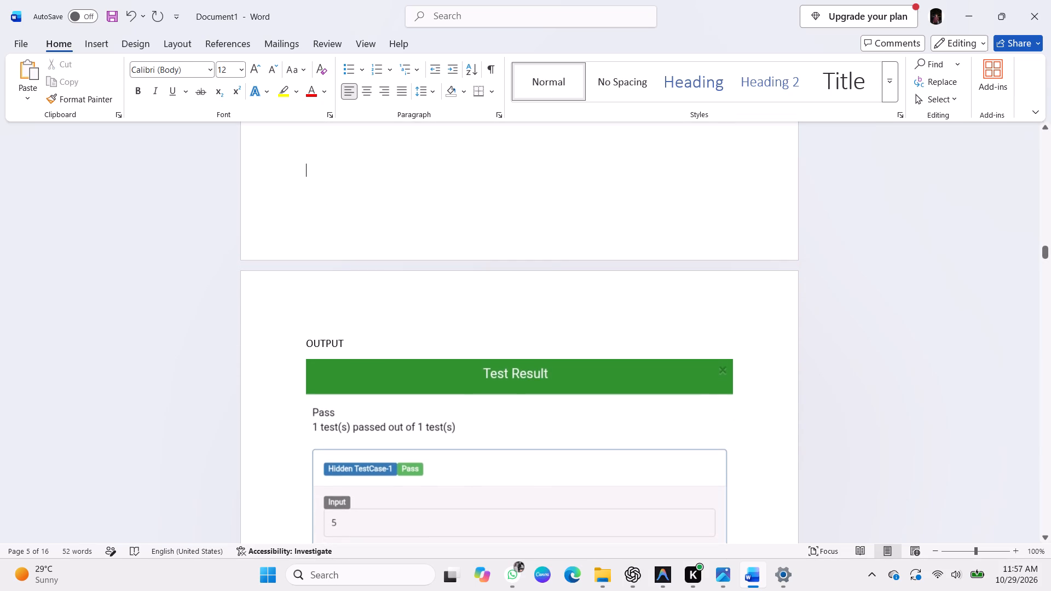
{"action": "left_click_drag", "start_coordinate": [304, 350], "coordinate": [355, 345]}
{"action": "left_click", "coordinate": [360, 317]}
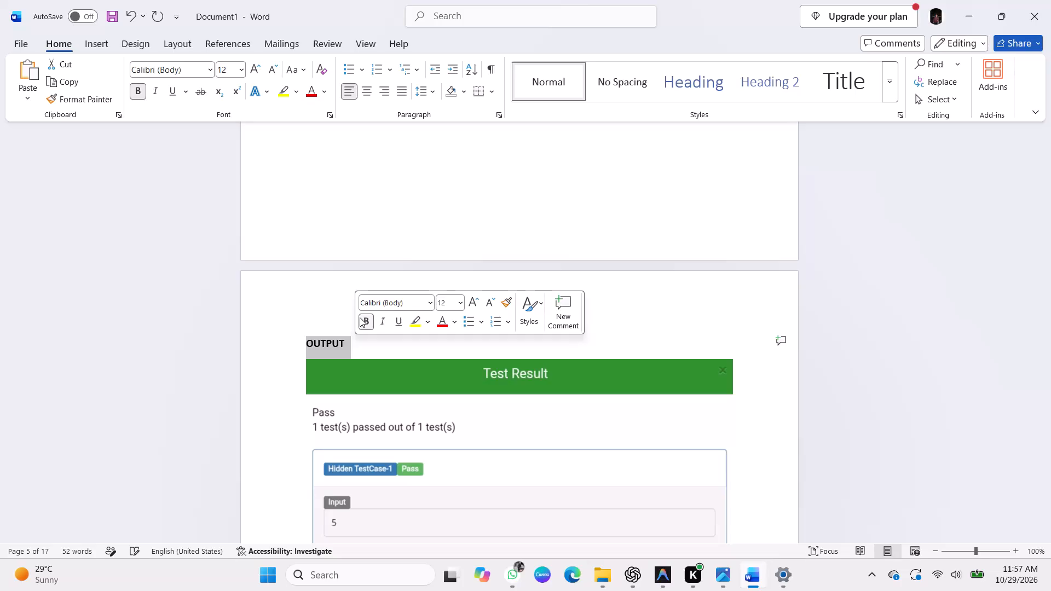
{"action": "double_click", "coordinate": [472, 305]}
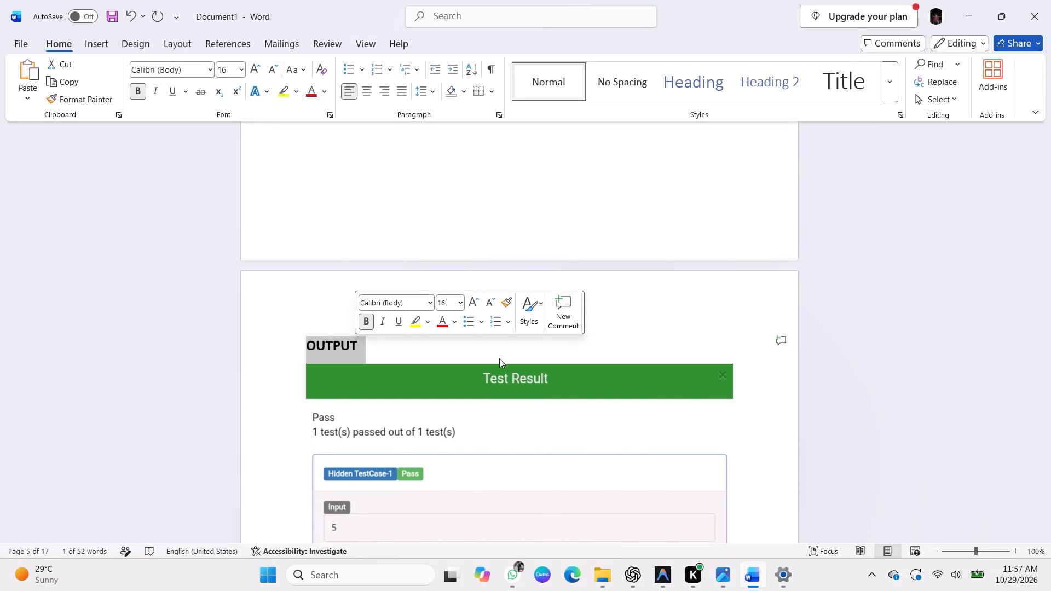
Add a bottom border to the paragraph holding the Q.3 output picture.
{"action": "scroll", "coordinate": [527, 402], "scroll_direction": "down", "scroll_amount": 2}
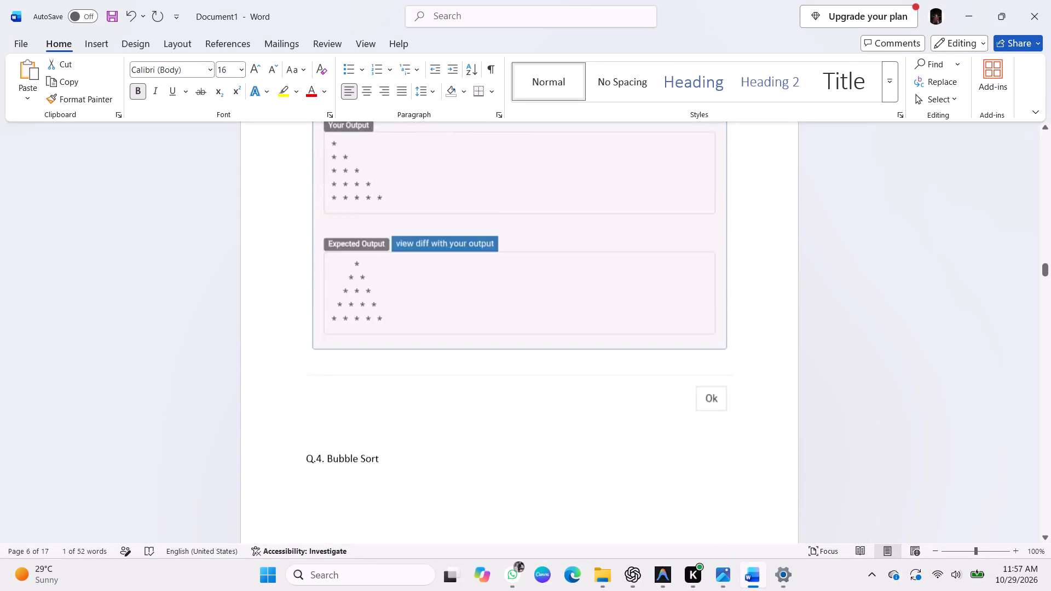
{"action": "scroll", "coordinate": [528, 369], "scroll_direction": "down", "scroll_amount": 1}
{"action": "left_click", "coordinate": [755, 194]}
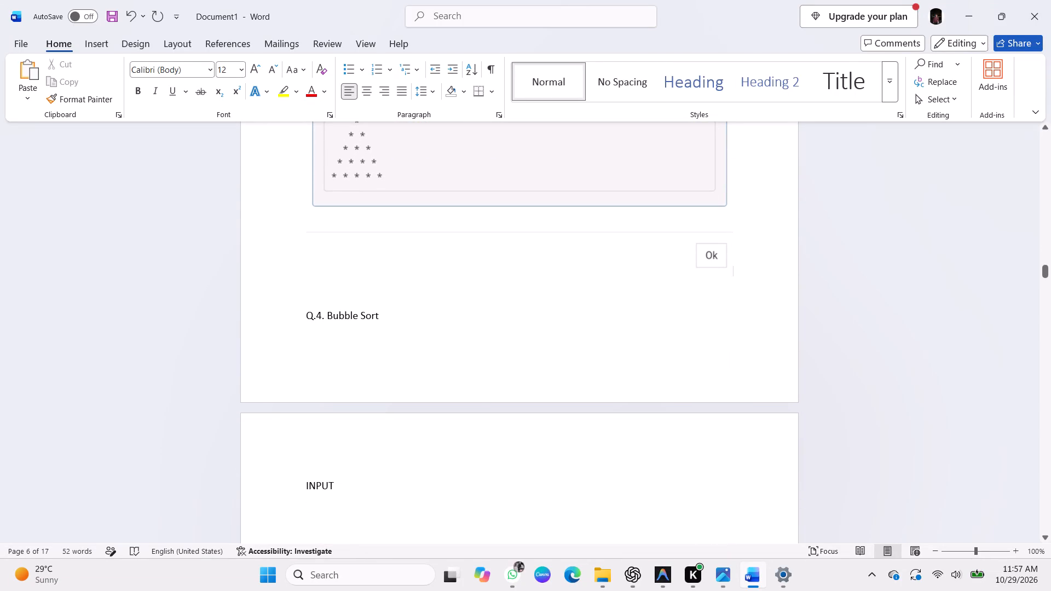
{"action": "left_click", "coordinate": [475, 90]}
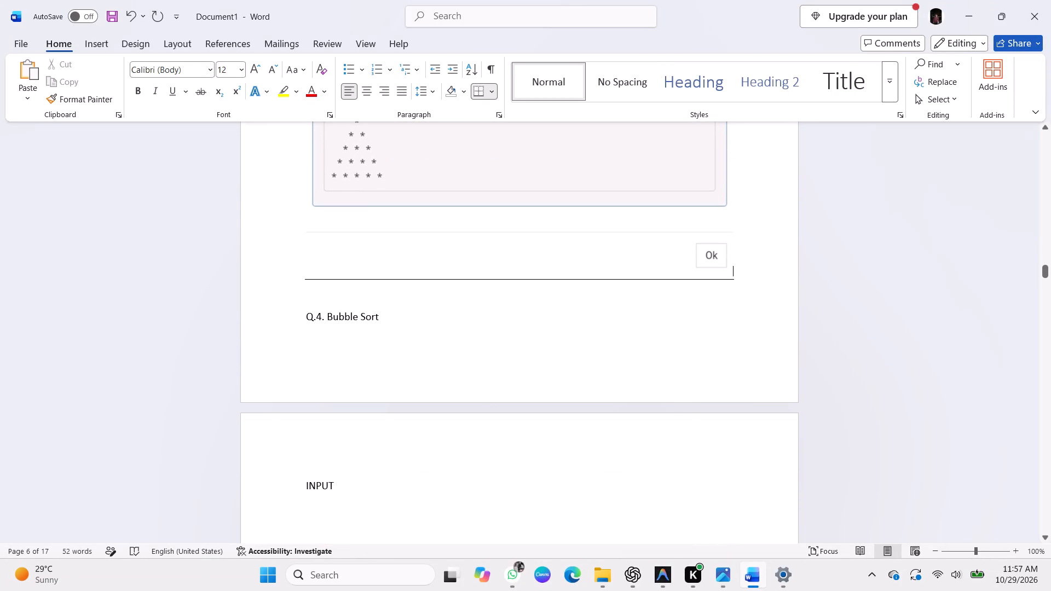
Insert a blank line above "Q.4. Bubble Sort" to push the heading onto the next page.
{"action": "left_click", "coordinate": [395, 299]}
{"action": "key", "text": "Return"}
Make the heading "Q.4. Bubble Sort" and its INPUT label bold at font size 16.
{"action": "scroll", "coordinate": [395, 299], "scroll_direction": "down", "scroll_amount": 3}
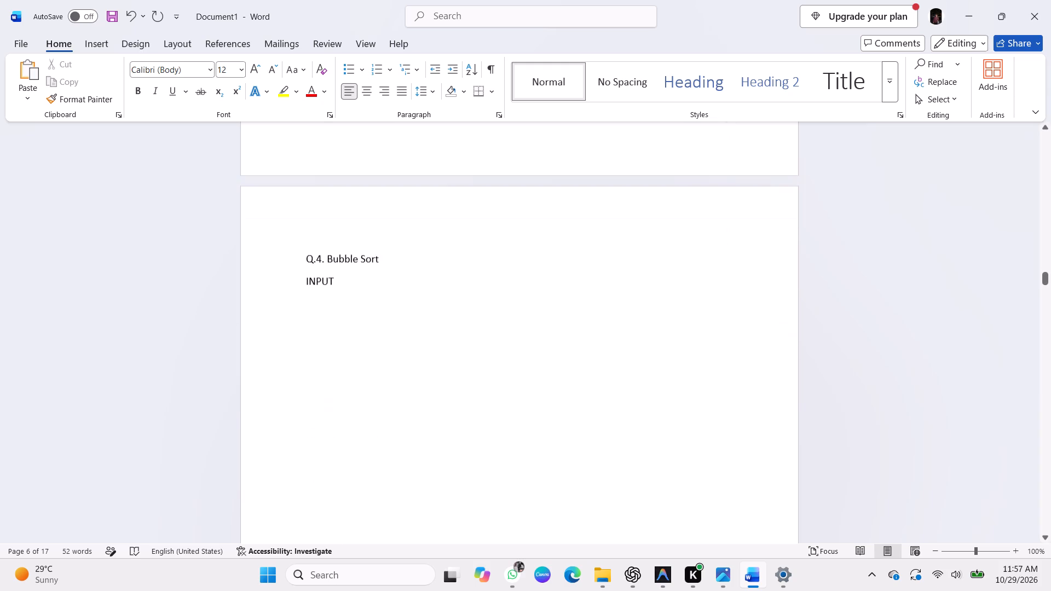
{"action": "left_click_drag", "start_coordinate": [301, 223], "coordinate": [351, 248]}
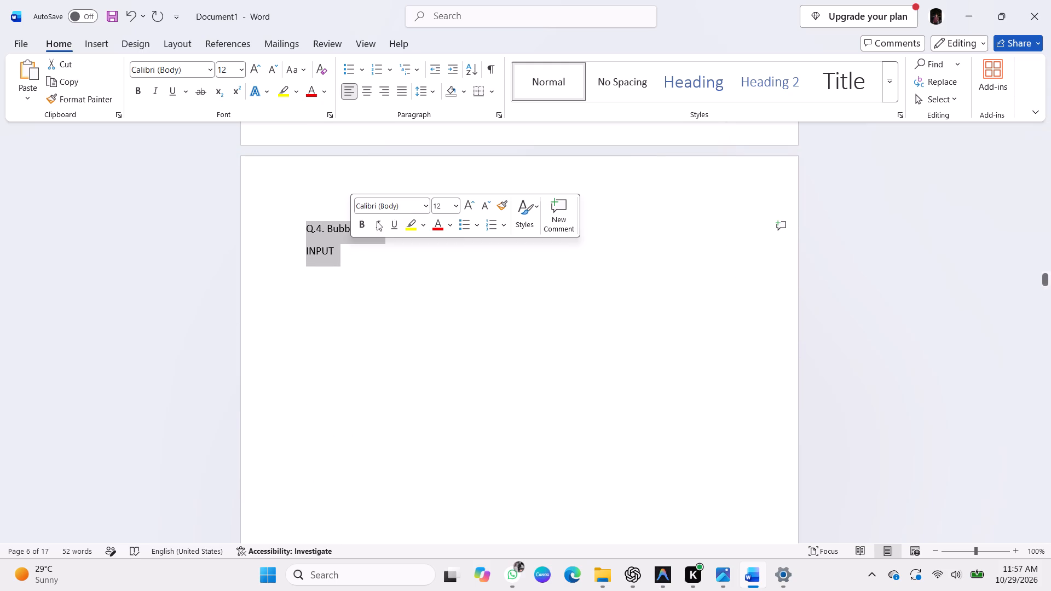
{"action": "left_click", "coordinate": [360, 222]}
{"action": "triple_click", "coordinate": [470, 205]}
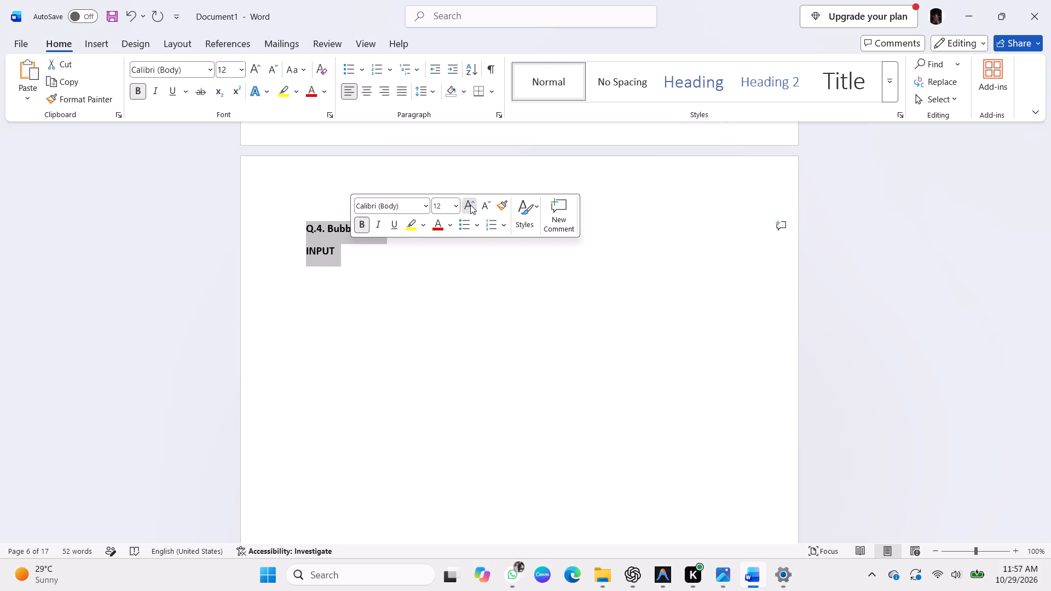
{"action": "left_click", "coordinate": [481, 205]}
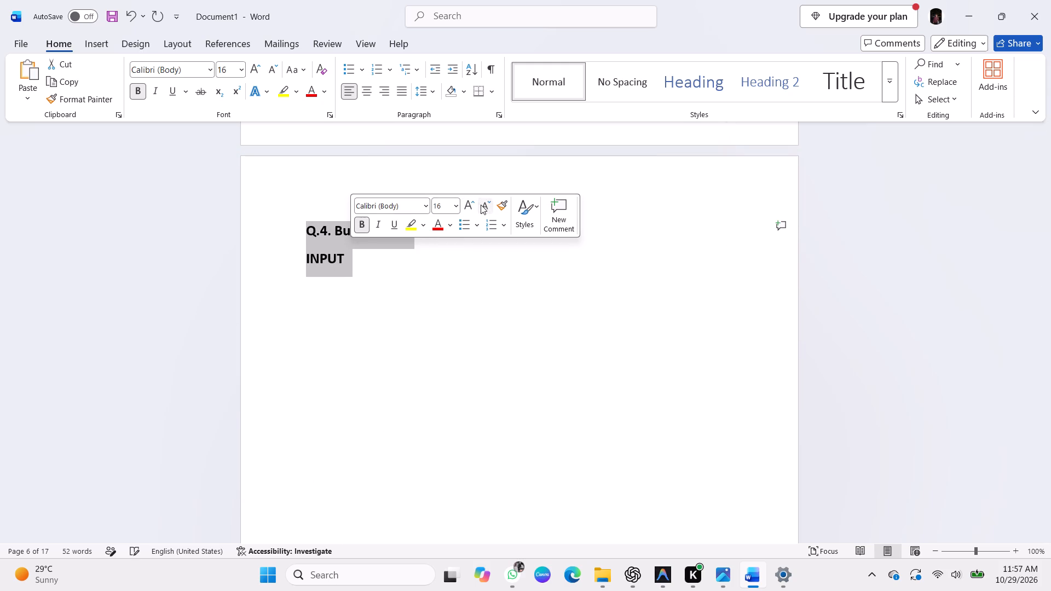
Set the font of the heading "Q.4. Bubble Sort" to Arial Black.
{"action": "triple_click", "coordinate": [292, 231]}
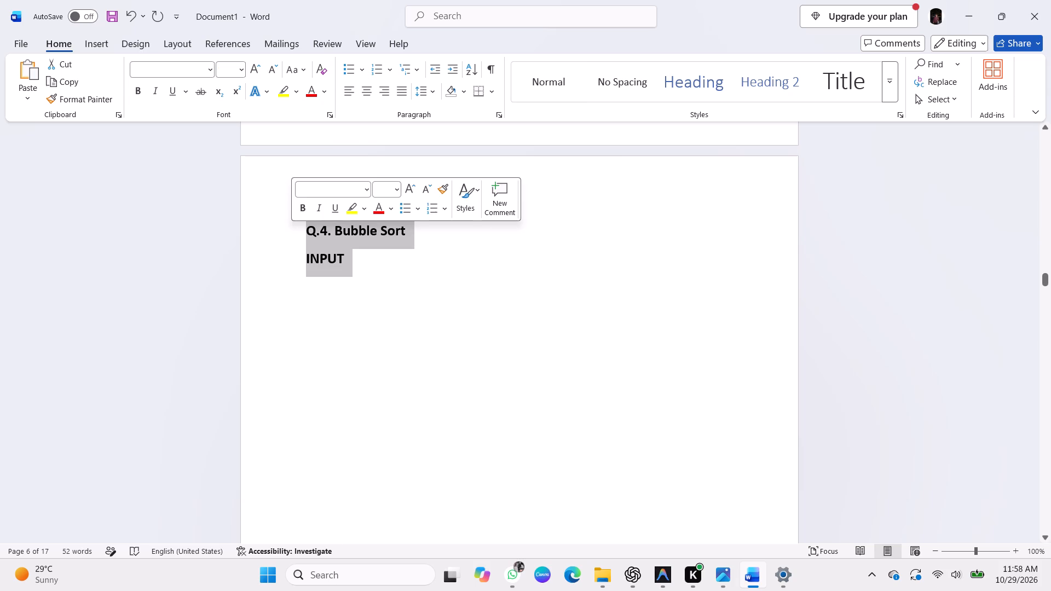
{"action": "left_click", "coordinate": [292, 231]}
{"action": "left_click", "coordinate": [369, 191]}
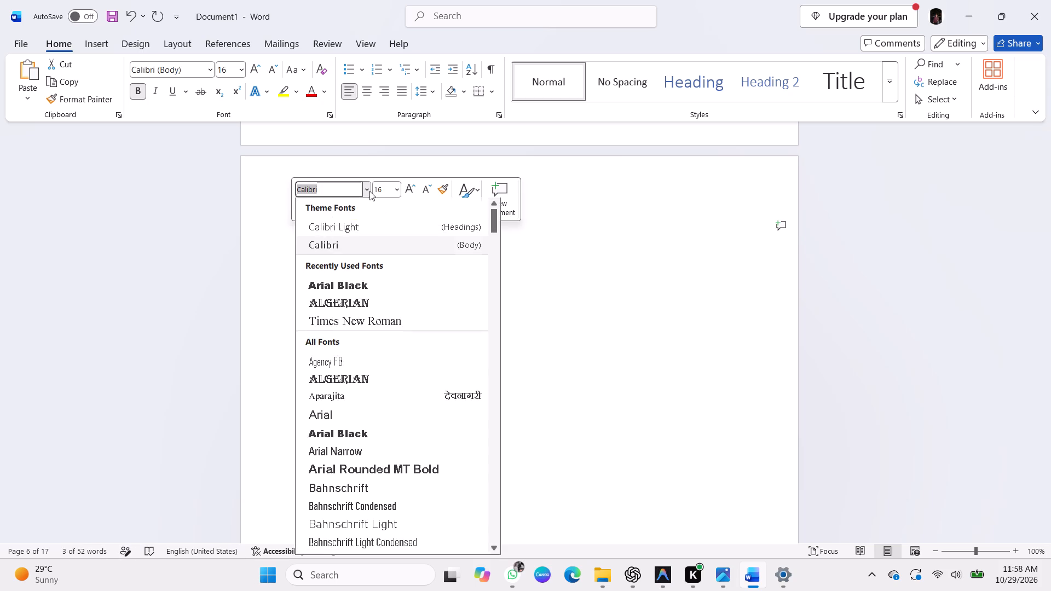
{"action": "left_click", "coordinate": [365, 283]}
{"action": "left_click", "coordinate": [385, 292]}
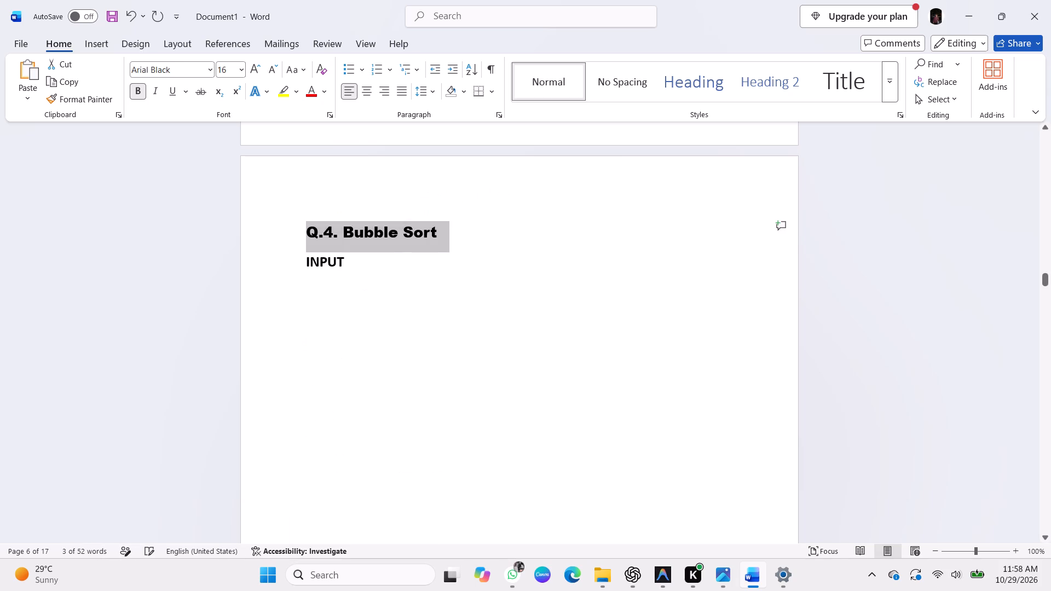
Shrink the Q.4 input code picture proportionally until it fits on the same page as its heading and INPUT label.
{"action": "scroll", "coordinate": [385, 292], "scroll_direction": "down", "scroll_amount": 4}
{"action": "scroll", "coordinate": [385, 292], "scroll_direction": "up", "scroll_amount": 1}
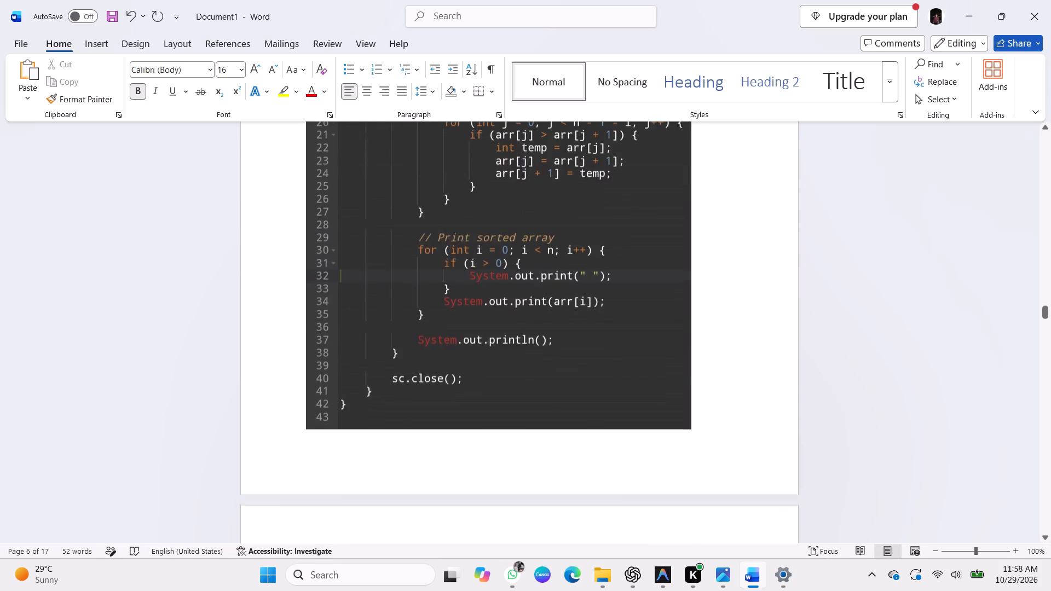
{"action": "scroll", "coordinate": [385, 292], "scroll_direction": "up", "scroll_amount": 1}
{"action": "right_click", "coordinate": [385, 292]}
{"action": "left_click", "coordinate": [616, 326]}
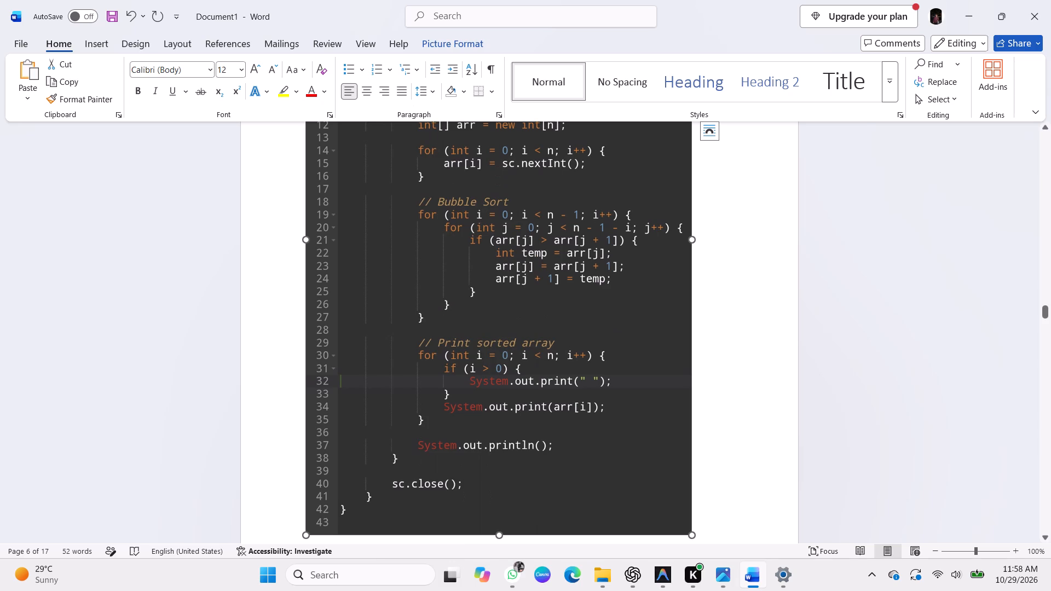
{"action": "left_click_drag", "start_coordinate": [699, 535], "coordinate": [692, 535]}
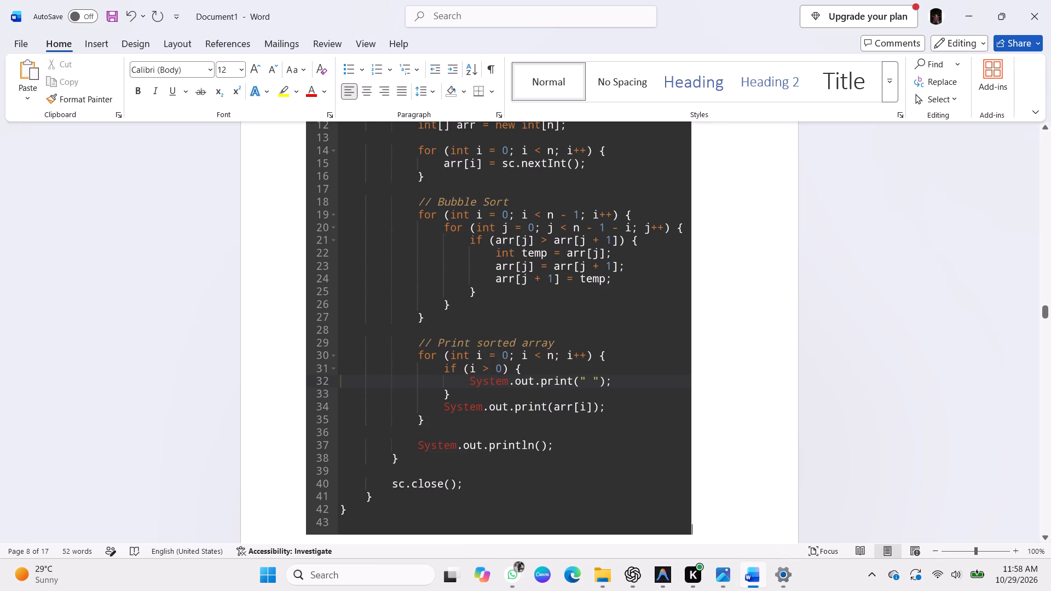
{"action": "left_click", "coordinate": [681, 524]}
{"action": "left_click_drag", "start_coordinate": [692, 536], "coordinate": [608, 456]}
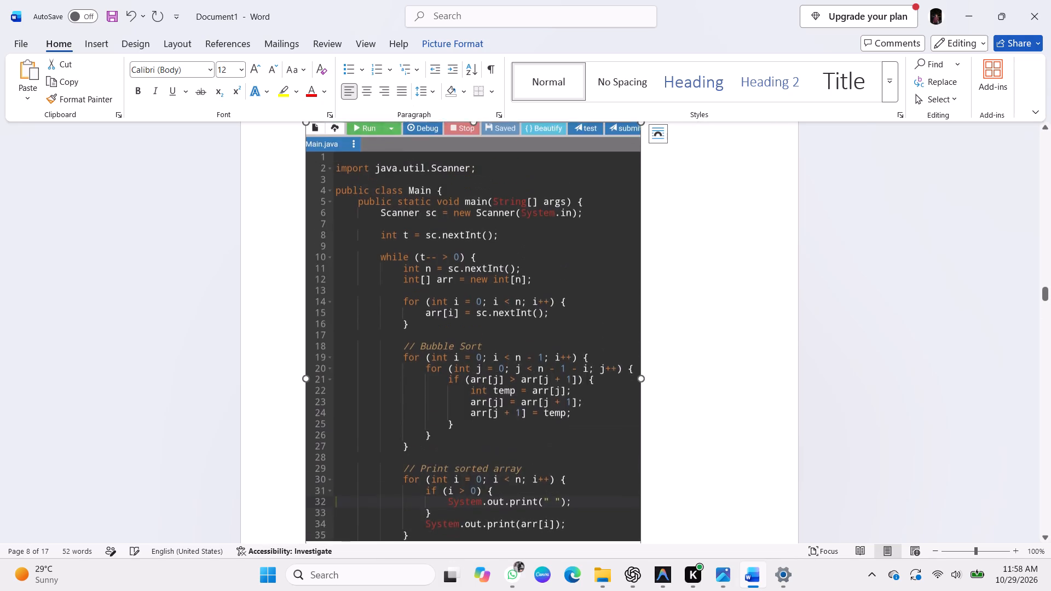
{"action": "scroll", "coordinate": [608, 456], "scroll_direction": "down", "scroll_amount": 3}
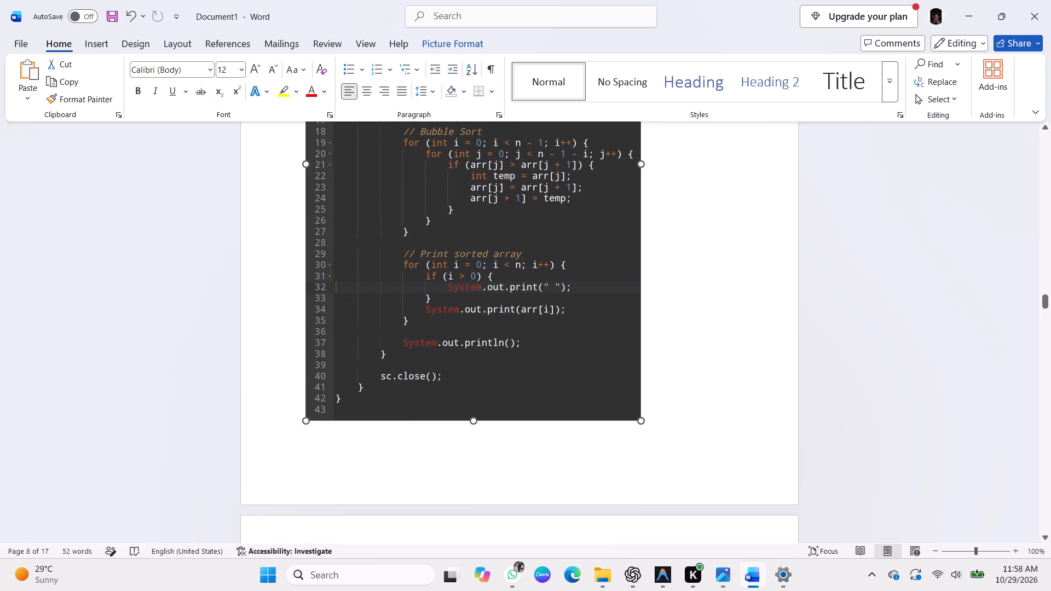
{"action": "left_click_drag", "start_coordinate": [643, 425], "coordinate": [657, 444]}
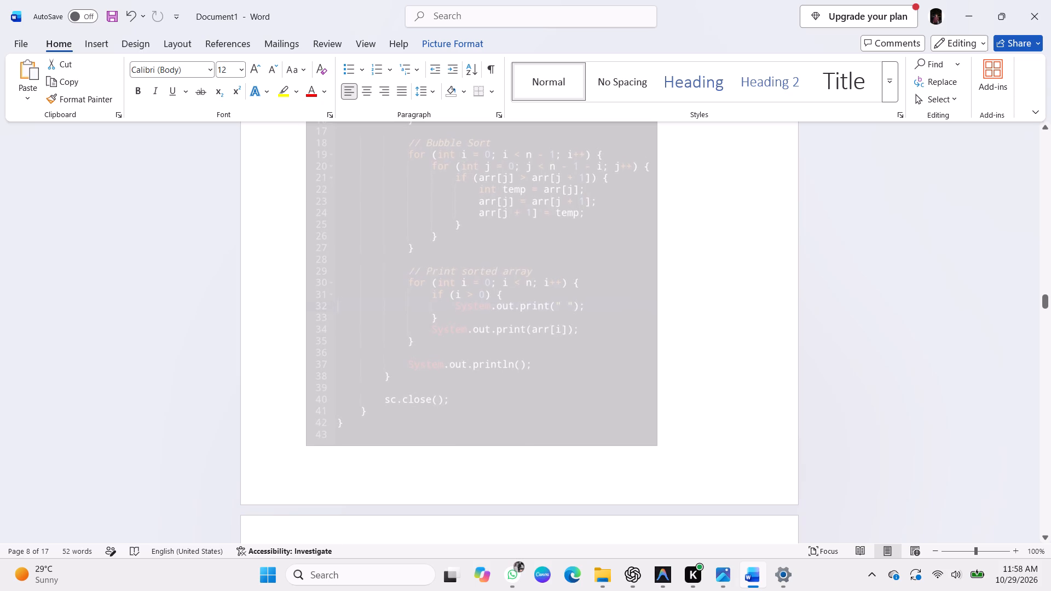
{"action": "left_click_drag", "start_coordinate": [657, 444], "coordinate": [651, 439]}
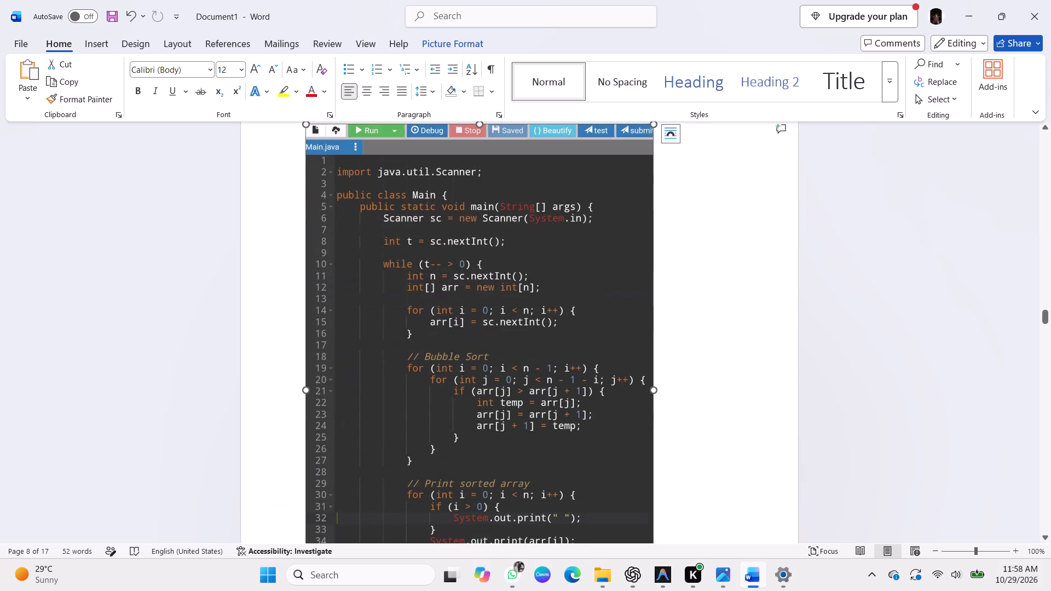
{"action": "scroll", "coordinate": [639, 355], "scroll_direction": "up", "scroll_amount": 4}
{"action": "scroll", "coordinate": [639, 355], "scroll_direction": "down", "scroll_amount": 2}
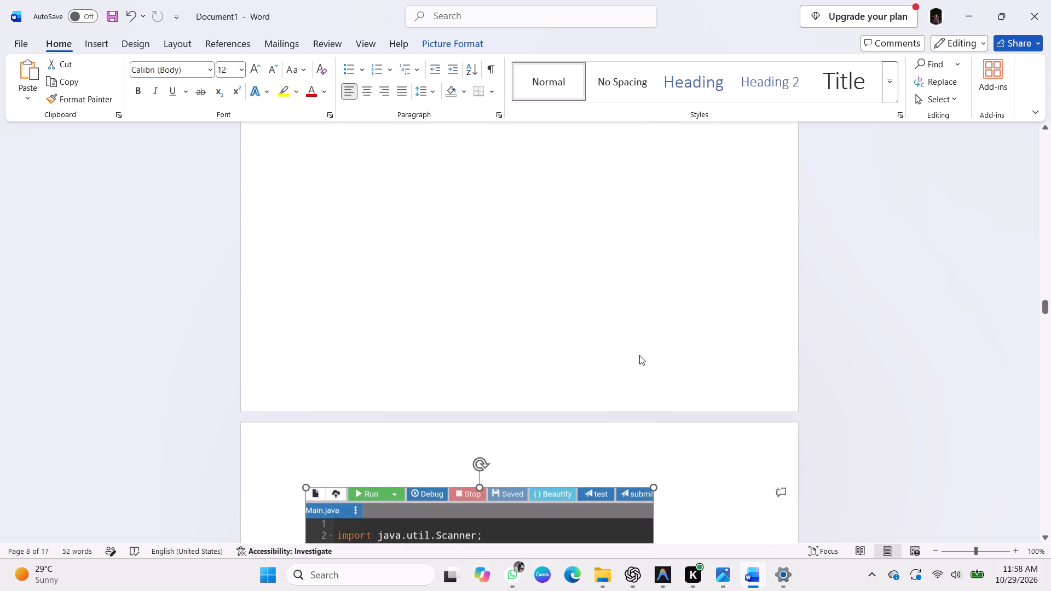
{"action": "scroll", "coordinate": [639, 355], "scroll_direction": "down", "scroll_amount": 3}
{"action": "scroll", "coordinate": [639, 355], "scroll_direction": "up", "scroll_amount": 3}
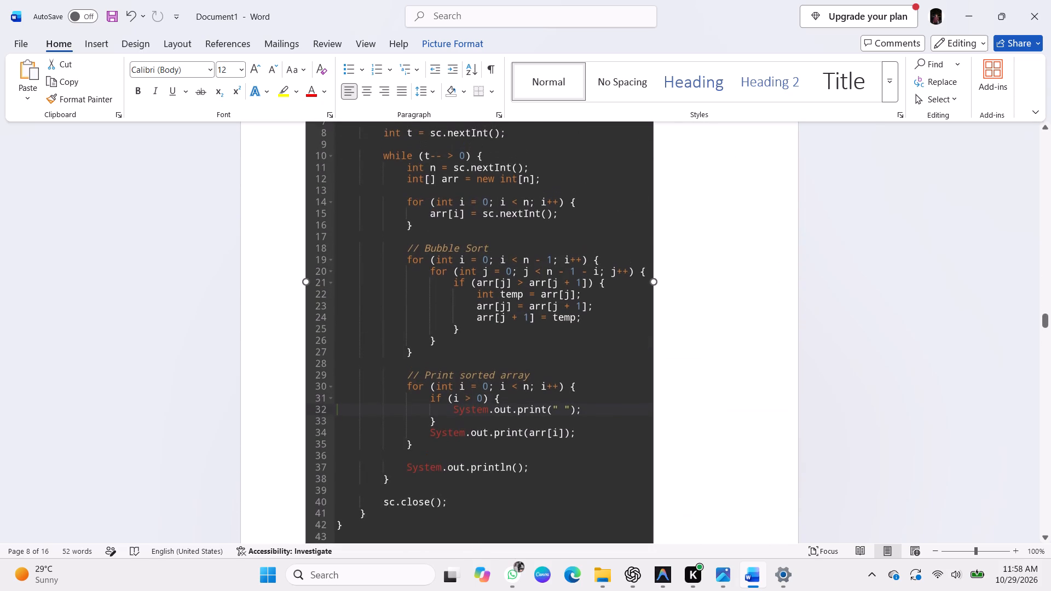
{"action": "scroll", "coordinate": [665, 450], "scroll_direction": "down", "scroll_amount": 1}
{"action": "left_click_drag", "start_coordinate": [653, 479], "coordinate": [639, 468]}
Delete the blank line above the Q.4 OUTPUT label so the label starts its page.
{"action": "scroll", "coordinate": [639, 468], "scroll_direction": "down", "scroll_amount": 4}
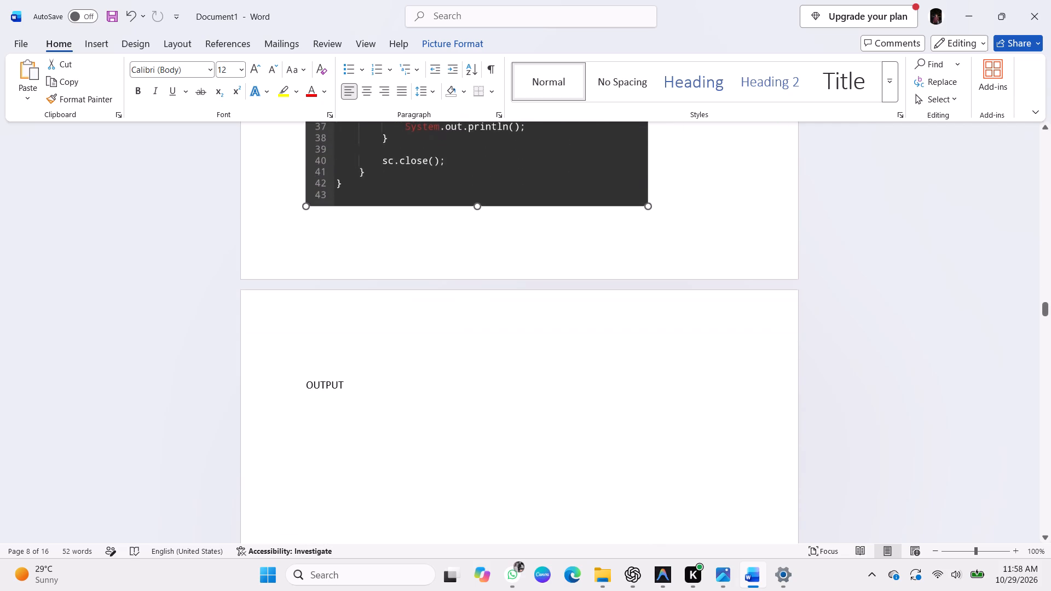
{"action": "scroll", "coordinate": [639, 468], "scroll_direction": "down", "scroll_amount": 1}
{"action": "left_click", "coordinate": [404, 274]}
{"action": "key", "text": "BackSpace"}
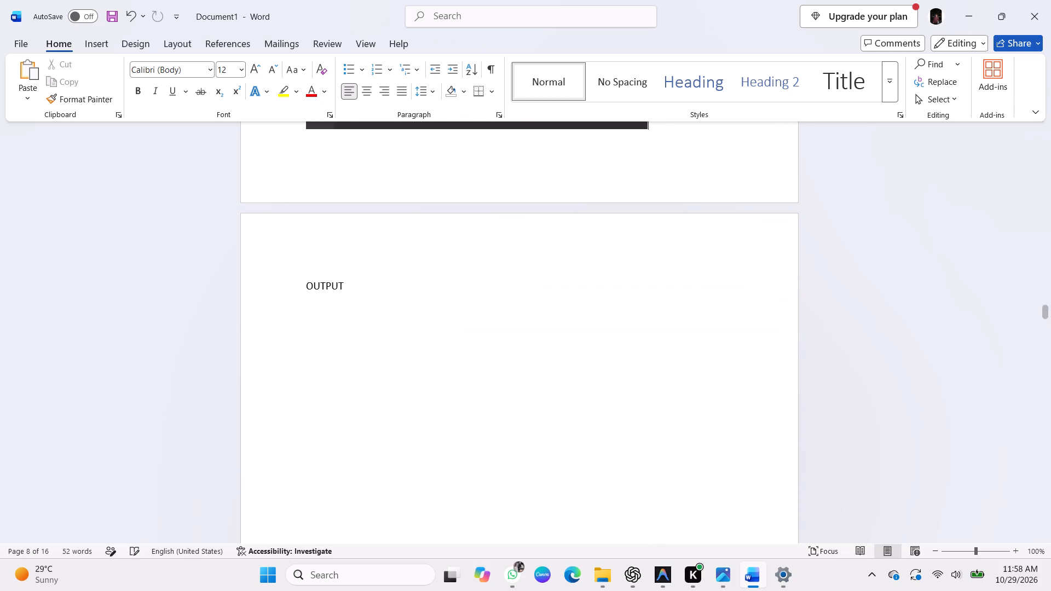
{"action": "key", "text": "Down"}
Make the OUTPUT label of Q.4 bold at font size 16.
{"action": "double_click", "coordinate": [315, 291]}
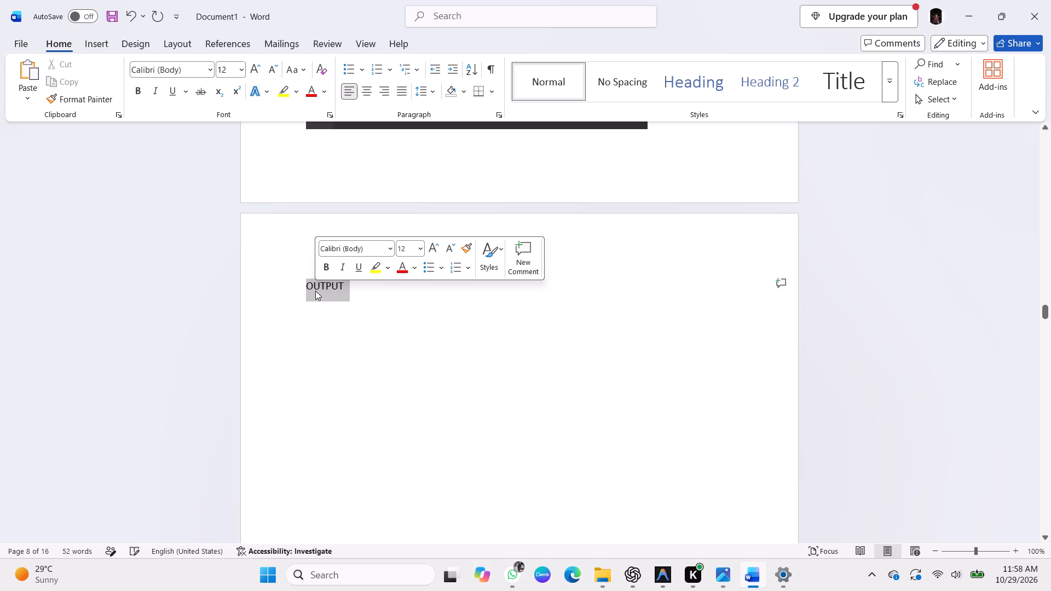
{"action": "left_click", "coordinate": [326, 269]}
{"action": "triple_click", "coordinate": [432, 251]}
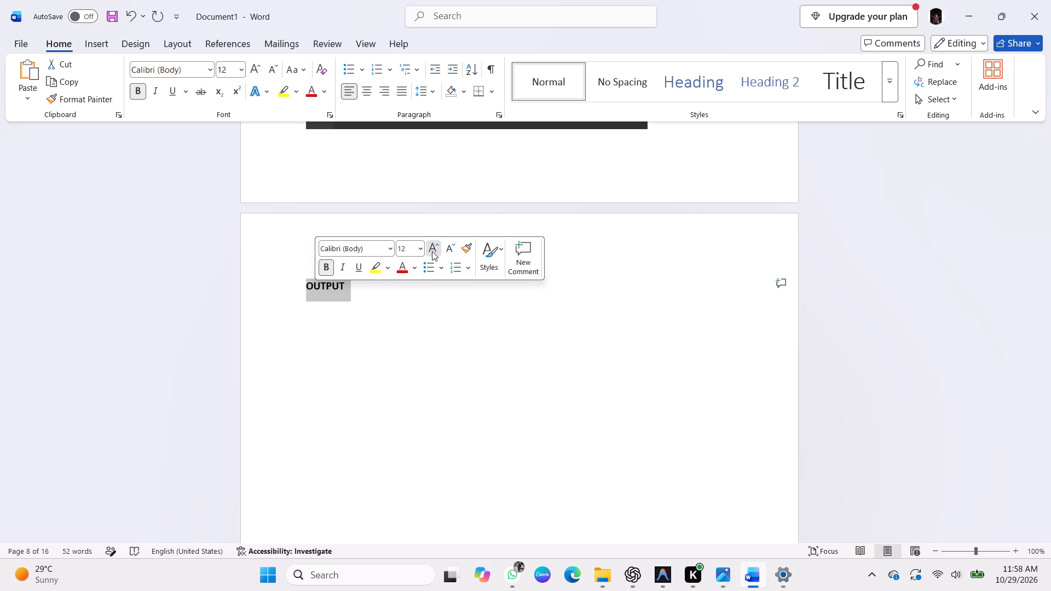
{"action": "left_click", "coordinate": [451, 243]}
Shrink the Q.4 output picture proportionally so it fits on the same page as its OUTPUT label.
{"action": "scroll", "coordinate": [451, 392], "scroll_direction": "down", "scroll_amount": 1}
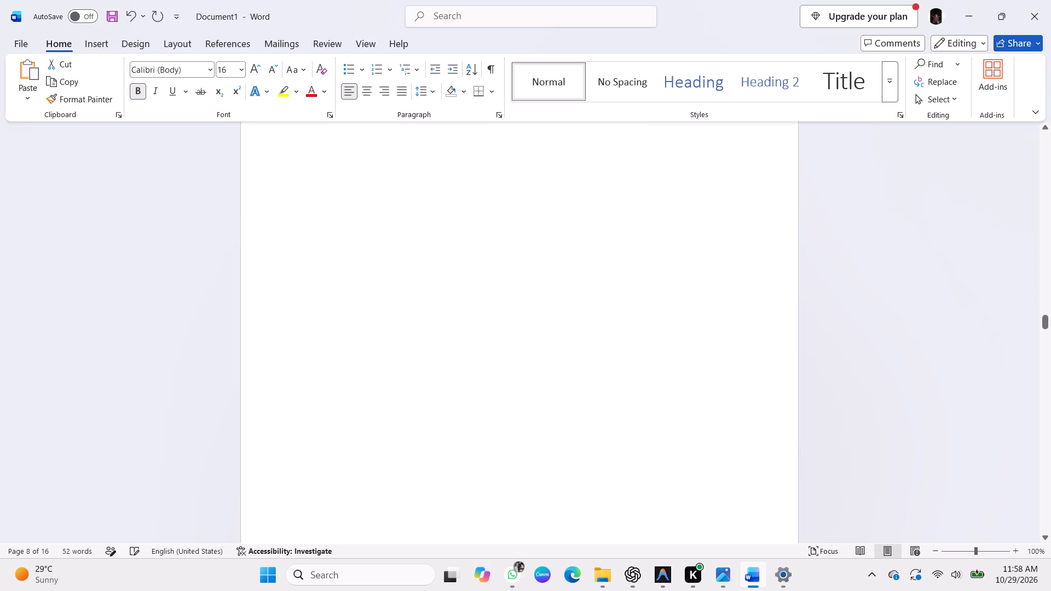
{"action": "scroll", "coordinate": [451, 392], "scroll_direction": "down", "scroll_amount": 4}
{"action": "left_click_drag", "start_coordinate": [451, 392], "coordinate": [510, 221]}
{"action": "left_click", "coordinate": [510, 221]}
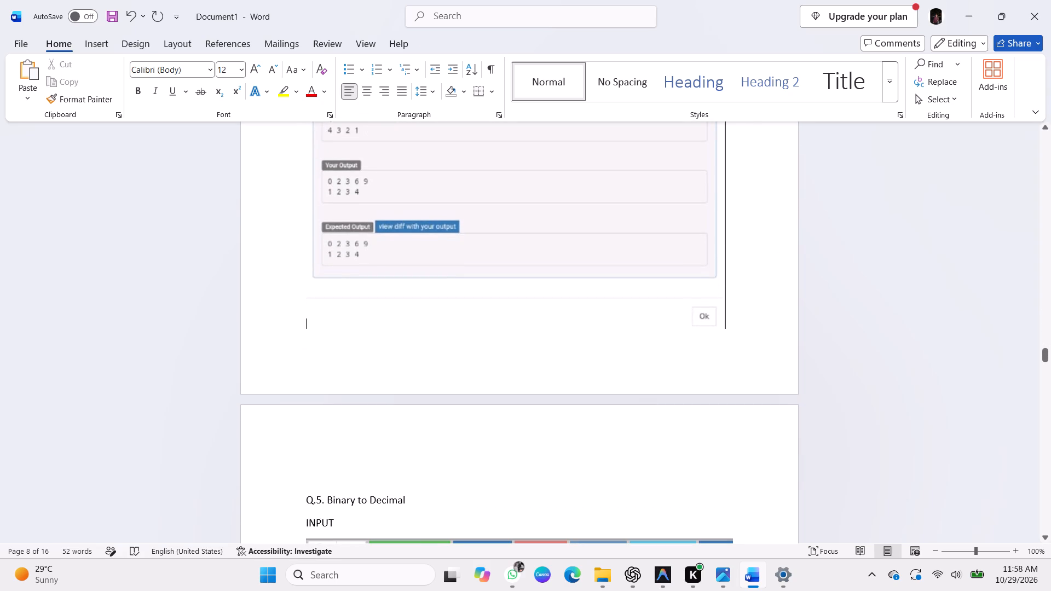
{"action": "left_click_drag", "start_coordinate": [726, 326], "coordinate": [635, 273]}
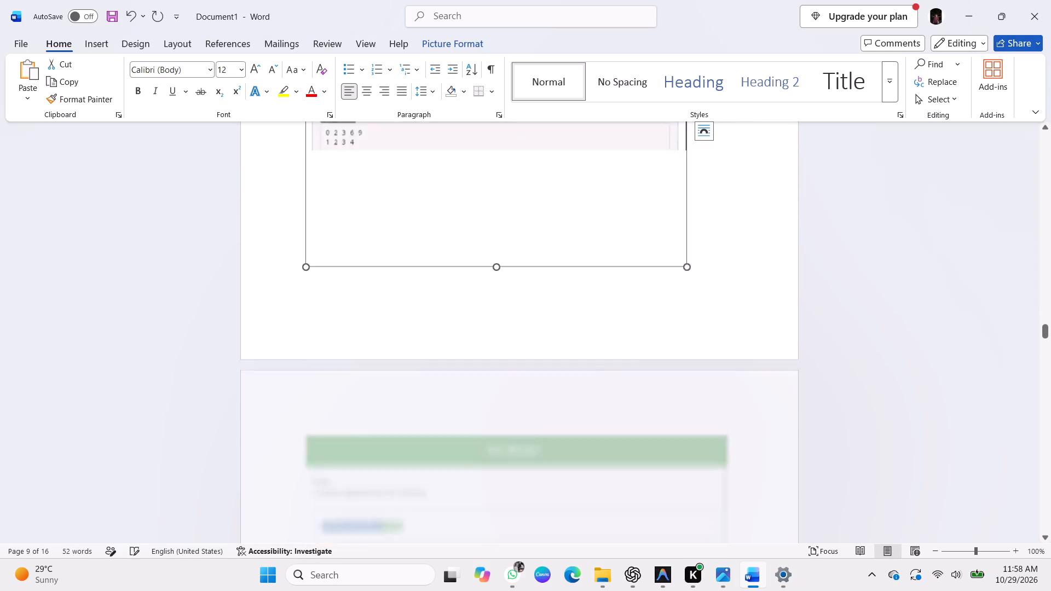
{"action": "scroll", "coordinate": [635, 273], "scroll_direction": "down", "scroll_amount": 2}
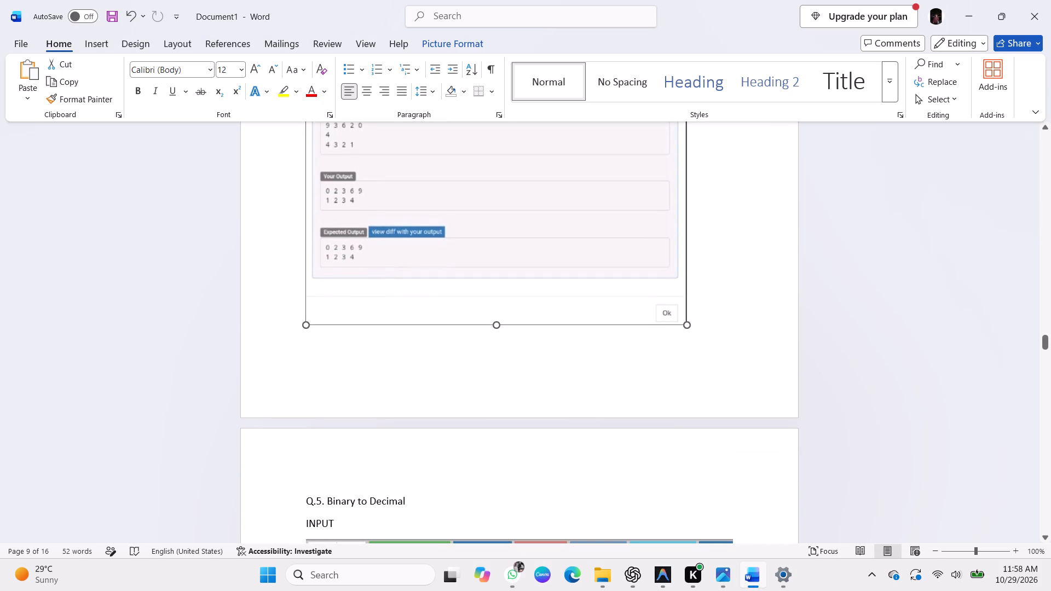
{"action": "left_click_drag", "start_coordinate": [685, 325], "coordinate": [707, 349]}
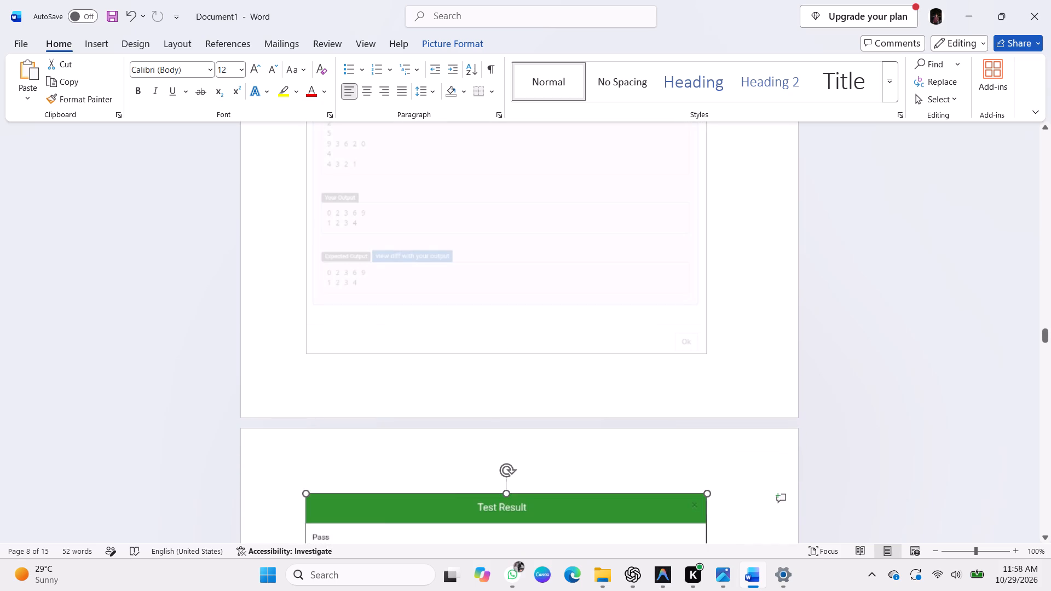
{"action": "left_click_drag", "start_coordinate": [707, 349], "coordinate": [706, 349]}
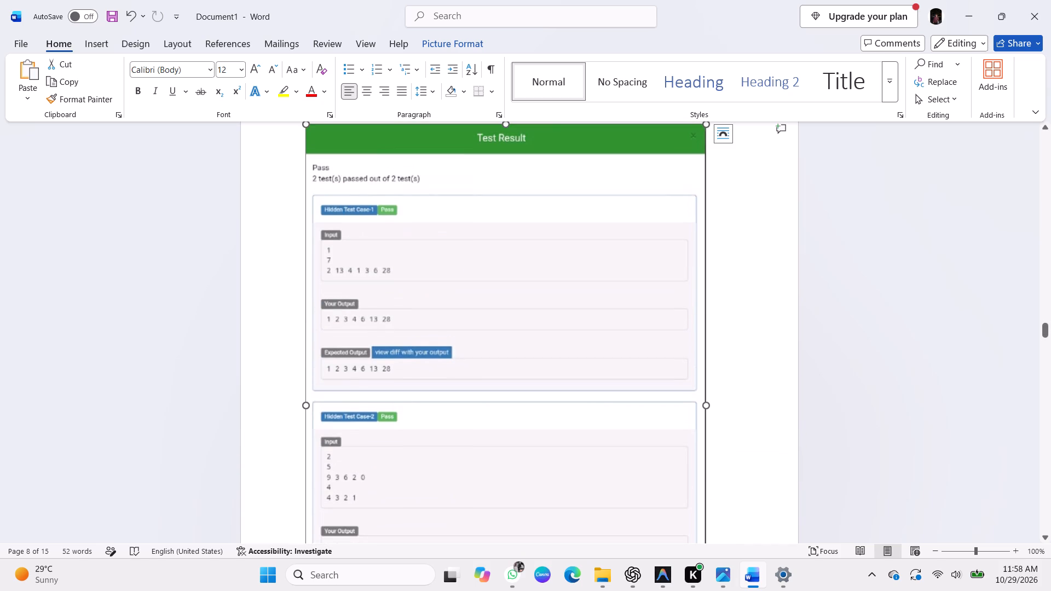
Add a bottom border to the paragraph holding the Q.4 output picture.
{"action": "scroll", "coordinate": [708, 339], "scroll_direction": "down", "scroll_amount": 1}
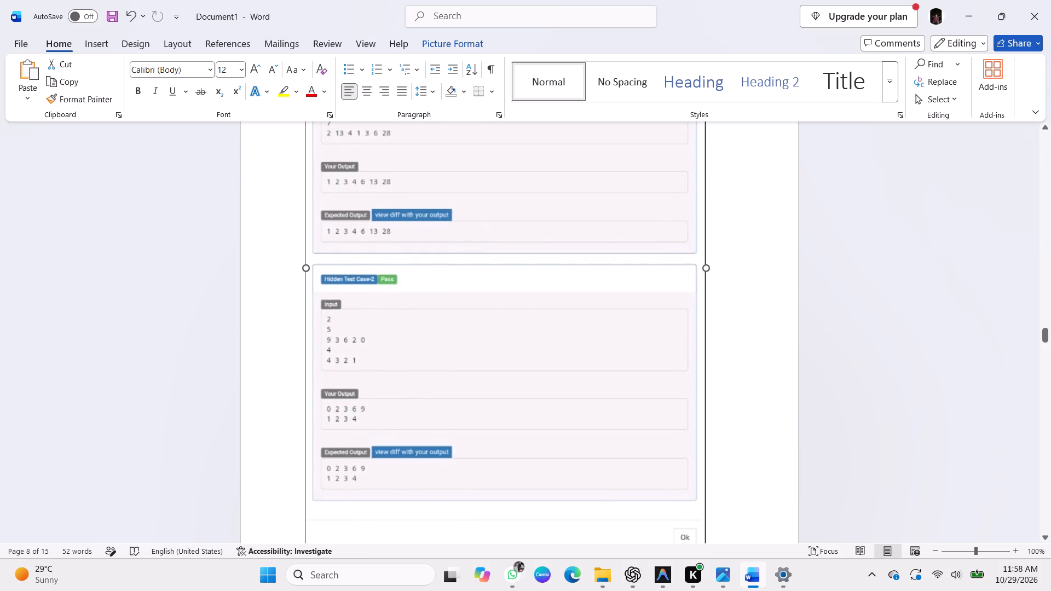
{"action": "left_click", "coordinate": [744, 265]}
{"action": "left_click", "coordinate": [477, 90]}
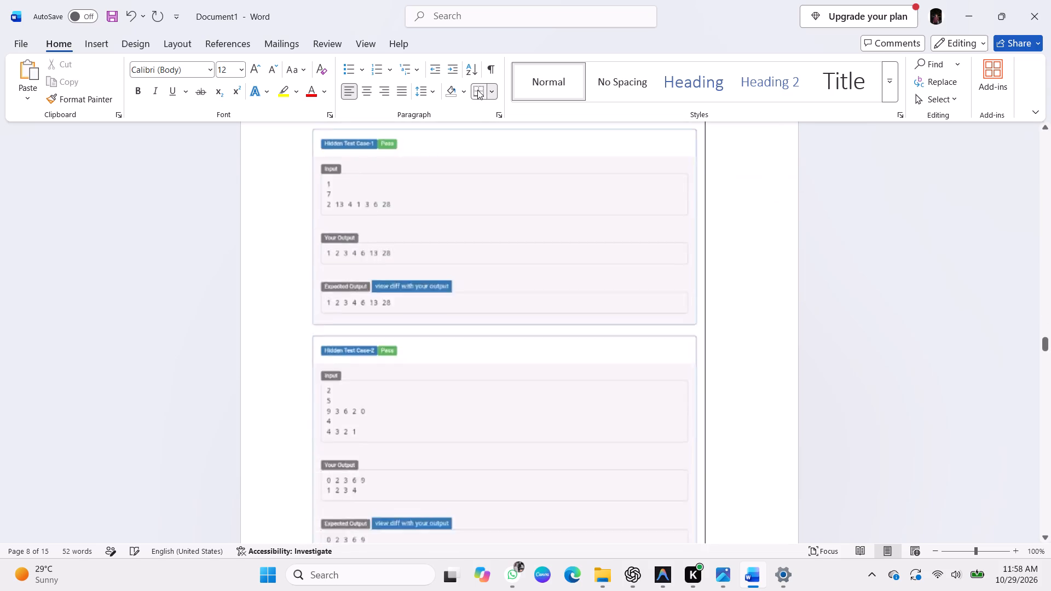
Shrink the Q.4 output picture slightly more, keeping its proportions.
{"action": "scroll", "coordinate": [566, 280], "scroll_direction": "down", "scroll_amount": 1}
{"action": "left_click", "coordinate": [625, 329]}
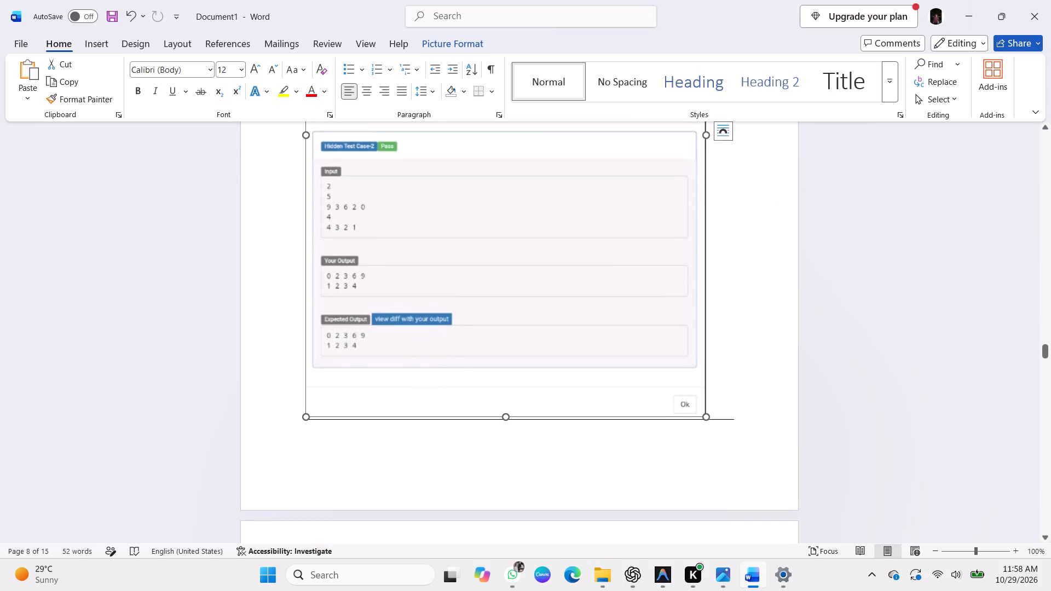
{"action": "scroll", "coordinate": [625, 329], "scroll_direction": "up", "scroll_amount": 3}
{"action": "scroll", "coordinate": [625, 329], "scroll_direction": "down", "scroll_amount": 1}
{"action": "scroll", "coordinate": [625, 329], "scroll_direction": "up", "scroll_amount": 1}
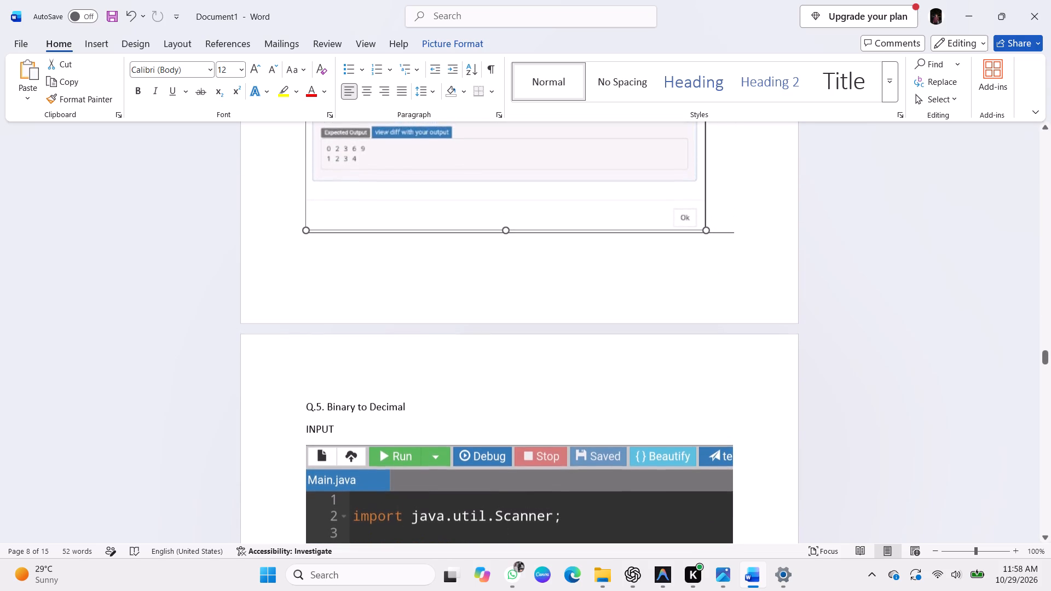
{"action": "left_click_drag", "start_coordinate": [706, 229], "coordinate": [701, 226]}
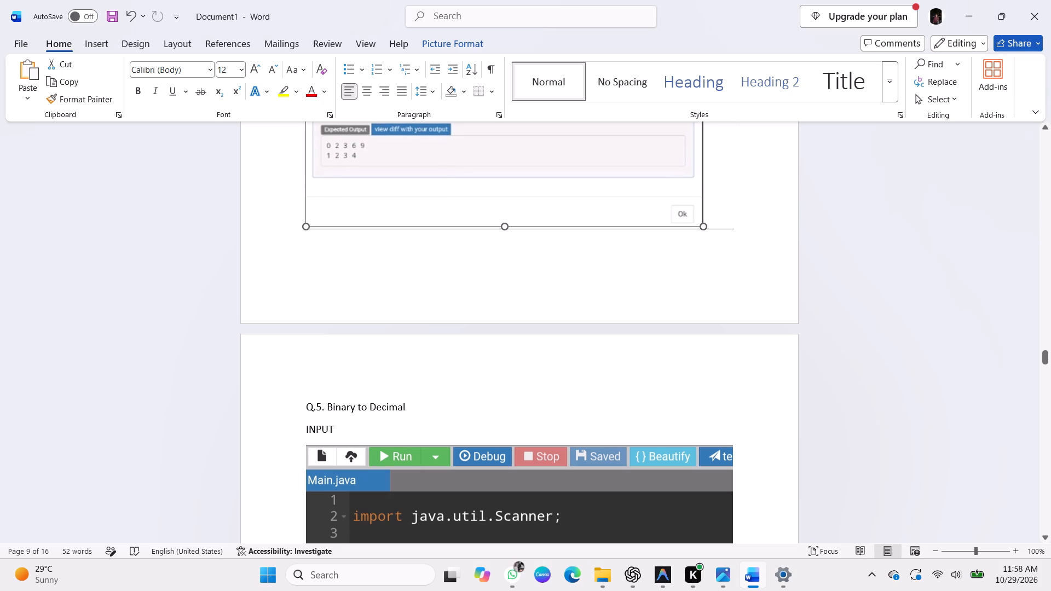
{"action": "left_click_drag", "start_coordinate": [701, 226], "coordinate": [698, 224]}
Delete the blank line above the Q.5. Binary to Decimal heading so the heading starts its page.
{"action": "scroll", "coordinate": [698, 224], "scroll_direction": "down", "scroll_amount": 3}
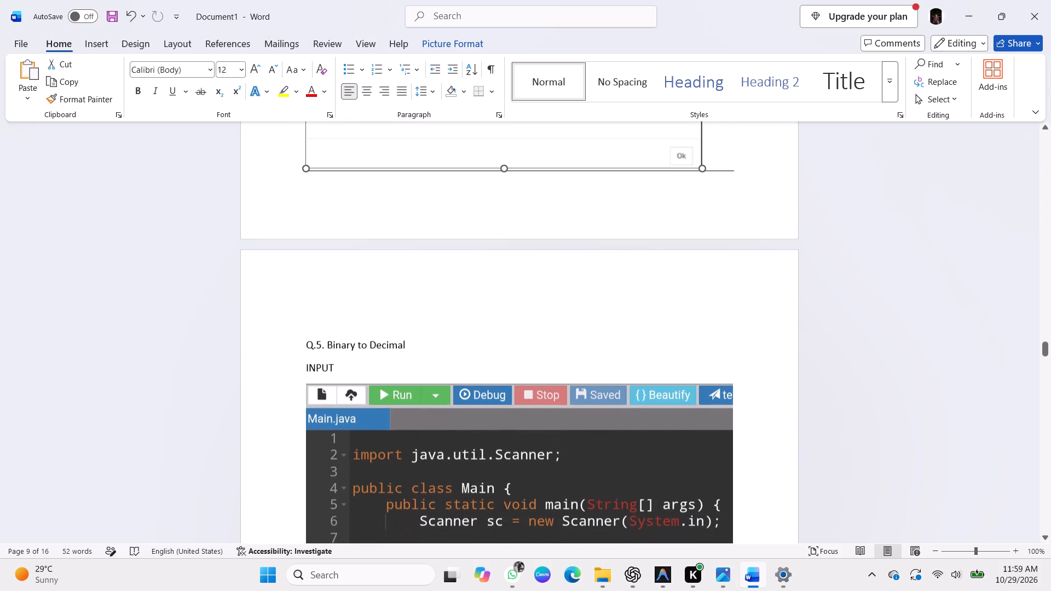
{"action": "scroll", "coordinate": [698, 224], "scroll_direction": "down", "scroll_amount": 1}
{"action": "left_click", "coordinate": [447, 288]}
{"action": "key", "text": "BackSpace"}
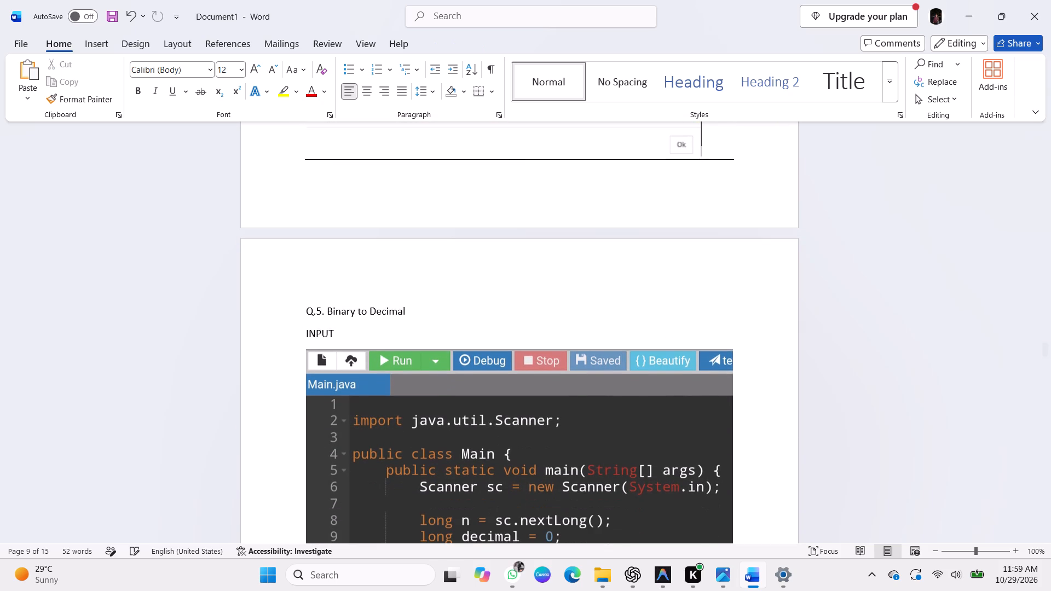
{"action": "key", "text": "Down"}
Make the Q.5. Binary to Decimal heading and its INPUT label bold at font size 16.
{"action": "left_click_drag", "start_coordinate": [293, 305], "coordinate": [344, 335]}
{"action": "left_click", "coordinate": [347, 311]}
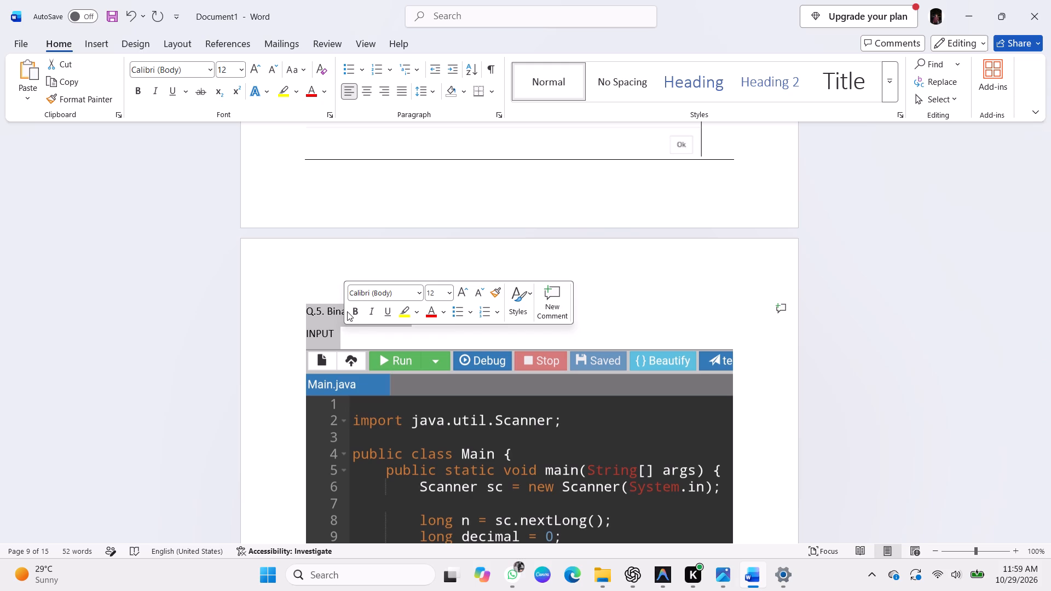
{"action": "left_click", "coordinate": [350, 310]}
{"action": "double_click", "coordinate": [458, 296]}
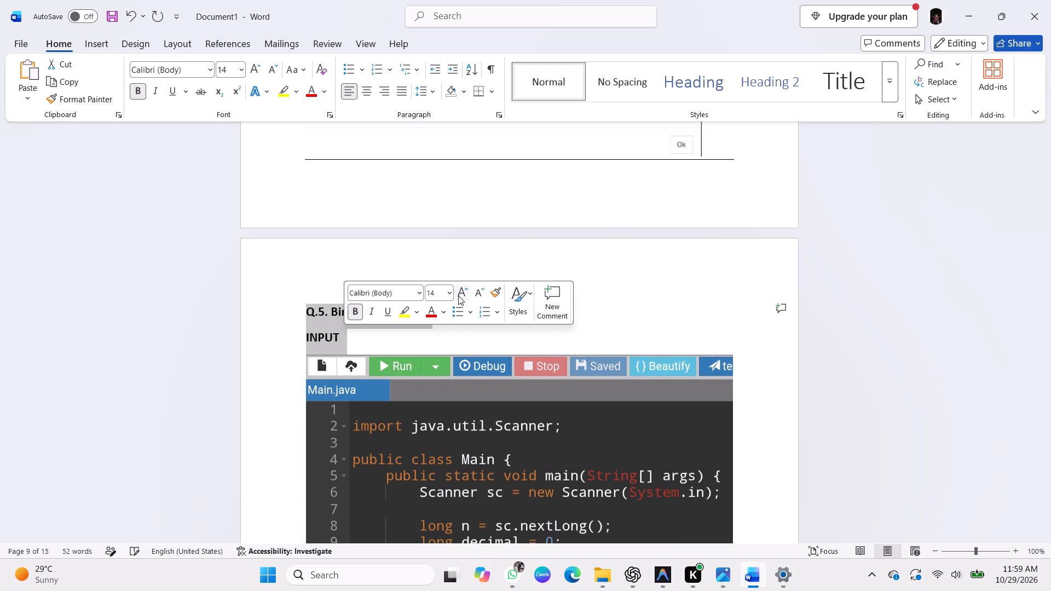
{"action": "left_click", "coordinate": [458, 296]}
{"action": "left_click", "coordinate": [470, 291]}
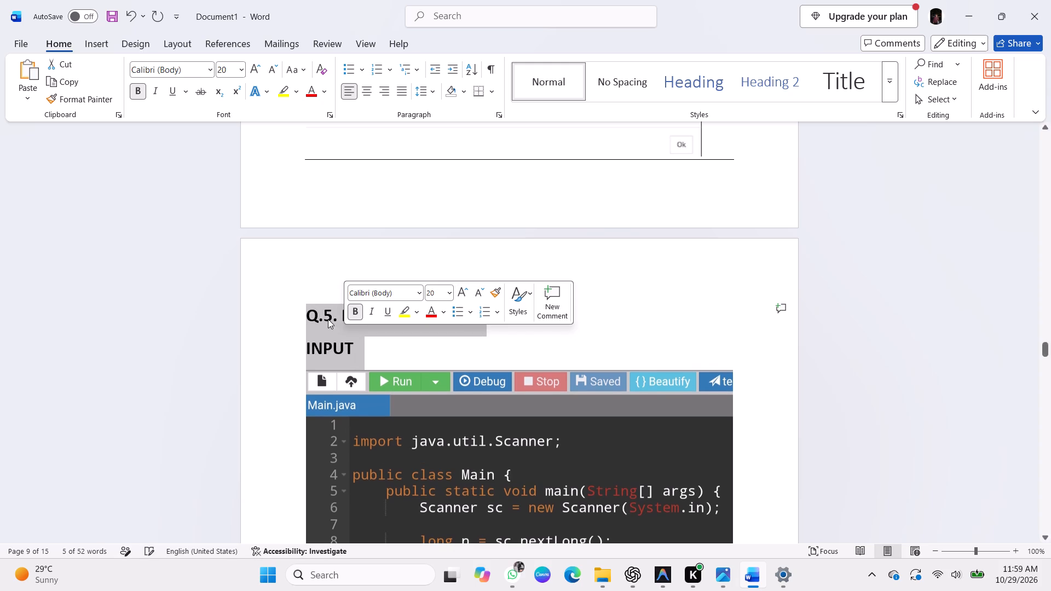
{"action": "double_click", "coordinate": [478, 288]}
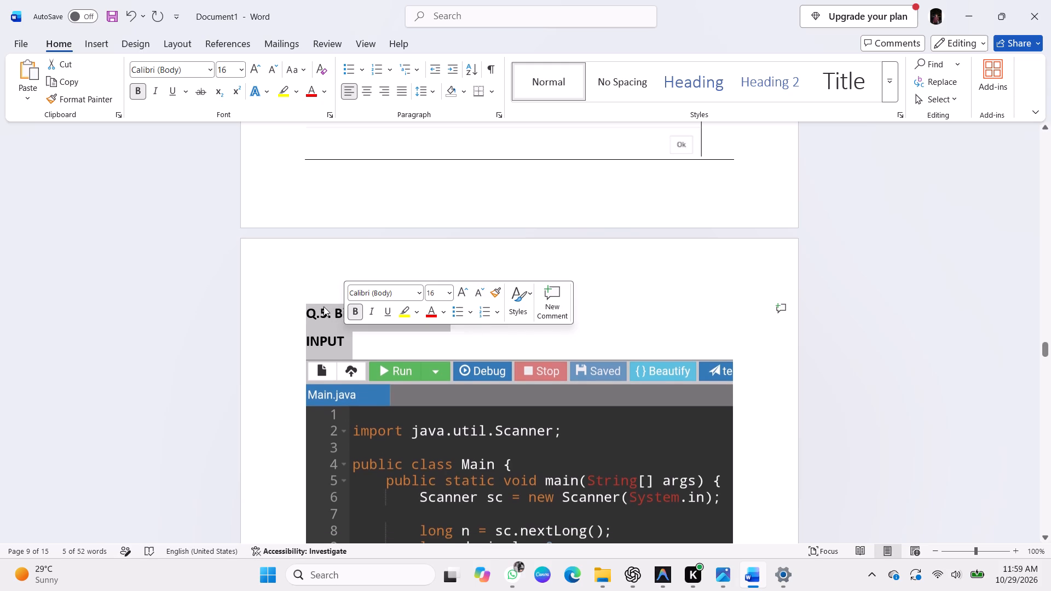
Set the font of the Q.5. Binary to Decimal heading to Arial Black.
{"action": "double_click", "coordinate": [324, 309]}
{"action": "double_click", "coordinate": [324, 309]}
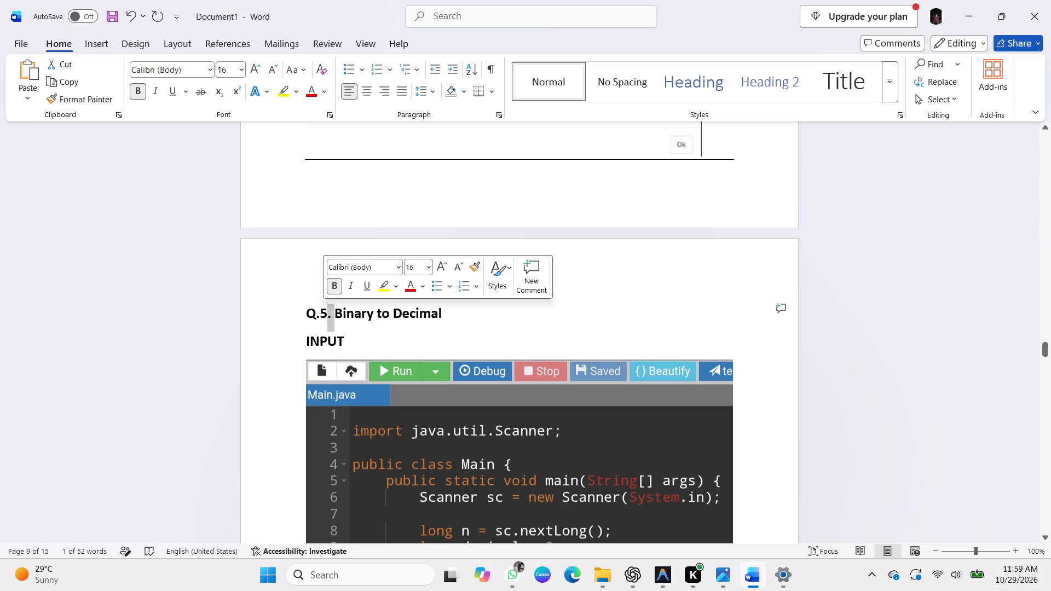
{"action": "left_click_drag", "start_coordinate": [309, 311], "coordinate": [428, 319]}
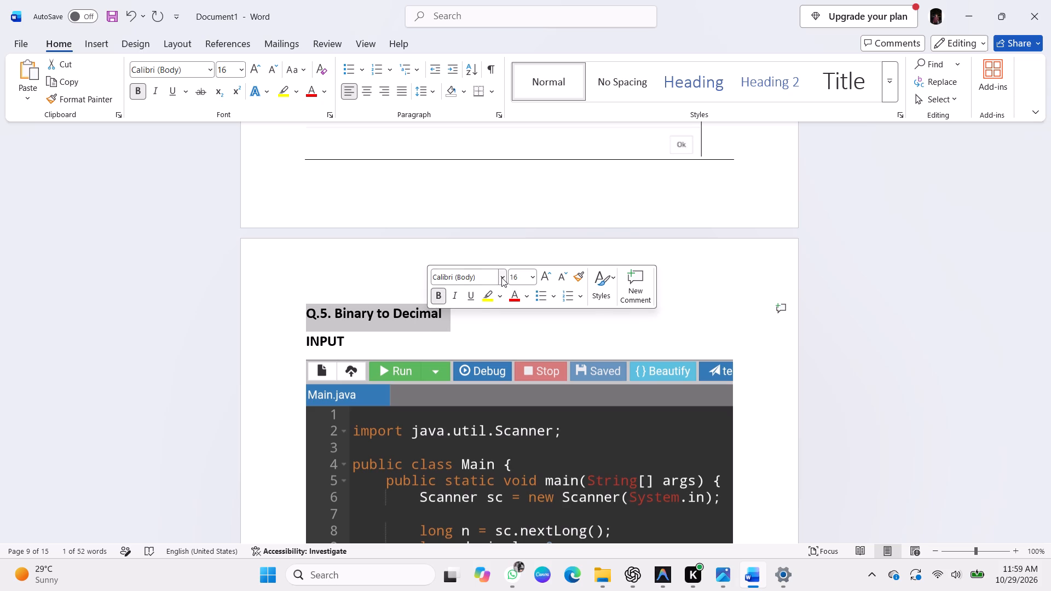
{"action": "left_click", "coordinate": [501, 277]}
{"action": "left_click", "coordinate": [475, 366]}
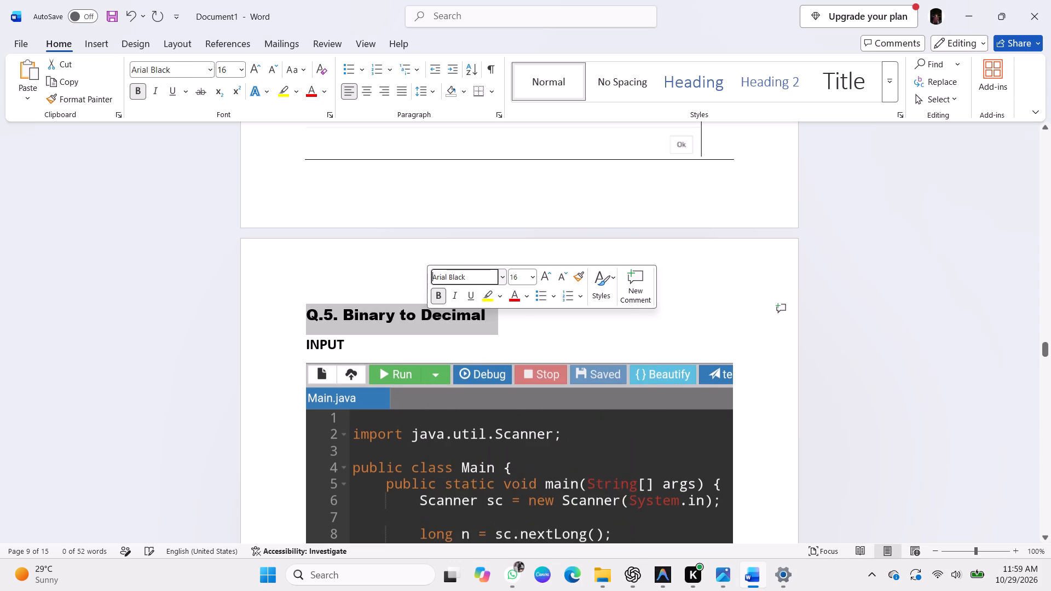
Insert three blank lines before the OUTPUT label of Q.5 to push it onto the following page.
{"action": "scroll", "coordinate": [475, 366], "scroll_direction": "down", "scroll_amount": 3}
{"action": "left_click", "coordinate": [298, 387]}
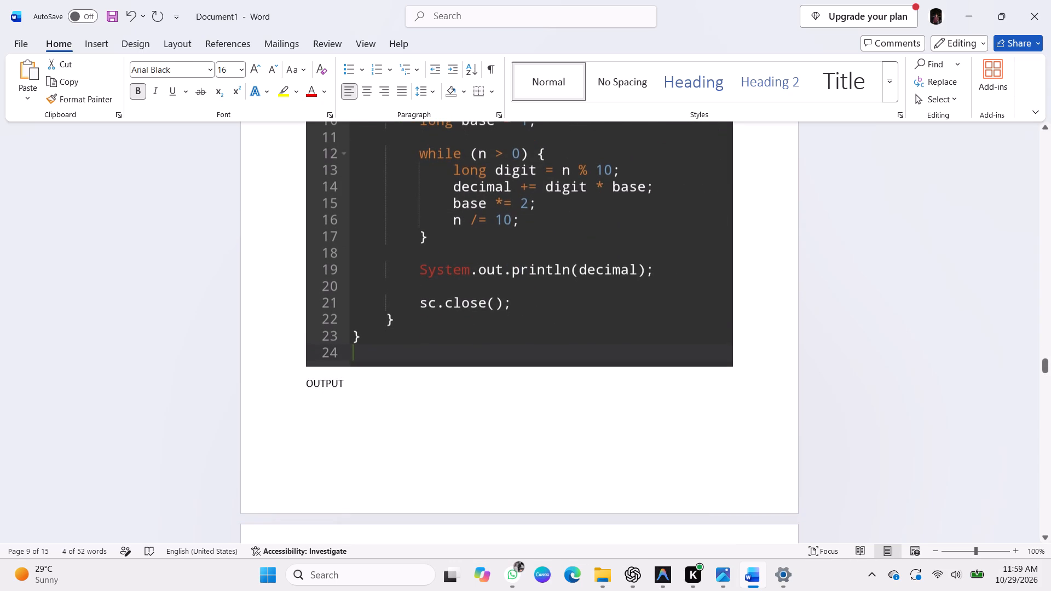
{"action": "key", "text": "Return"}
{"action": "key", "text": "Return"}
{"action": "key", "text": "Return"}
{"action": "scroll", "coordinate": [298, 387], "scroll_direction": "down", "scroll_amount": 1}
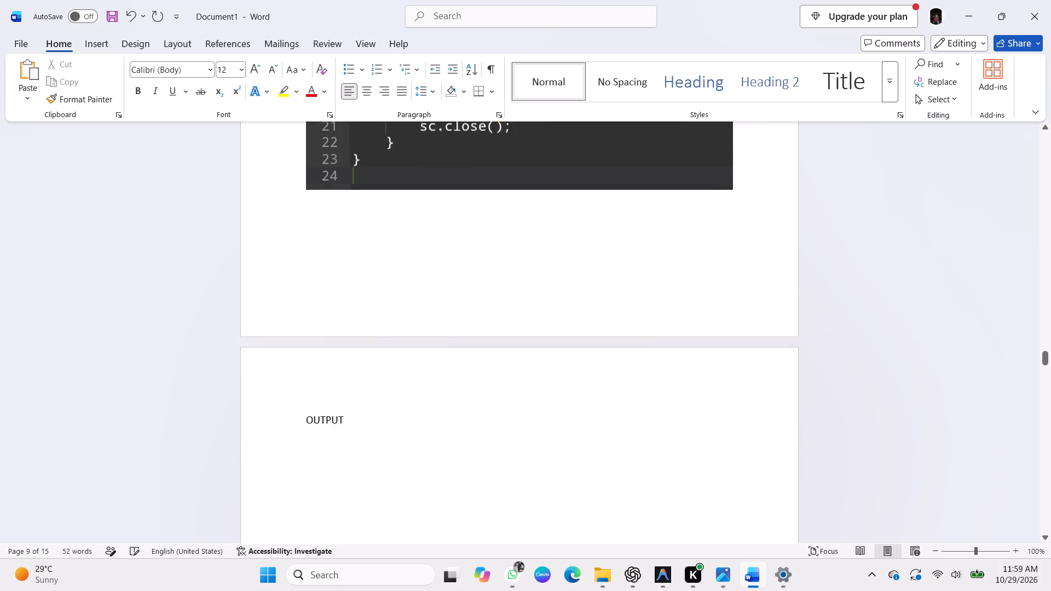
Make the OUTPUT label of Q.5 bold at font size 16.
{"action": "scroll", "coordinate": [298, 387], "scroll_direction": "down", "scroll_amount": 1}
{"action": "left_click_drag", "start_coordinate": [307, 354], "coordinate": [351, 357]}
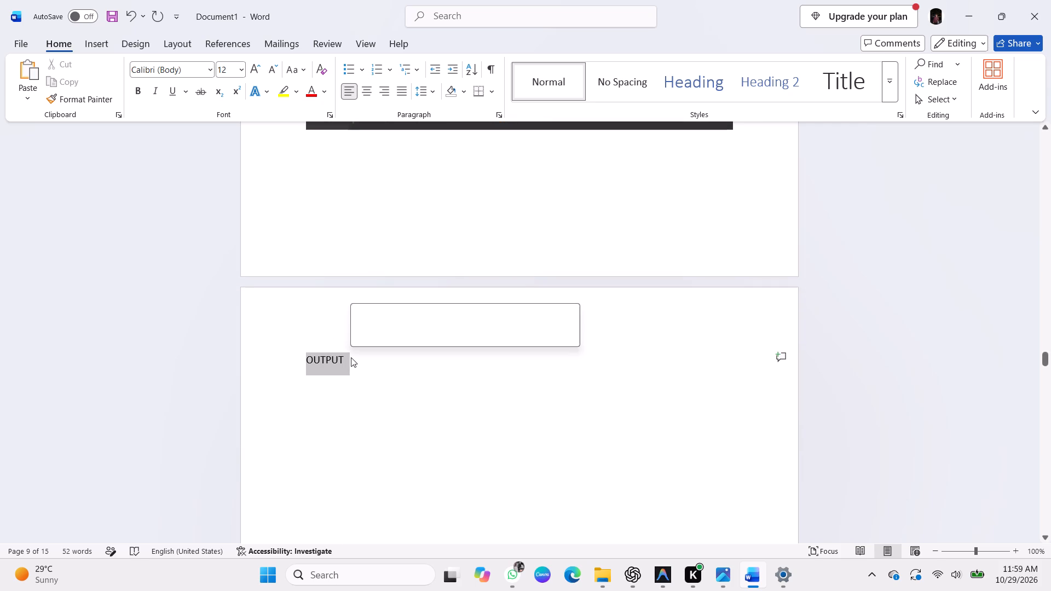
{"action": "left_click", "coordinate": [359, 335]}
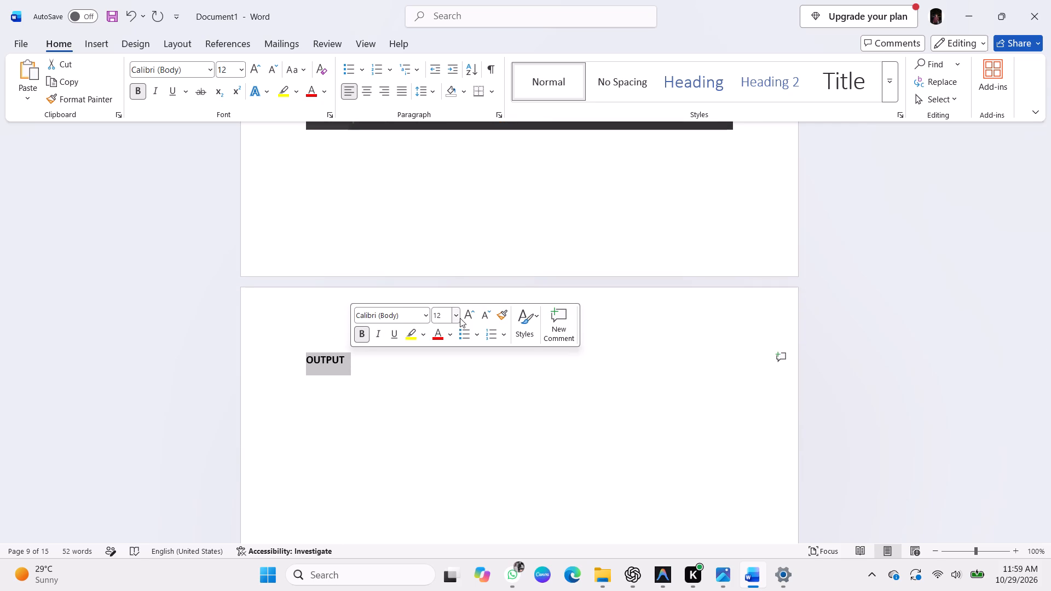
{"action": "double_click", "coordinate": [465, 317]}
{"action": "left_click", "coordinate": [465, 317]}
{"action": "left_click", "coordinate": [482, 315]}
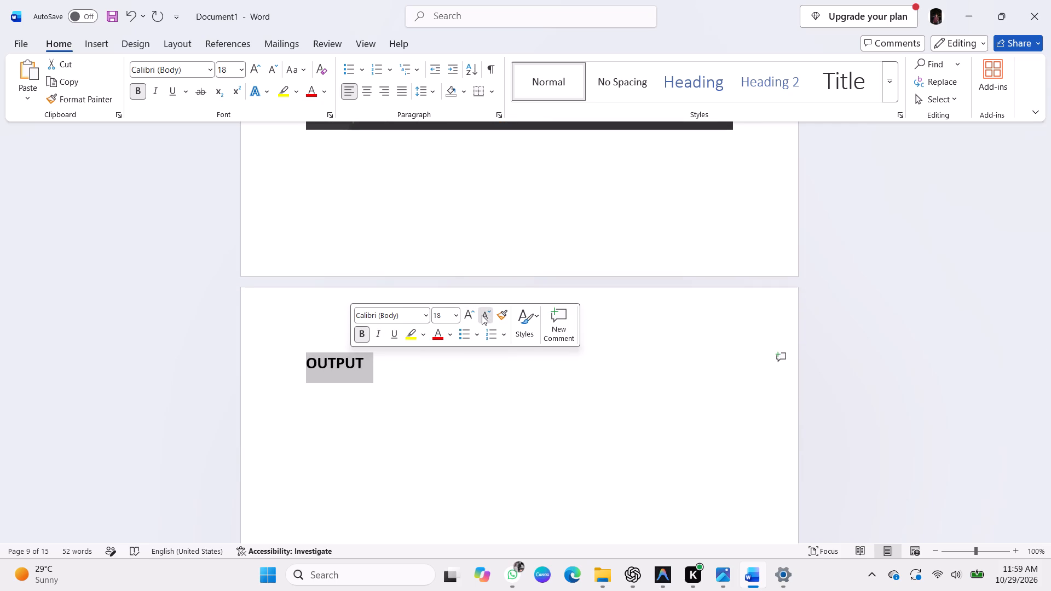
{"action": "left_click", "coordinate": [322, 343]}
Shrink the Q.5 output picture proportionally so it fits on the same page as its OUTPUT label.
{"action": "scroll", "coordinate": [322, 343], "scroll_direction": "down", "scroll_amount": 3}
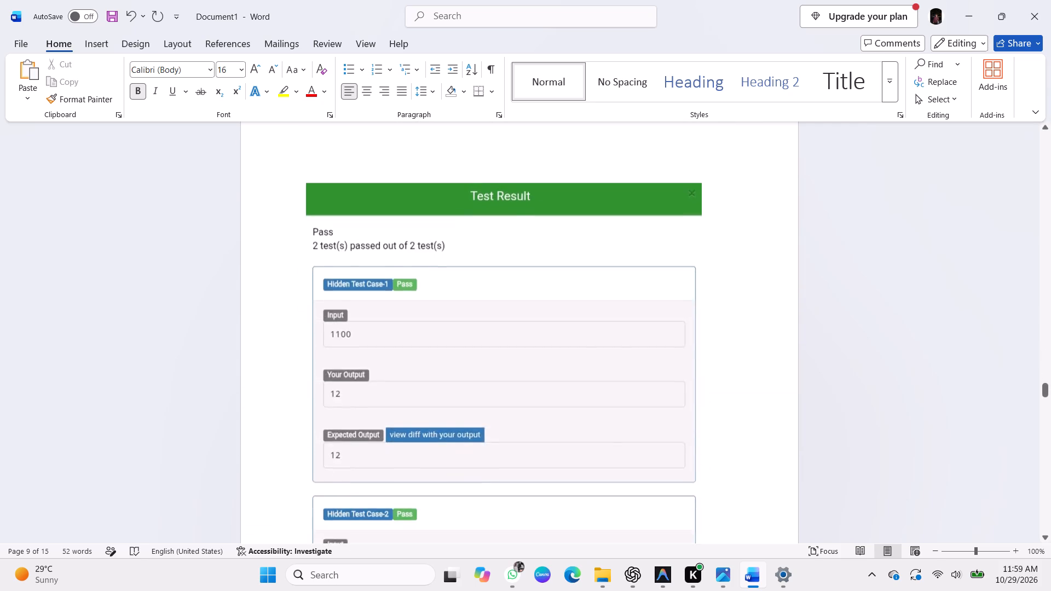
{"action": "scroll", "coordinate": [322, 343], "scroll_direction": "down", "scroll_amount": 1}
{"action": "left_click", "coordinate": [419, 335]}
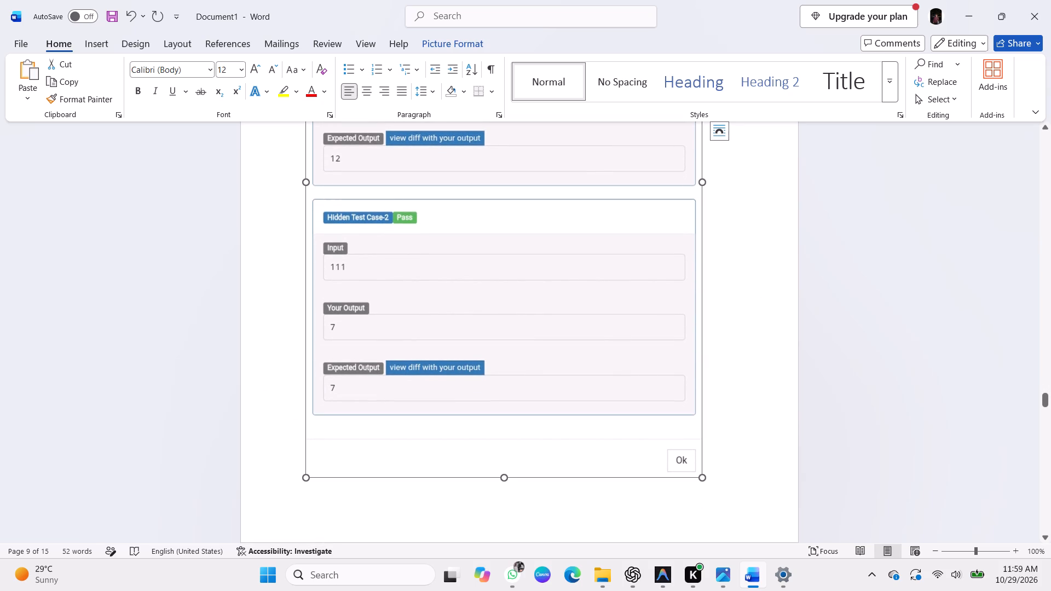
{"action": "left_click_drag", "start_coordinate": [703, 477], "coordinate": [615, 420]}
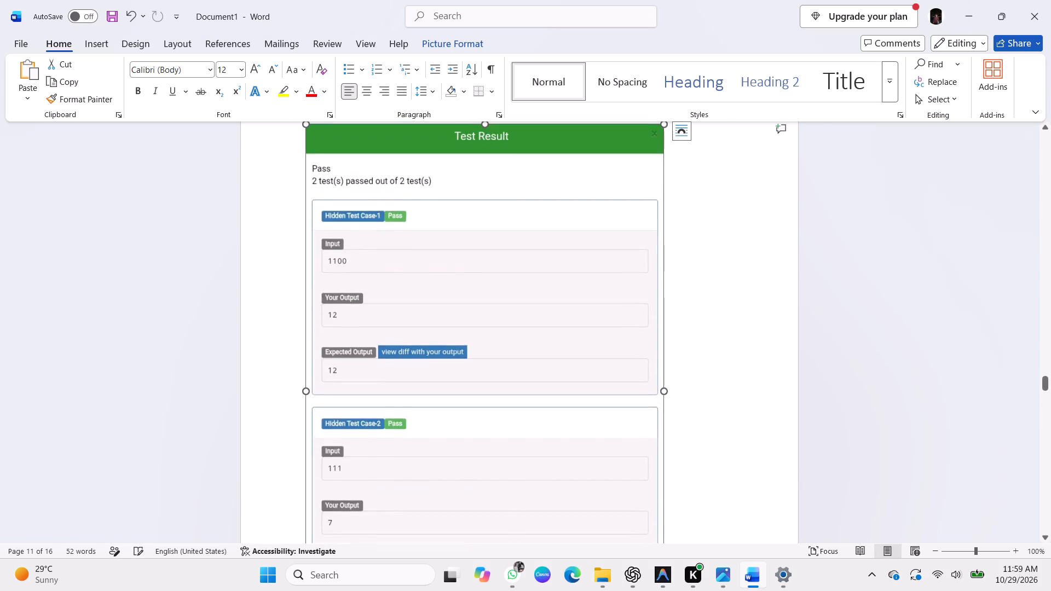
{"action": "scroll", "coordinate": [615, 420], "scroll_direction": "down", "scroll_amount": 2}
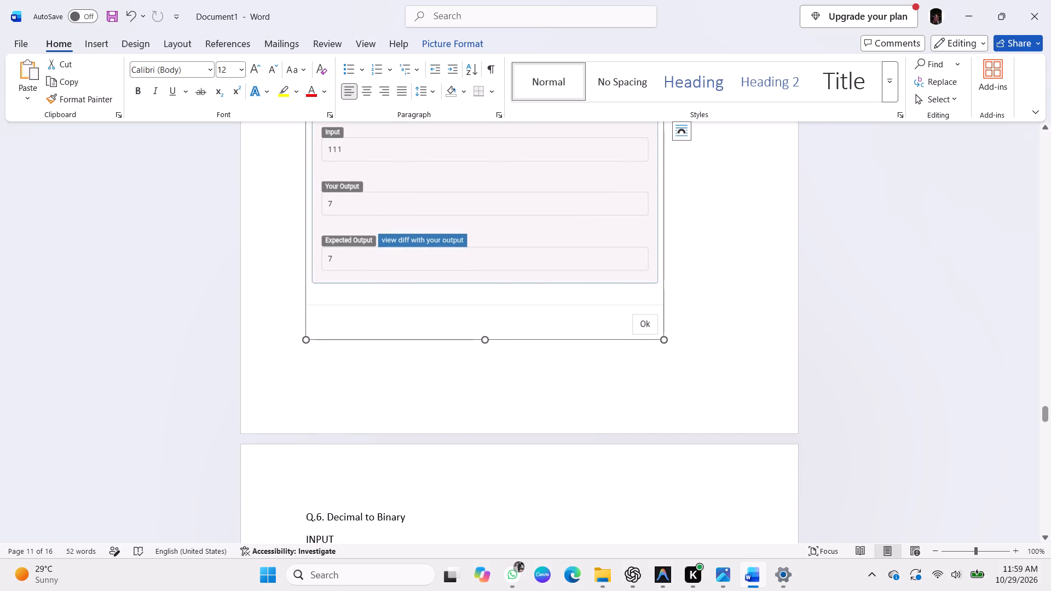
Add a bottom border to the paragraph holding the Q.5 output picture.
{"action": "left_click", "coordinate": [689, 241]}
{"action": "left_click", "coordinate": [476, 94]}
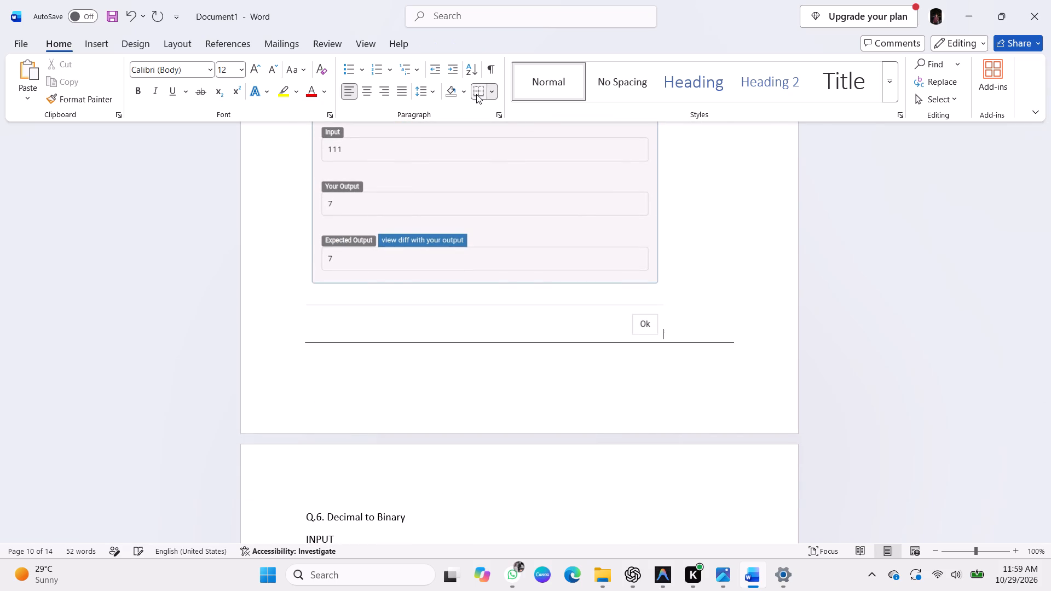
Make the Q.6. Decimal to Binary heading and its INPUT label bold at font size 16.
{"action": "scroll", "coordinate": [617, 424], "scroll_direction": "down", "scroll_amount": 2}
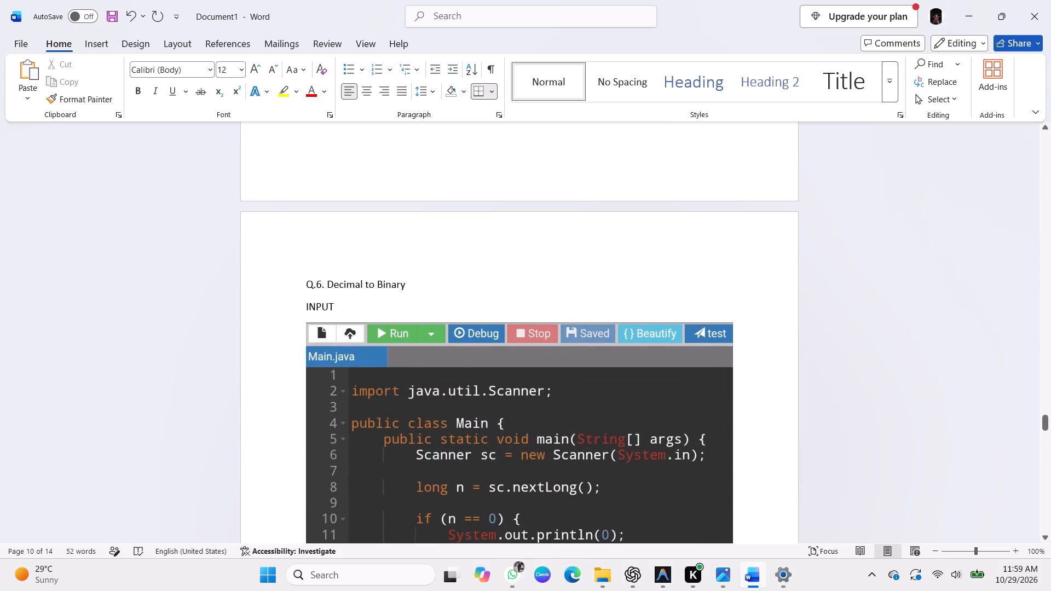
{"action": "left_click", "coordinate": [320, 266]}
{"action": "left_click_drag", "start_coordinate": [307, 282], "coordinate": [351, 312]}
{"action": "left_click", "coordinate": [357, 286]}
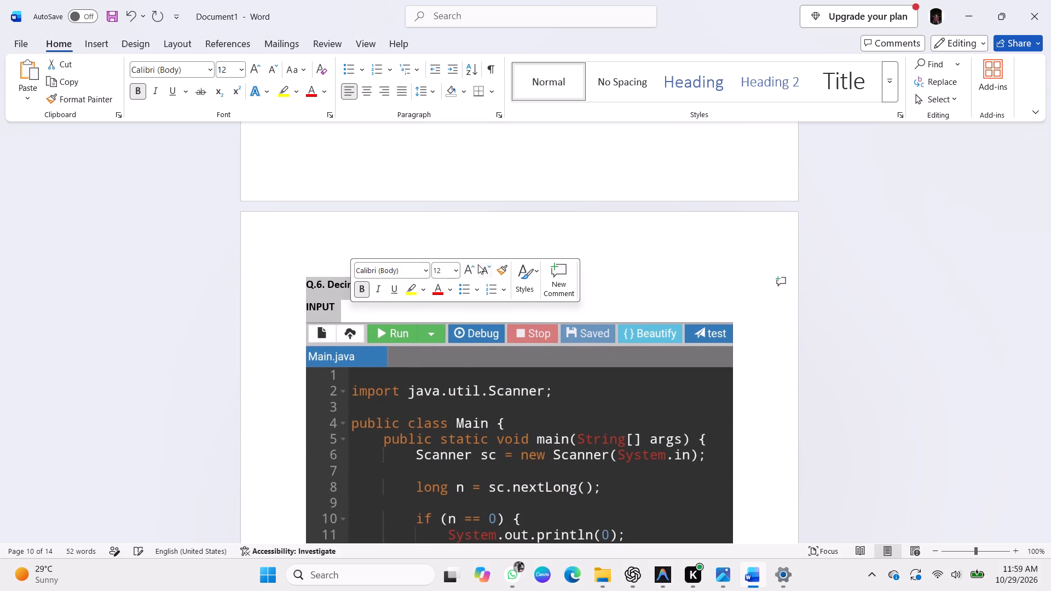
{"action": "double_click", "coordinate": [470, 268]}
Set the font of the Q.6. Decimal to Binary heading to Arial Black.
{"action": "left_click", "coordinate": [325, 302]}
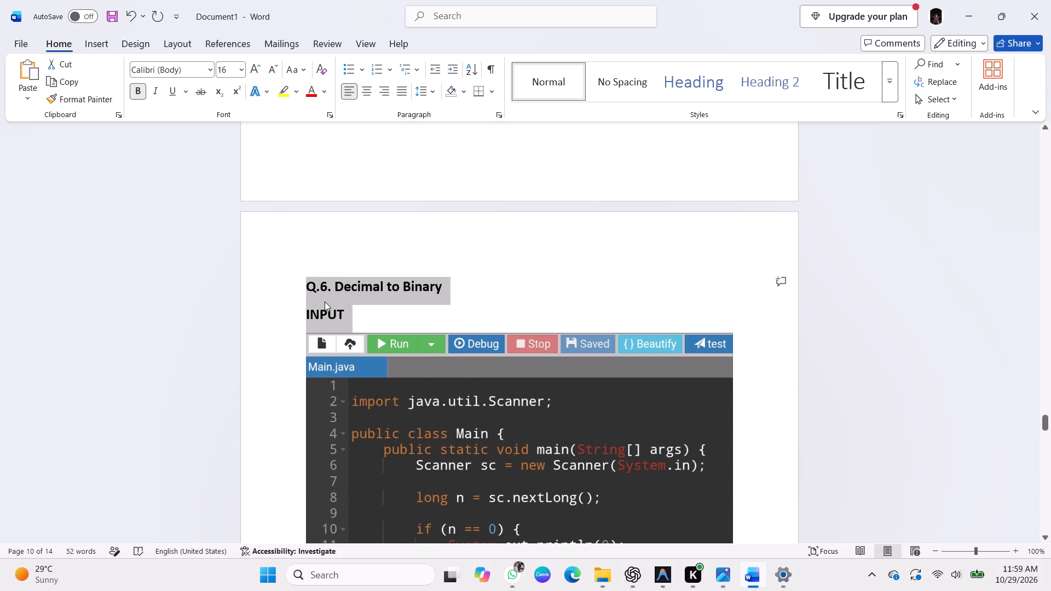
{"action": "left_click_drag", "start_coordinate": [299, 284], "coordinate": [440, 274]}
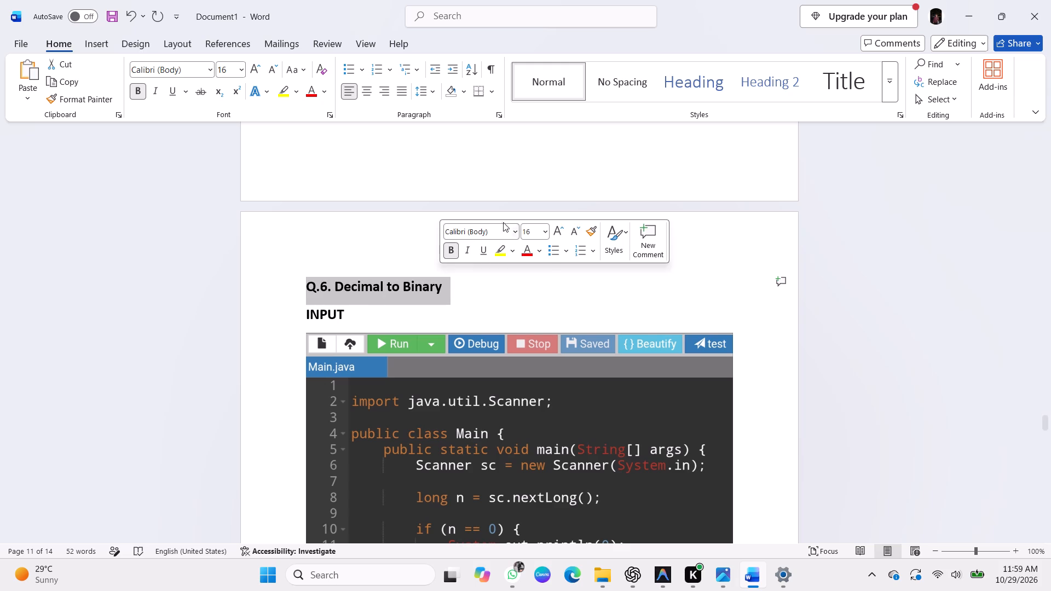
{"action": "left_click", "coordinate": [512, 225]}
{"action": "left_click", "coordinate": [492, 322]}
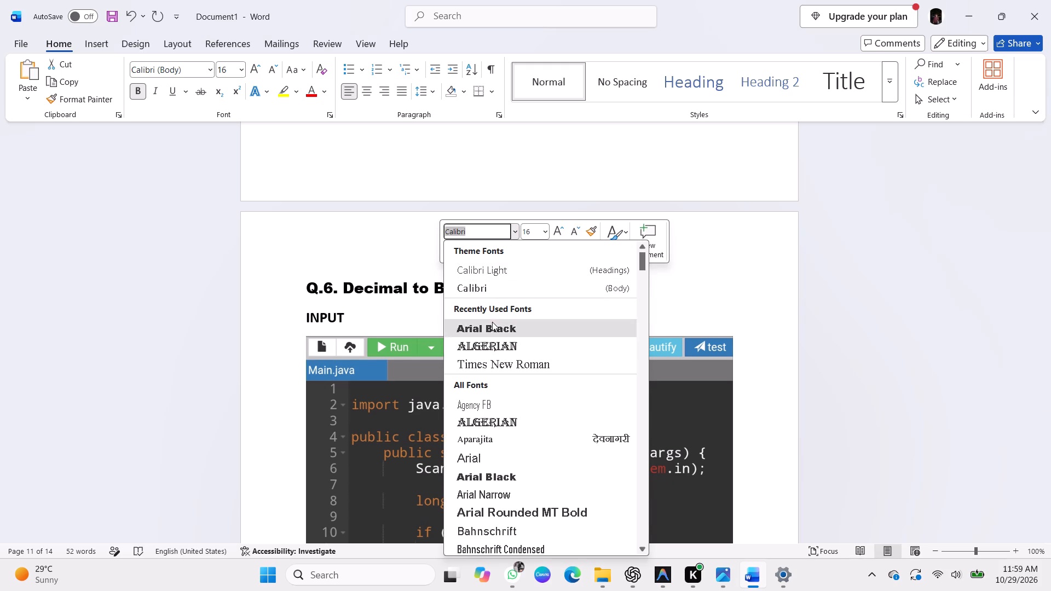
Make the OUTPUT label of Q.6 bold at font size 16.
{"action": "scroll", "coordinate": [492, 322], "scroll_direction": "down", "scroll_amount": 5}
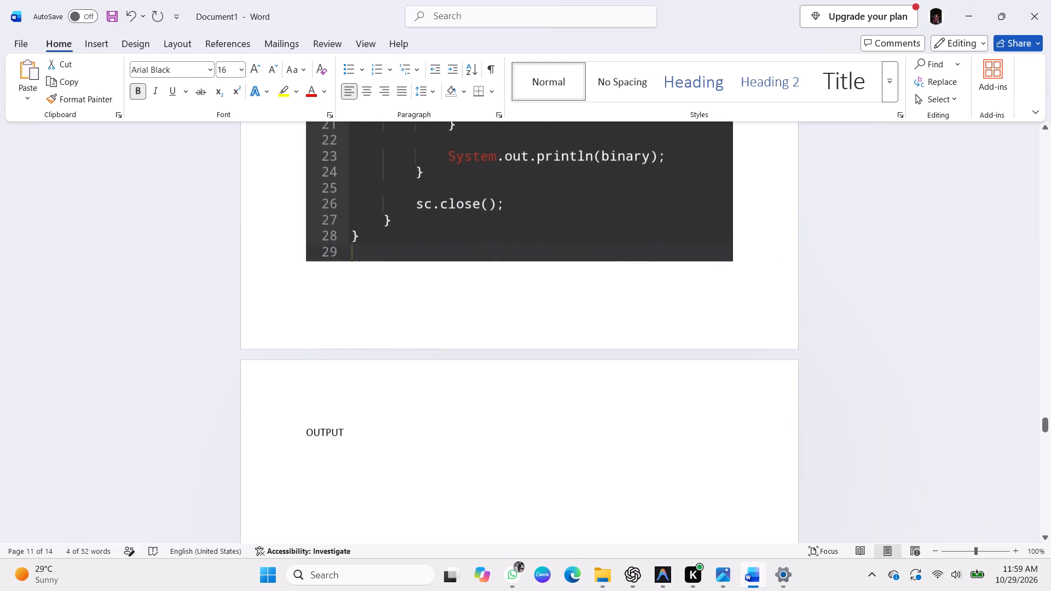
{"action": "left_click_drag", "start_coordinate": [304, 428], "coordinate": [359, 436]}
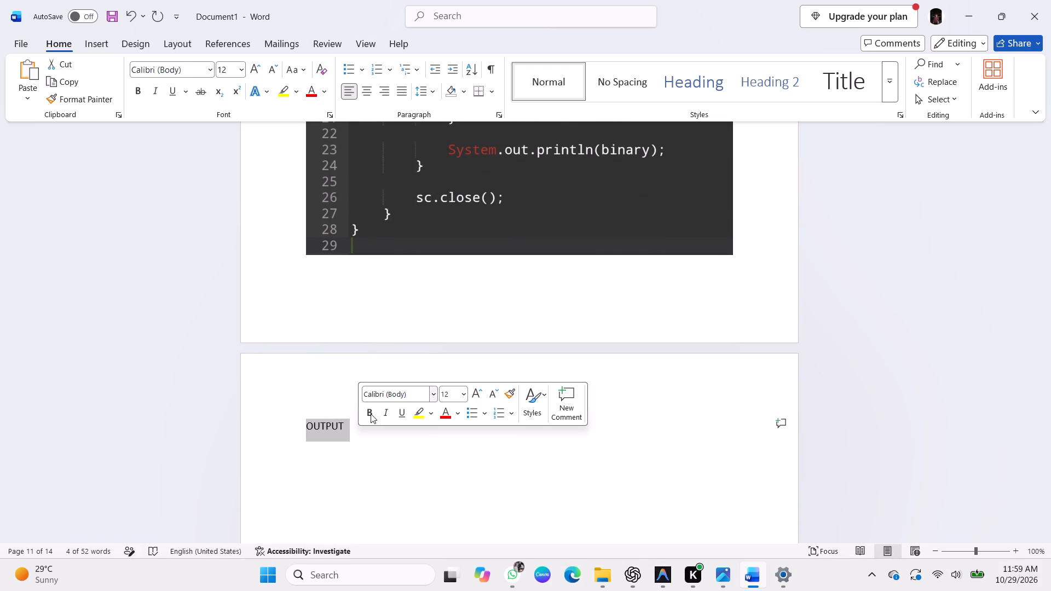
{"action": "left_click", "coordinate": [371, 414]}
{"action": "double_click", "coordinate": [479, 389]}
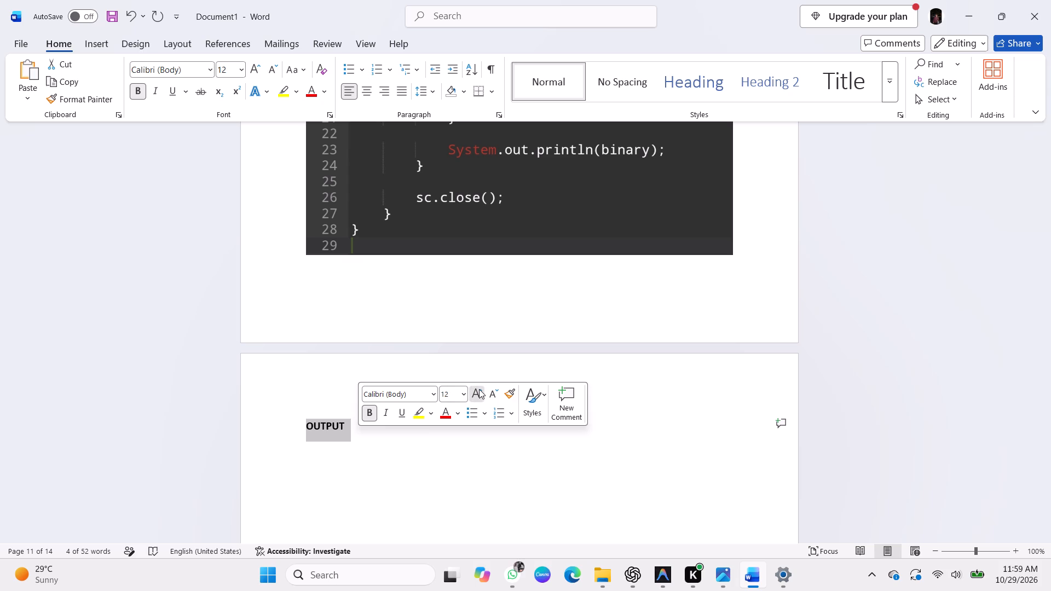
Shrink the Q.6 output picture proportionally so it fits on the same page as its OUTPUT label.
{"action": "scroll", "coordinate": [443, 511], "scroll_direction": "down", "scroll_amount": 4}
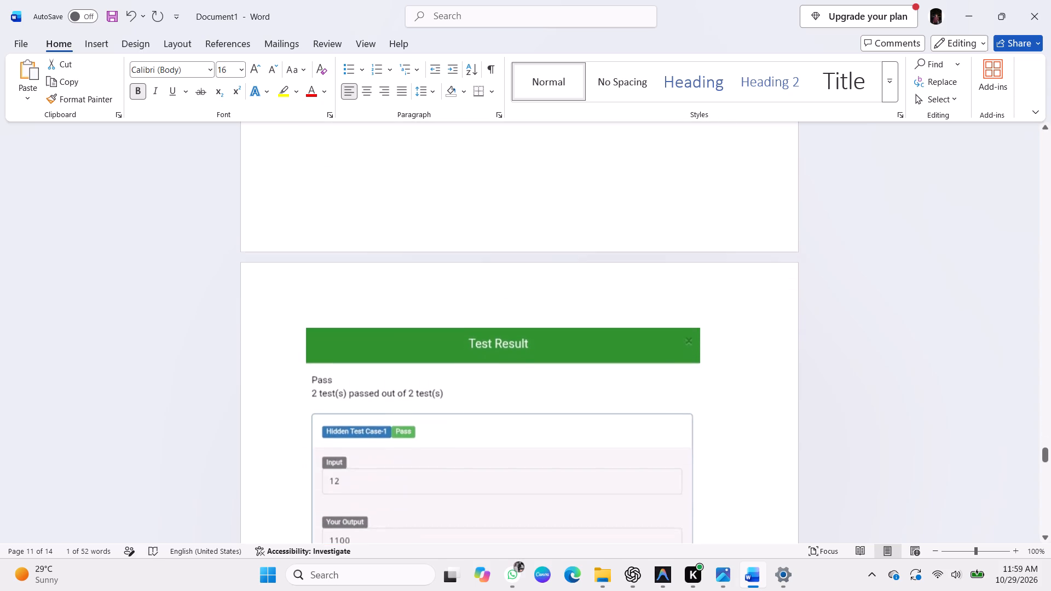
{"action": "left_click", "coordinate": [443, 511]}
{"action": "scroll", "coordinate": [443, 511], "scroll_direction": "down", "scroll_amount": 2}
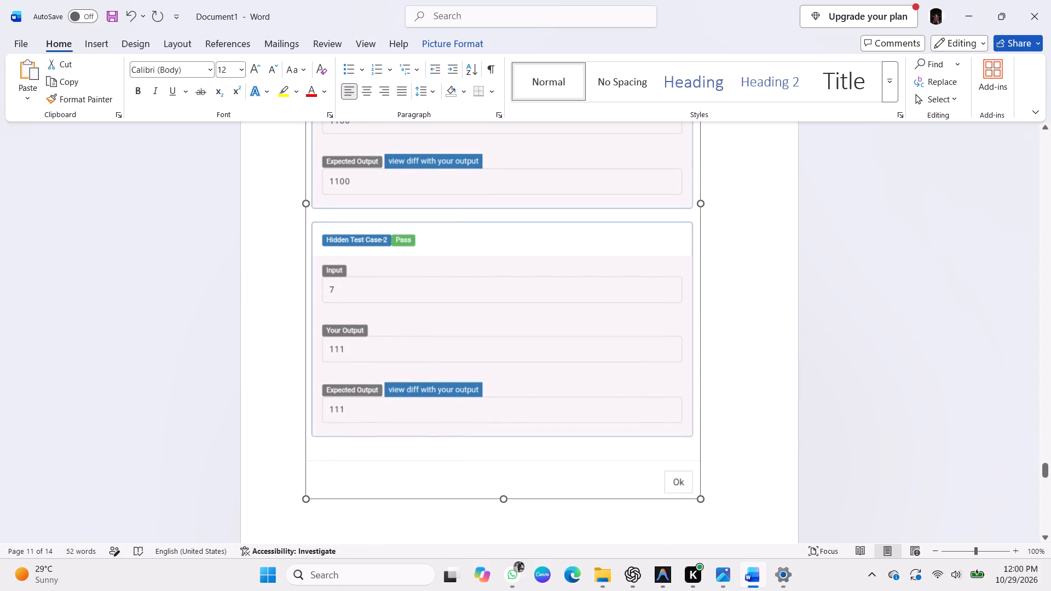
{"action": "left_click_drag", "start_coordinate": [698, 499], "coordinate": [637, 463]}
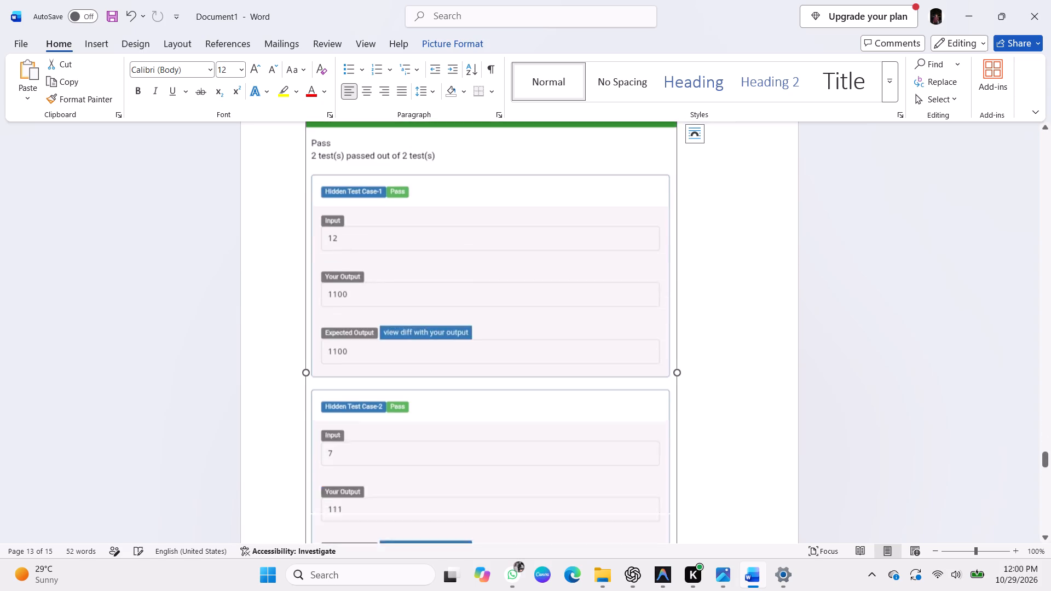
{"action": "scroll", "coordinate": [637, 463], "scroll_direction": "down", "scroll_amount": 2}
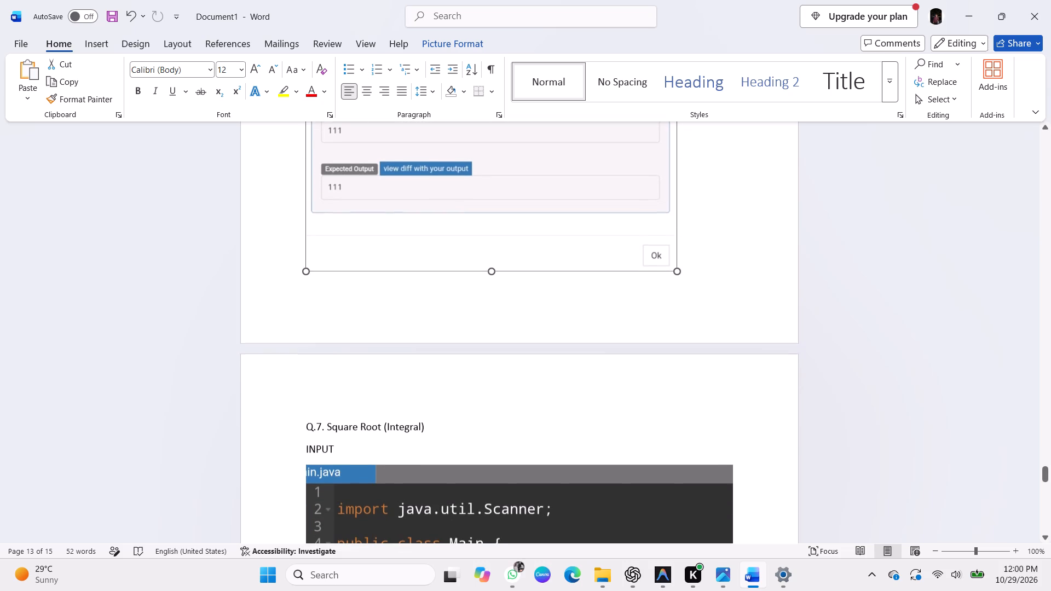
Shrink the Q.6 output picture slightly and add a bottom border line beneath it as a separator.
{"action": "left_click_drag", "start_coordinate": [674, 271], "coordinate": [661, 264]}
{"action": "left_click", "coordinate": [715, 290]}
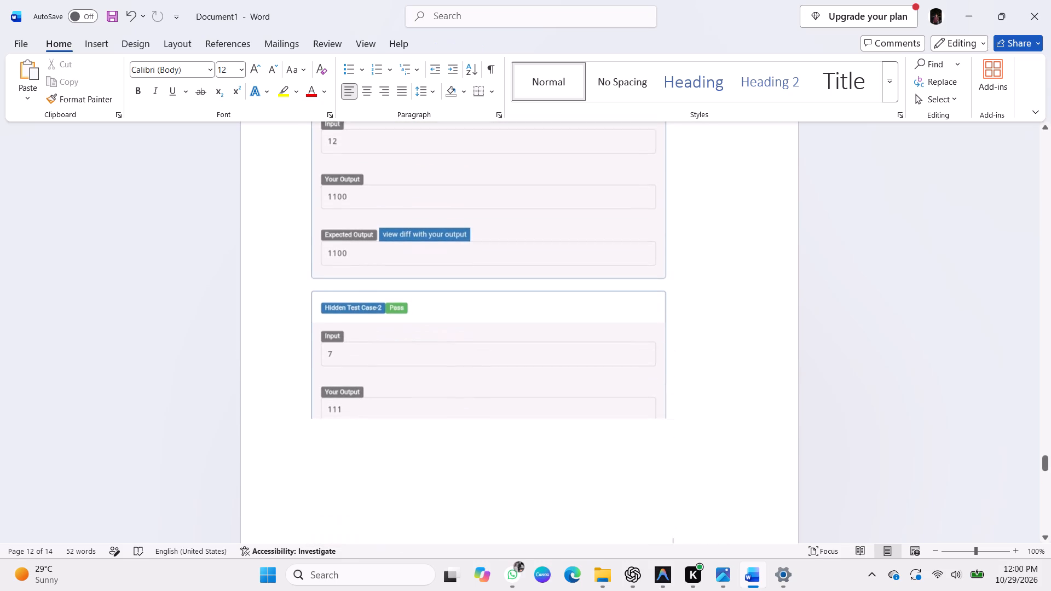
{"action": "left_click", "coordinate": [478, 97]}
{"action": "scroll", "coordinate": [587, 309], "scroll_direction": "down", "scroll_amount": 2}
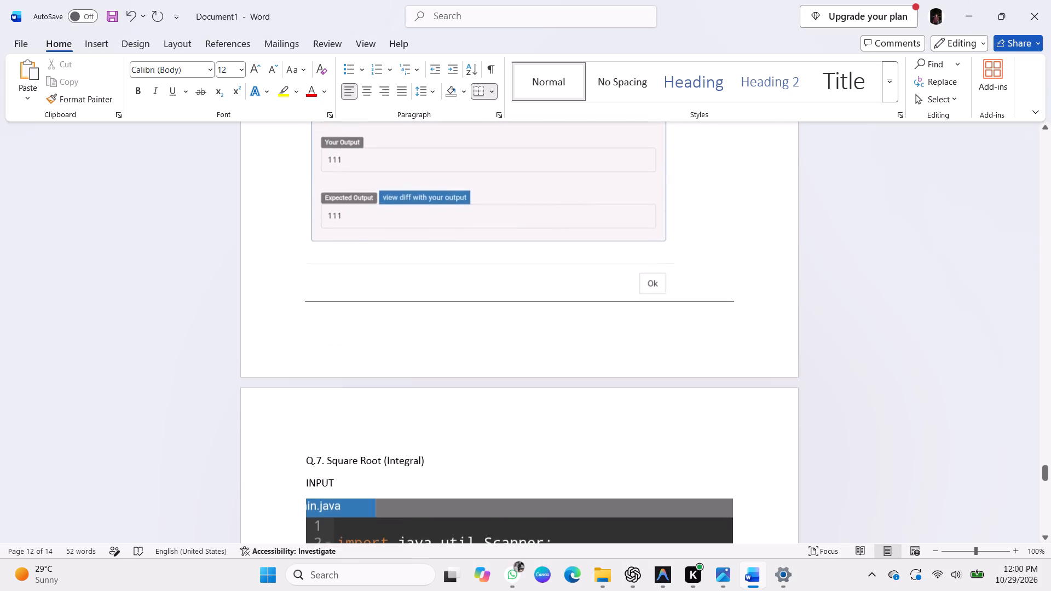
Set the font of the Q.7. Square Root (Integral) heading to Arial Black.
{"action": "scroll", "coordinate": [587, 309], "scroll_direction": "down", "scroll_amount": 1}
{"action": "left_click", "coordinate": [324, 164]}
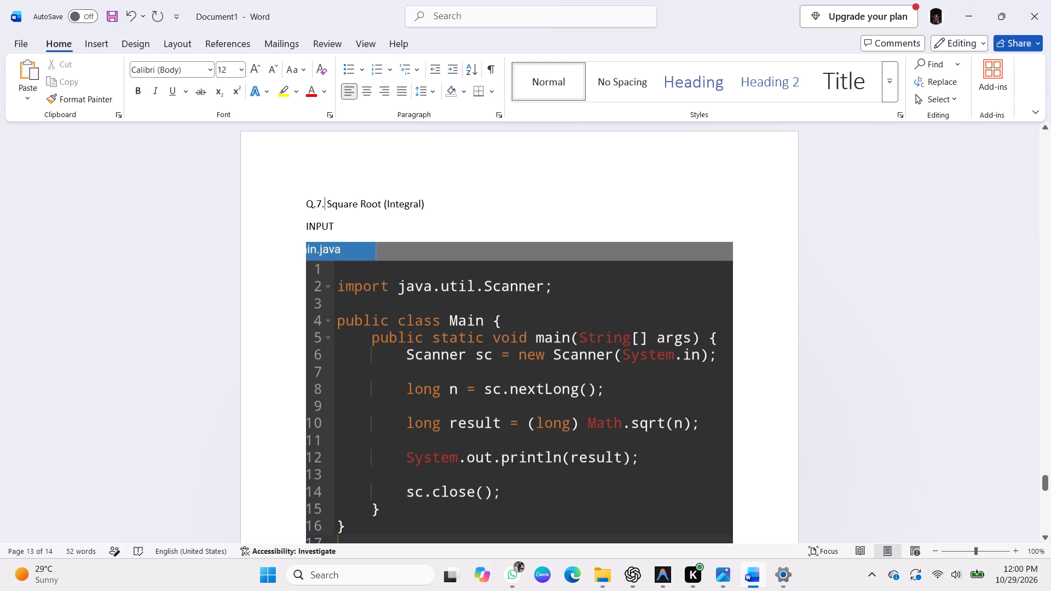
{"action": "left_click_drag", "start_coordinate": [310, 196], "coordinate": [377, 204]}
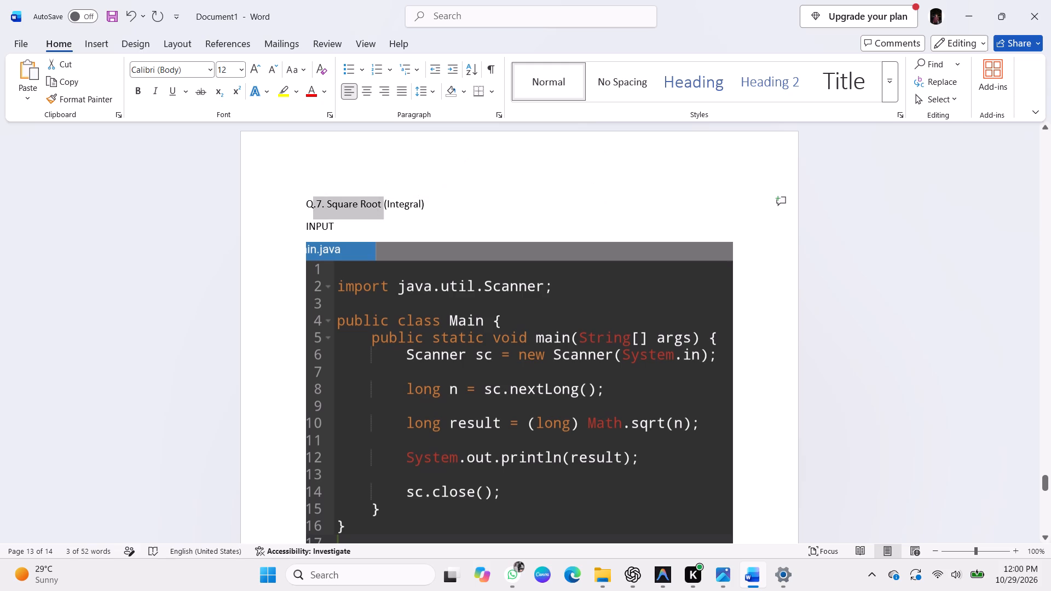
{"action": "left_click_drag", "start_coordinate": [305, 199], "coordinate": [430, 196]}
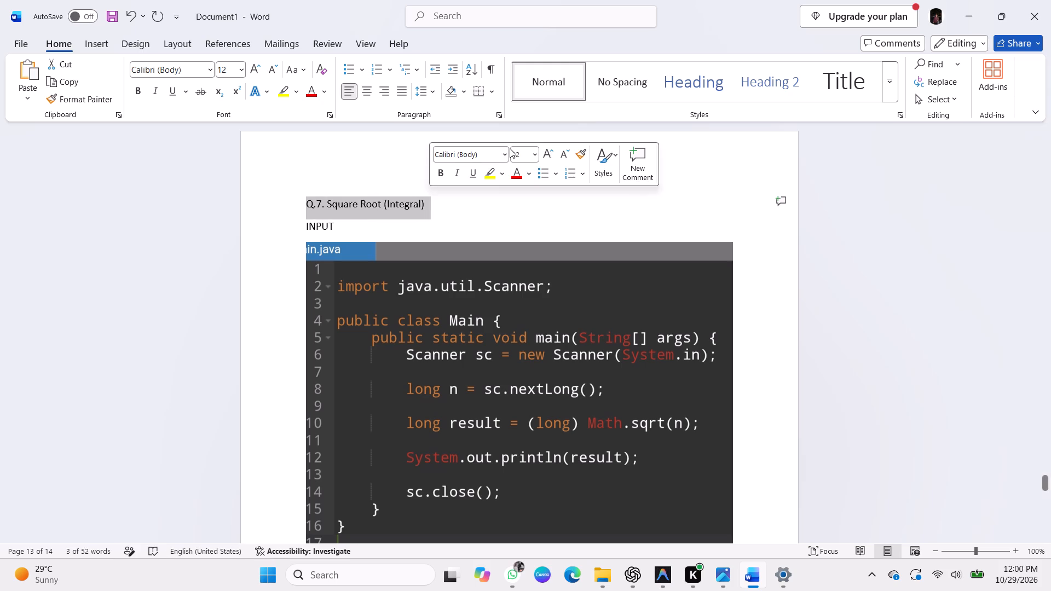
{"action": "left_click", "coordinate": [504, 152]}
{"action": "left_click", "coordinate": [484, 248]}
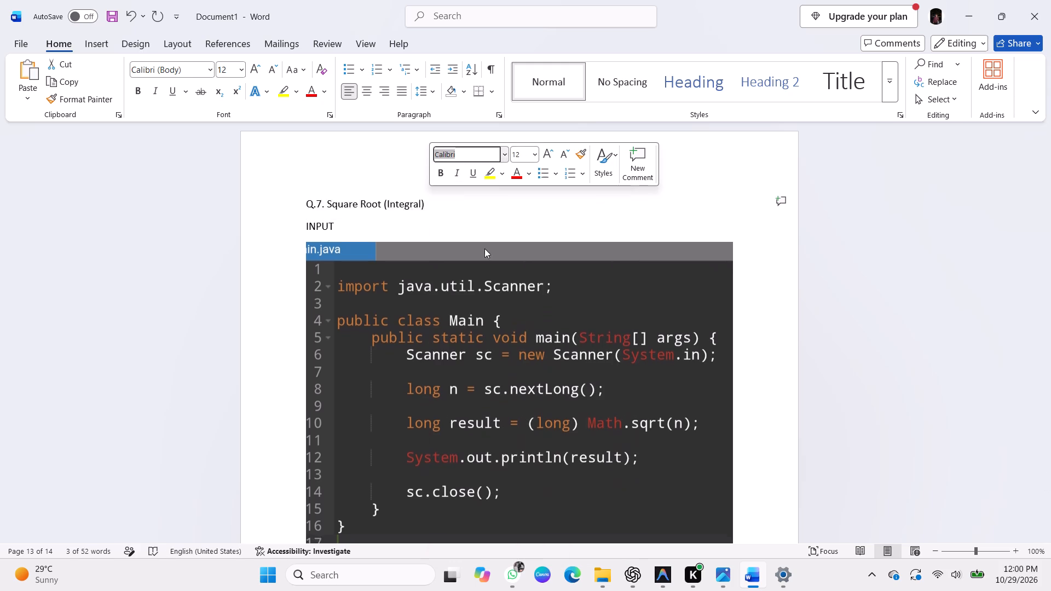
Make the Q.7. Square Root (Integral) heading and its INPUT label bold at font size 16.
{"action": "left_click", "coordinate": [290, 201]}
{"action": "left_click_drag", "start_coordinate": [290, 201], "coordinate": [330, 225]}
{"action": "double_click", "coordinate": [451, 186]}
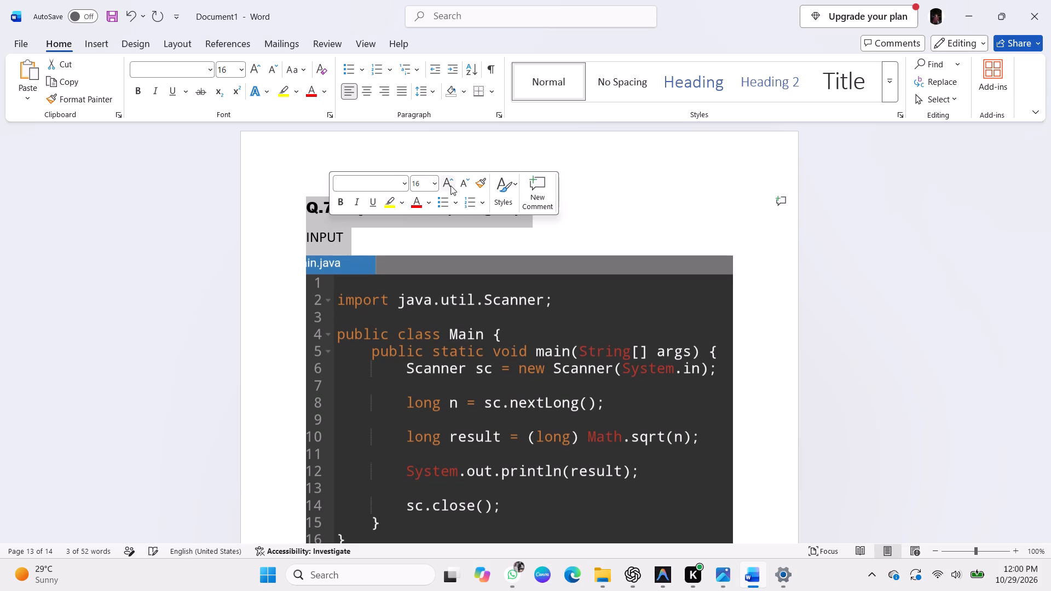
{"action": "left_click", "coordinate": [339, 205]}
{"action": "left_click", "coordinate": [382, 232]}
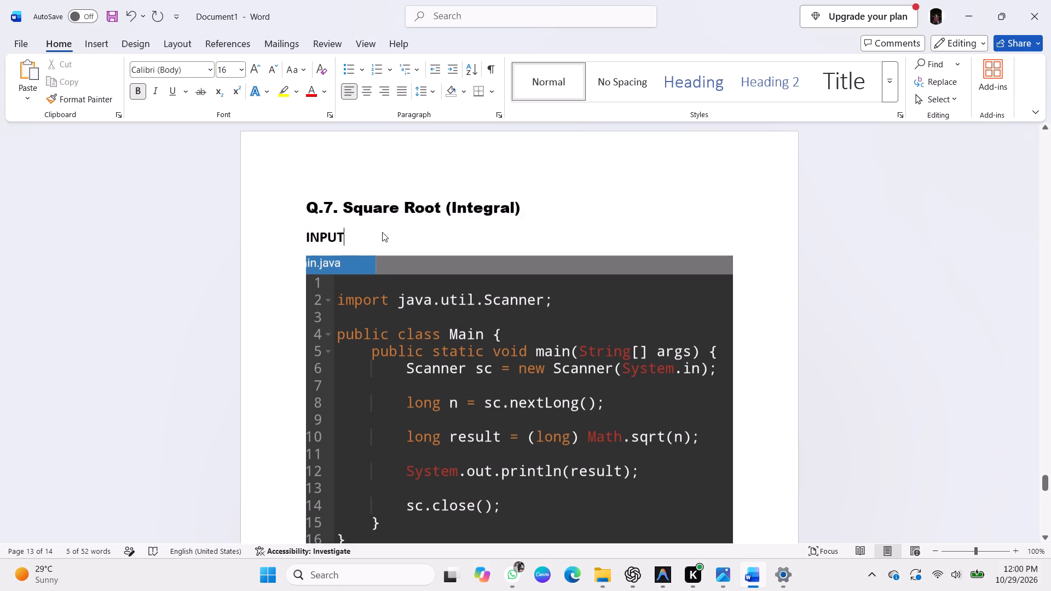
Push the Q.7 OUTPUT label onto the following page by inserting blank lines before it.
{"action": "scroll", "coordinate": [382, 232], "scroll_direction": "down", "scroll_amount": 5}
{"action": "scroll", "coordinate": [382, 232], "scroll_direction": "up", "scroll_amount": 2}
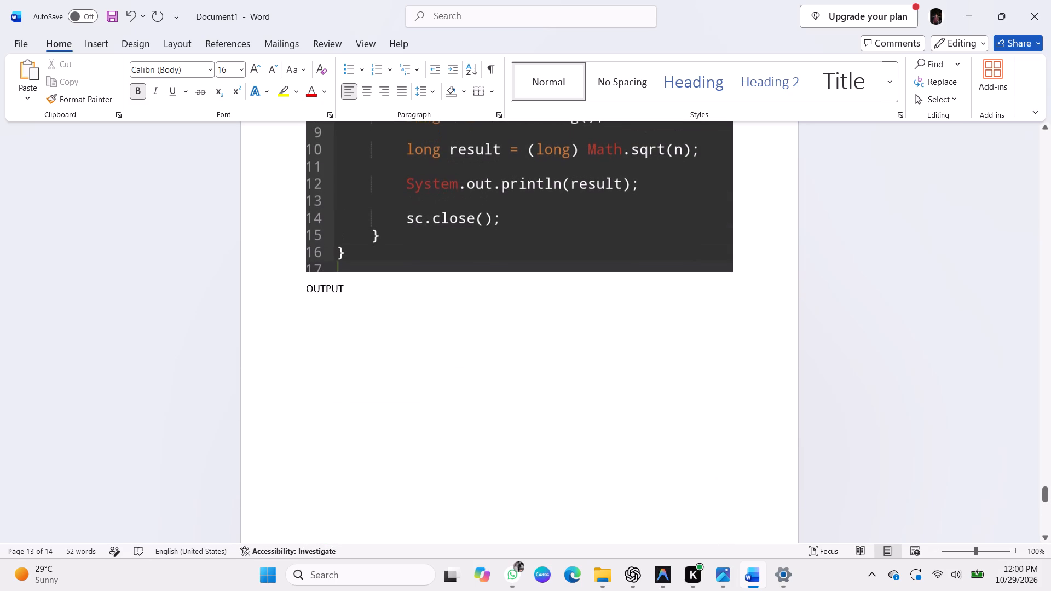
{"action": "left_click", "coordinate": [307, 288]}
{"action": "key", "text": "Return"}
{"action": "key", "text": "Return"}
{"action": "key", "text": "Return"}
{"action": "key", "text": "Return"}
{"action": "key", "text": "Return"}
{"action": "key", "text": "Return"}
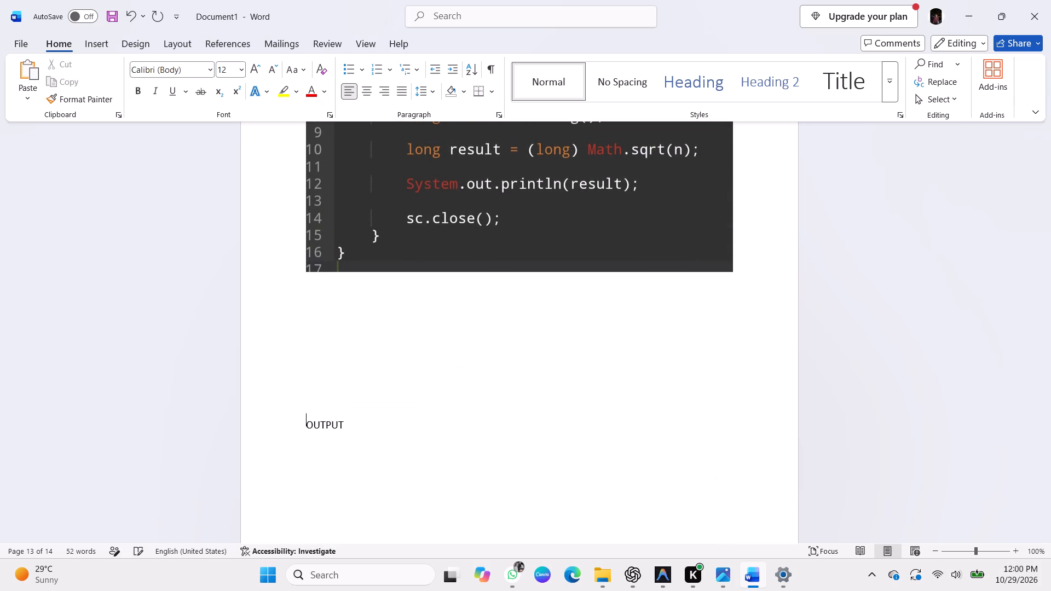
{"action": "key", "text": "Return"}
{"action": "key", "text": "Return"}
{"action": "key", "text": "Return"}
{"action": "key", "text": "Return"}
{"action": "scroll", "coordinate": [307, 288], "scroll_direction": "down", "scroll_amount": 2}
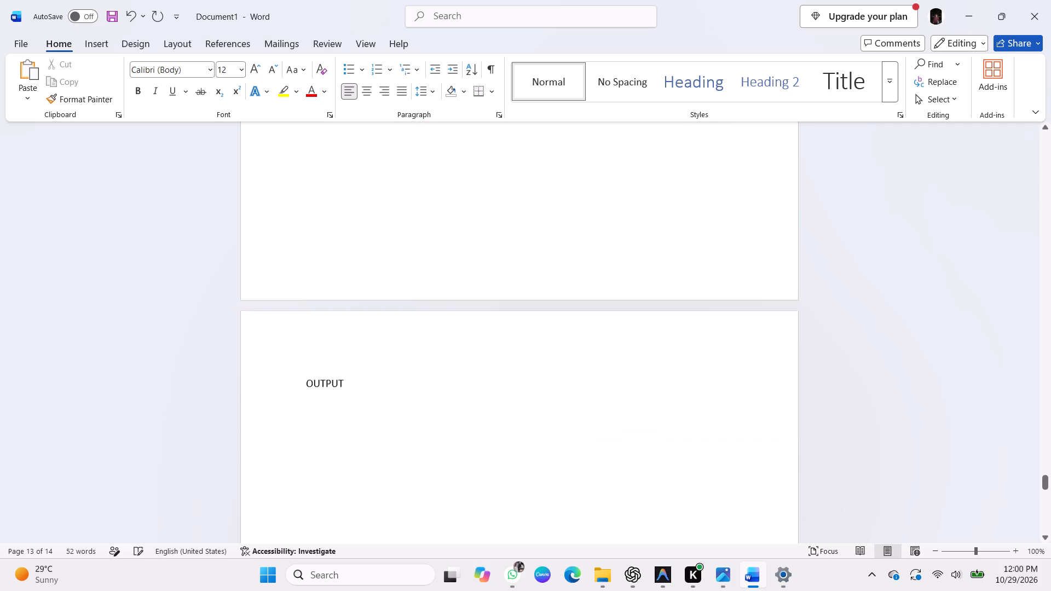
Make the OUTPUT label of Q.7 bold at font size 16.
{"action": "scroll", "coordinate": [307, 288], "scroll_direction": "down", "scroll_amount": 2}
{"action": "scroll", "coordinate": [307, 288], "scroll_direction": "up", "scroll_amount": 4}
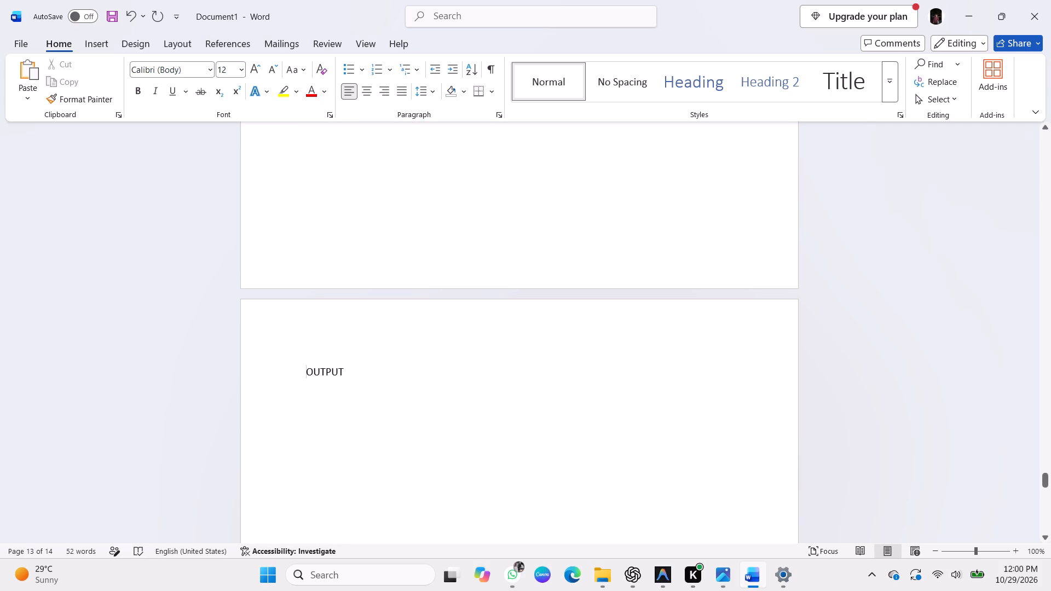
{"action": "left_click_drag", "start_coordinate": [303, 368], "coordinate": [352, 367]}
{"action": "left_click", "coordinate": [358, 345]}
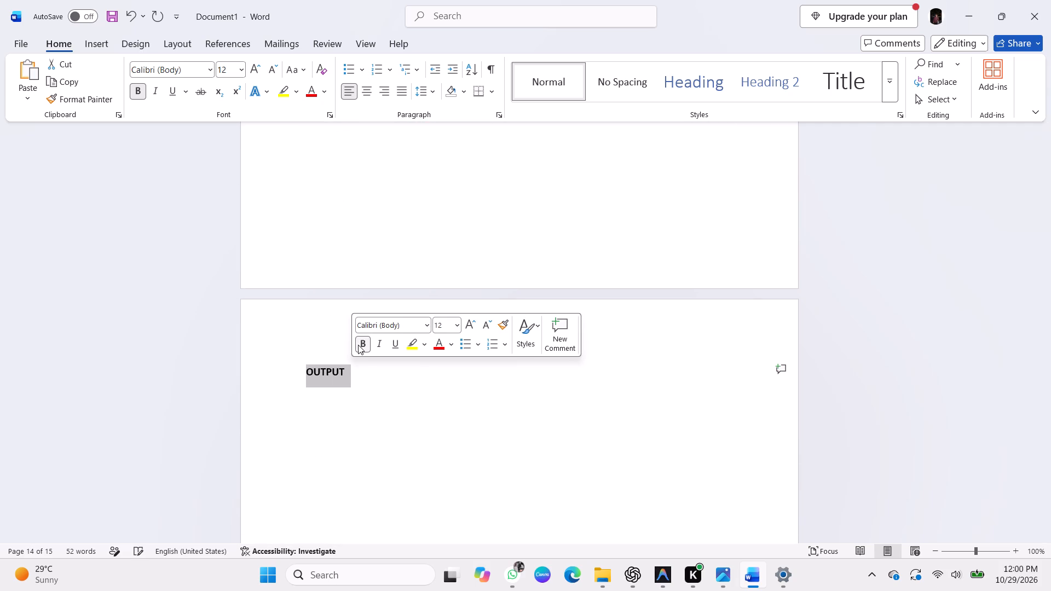
{"action": "triple_click", "coordinate": [477, 324]}
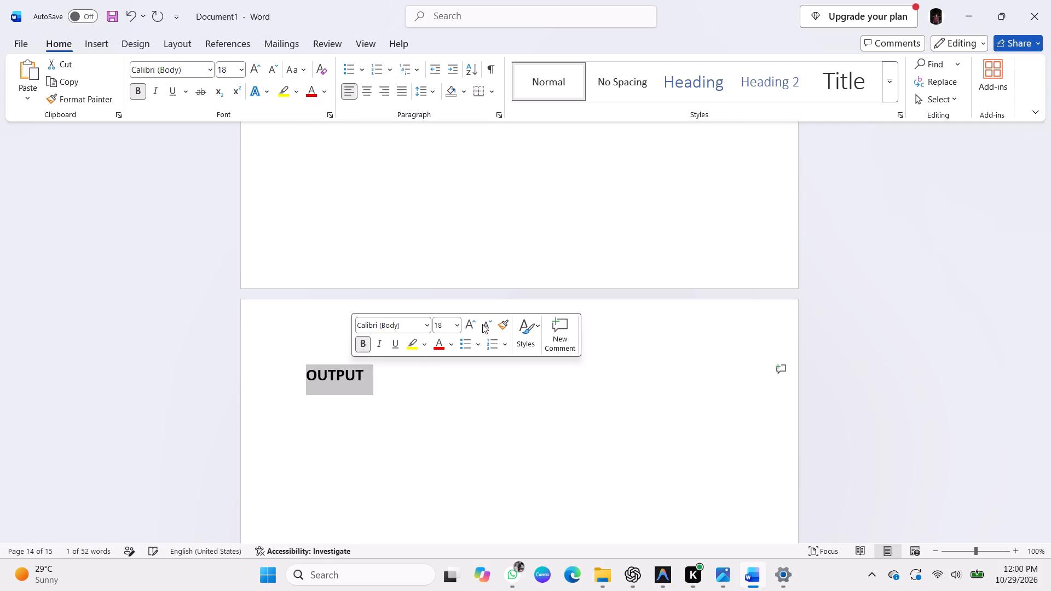
{"action": "left_click", "coordinate": [490, 324]}
Shrink the Q.7 output picture proportionally so it fits on the same page as its OUTPUT label.
{"action": "scroll", "coordinate": [497, 423], "scroll_direction": "down", "scroll_amount": 5}
{"action": "left_click", "coordinate": [497, 423]}
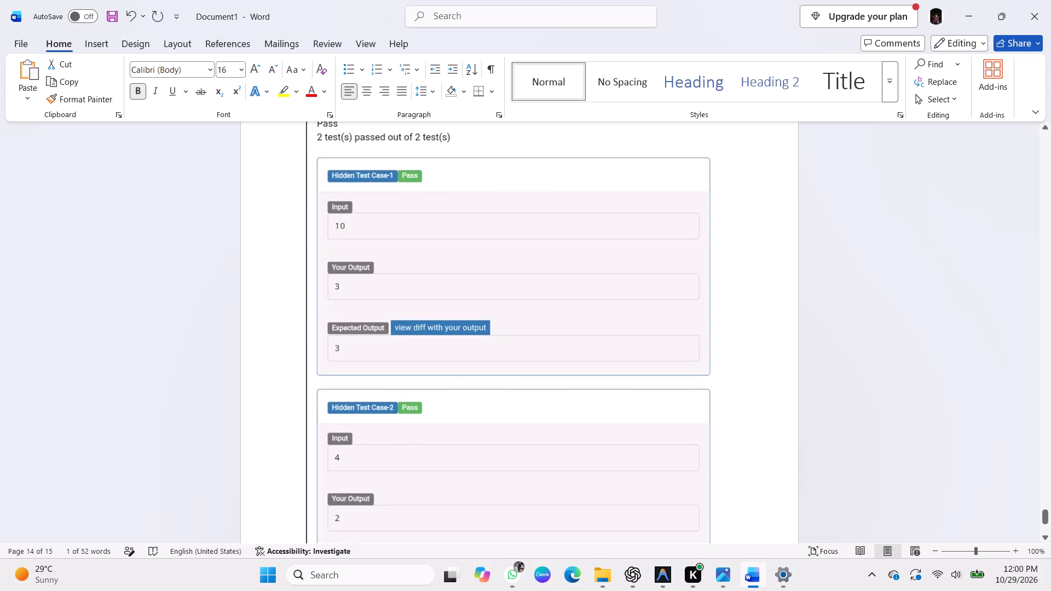
{"action": "scroll", "coordinate": [497, 423], "scroll_direction": "down", "scroll_amount": 1}
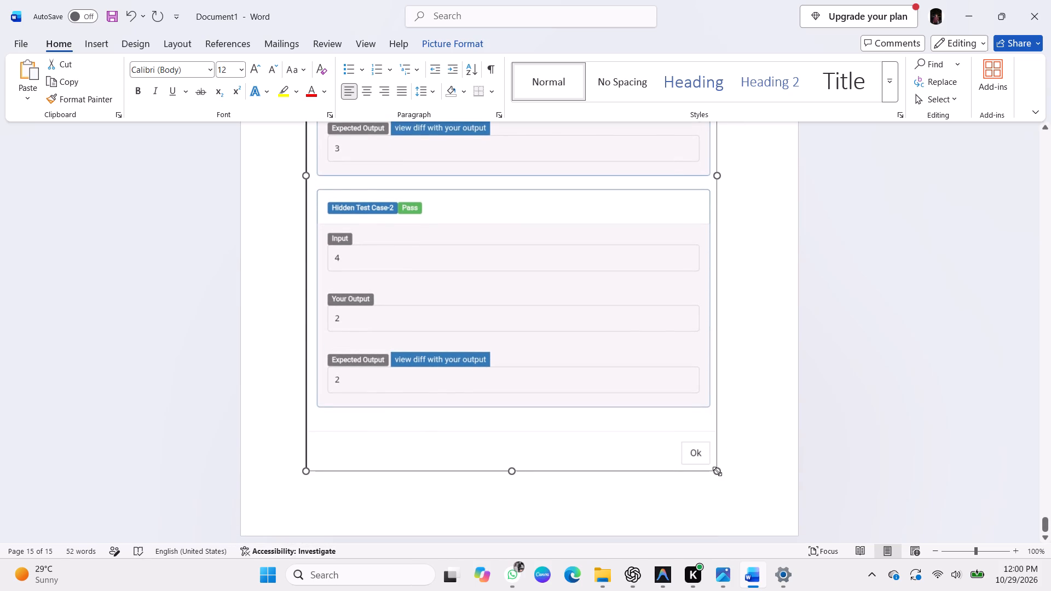
{"action": "left_click_drag", "start_coordinate": [717, 471], "coordinate": [564, 365]}
{"action": "scroll", "coordinate": [564, 365], "scroll_direction": "down", "scroll_amount": 1}
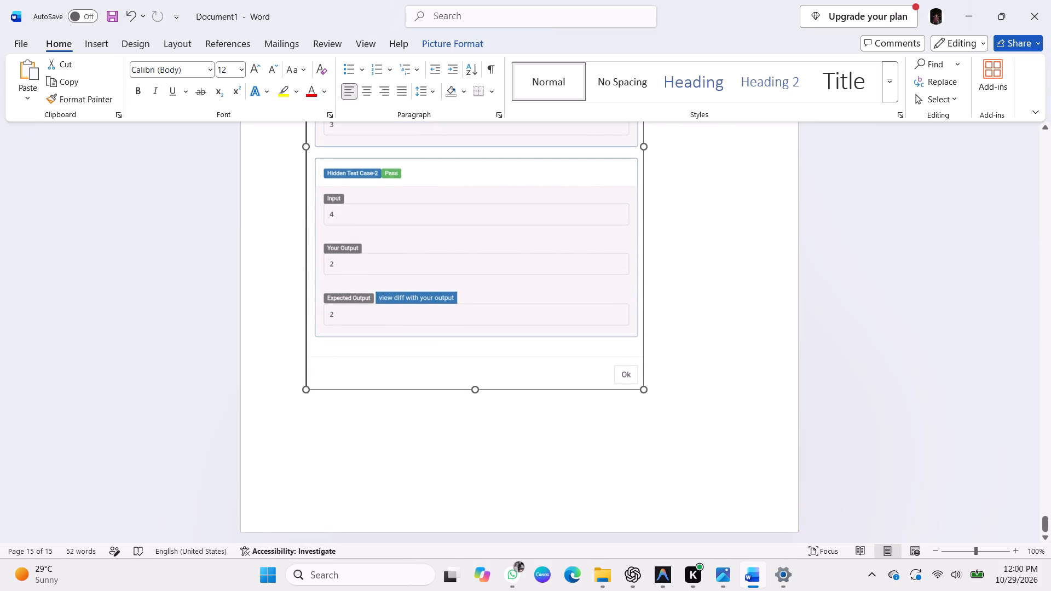
{"action": "left_click_drag", "start_coordinate": [644, 394], "coordinate": [693, 451]}
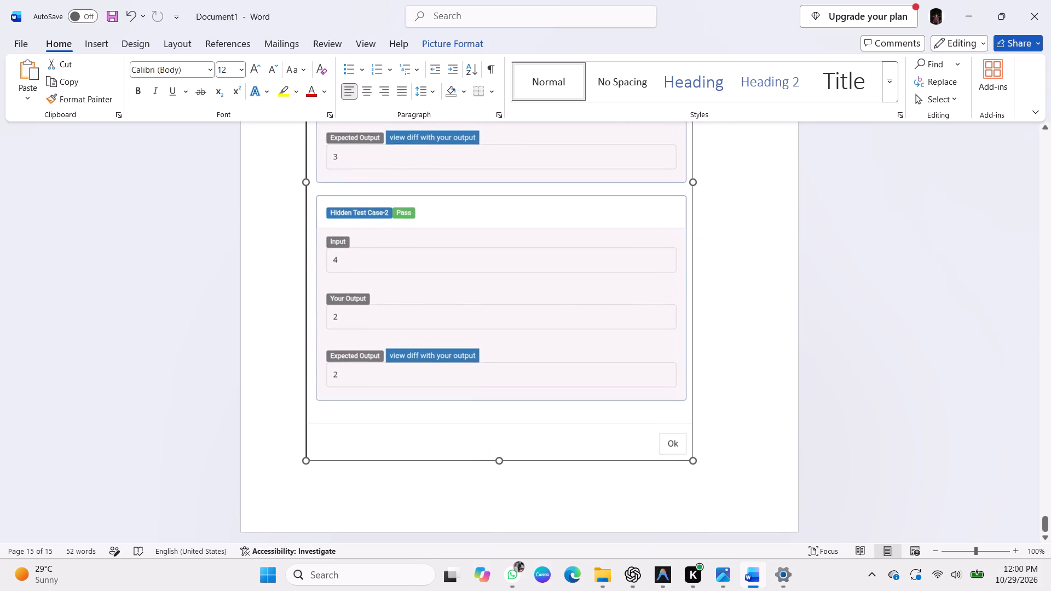
{"action": "left_click_drag", "start_coordinate": [693, 451], "coordinate": [693, 460]}
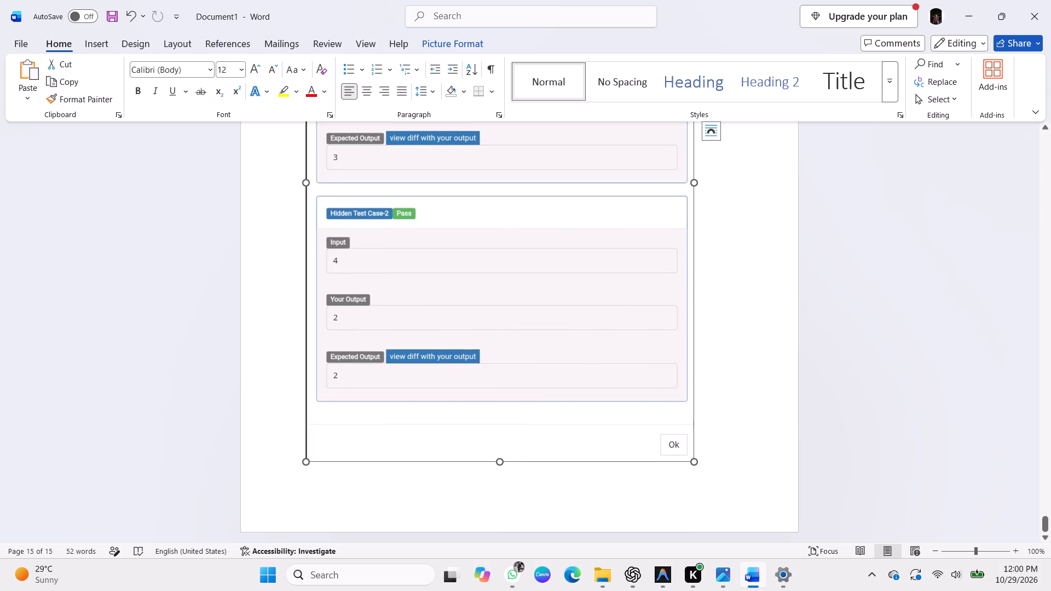
Add a bottom border line beneath the Q.7 output picture as a separator.
{"action": "left_click", "coordinate": [717, 458]}
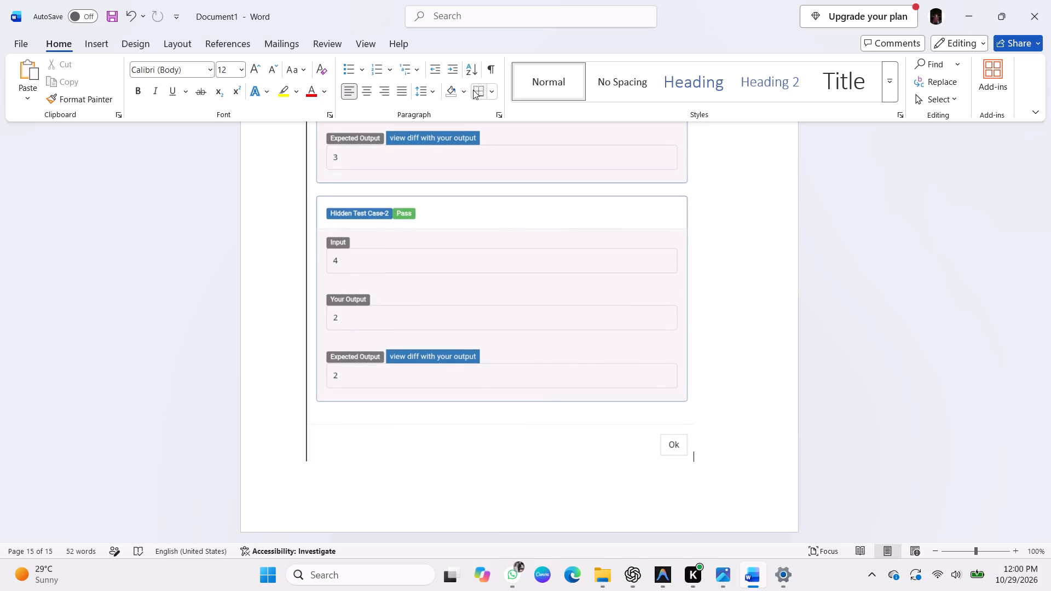
{"action": "left_click", "coordinate": [473, 90]}
Set the Q.1. Fibonacci Series Generator heading on the first page to Arial Black and make it bold.
{"action": "scroll", "coordinate": [541, 229], "scroll_direction": "up", "scroll_amount": 8}
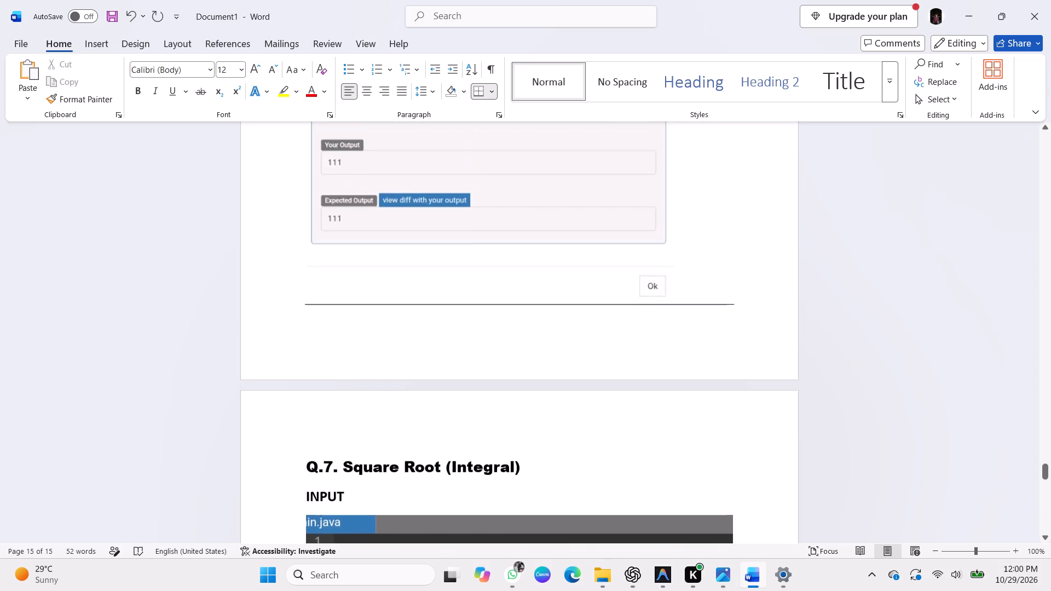
{"action": "scroll", "coordinate": [541, 229], "scroll_direction": "up", "scroll_amount": 9}
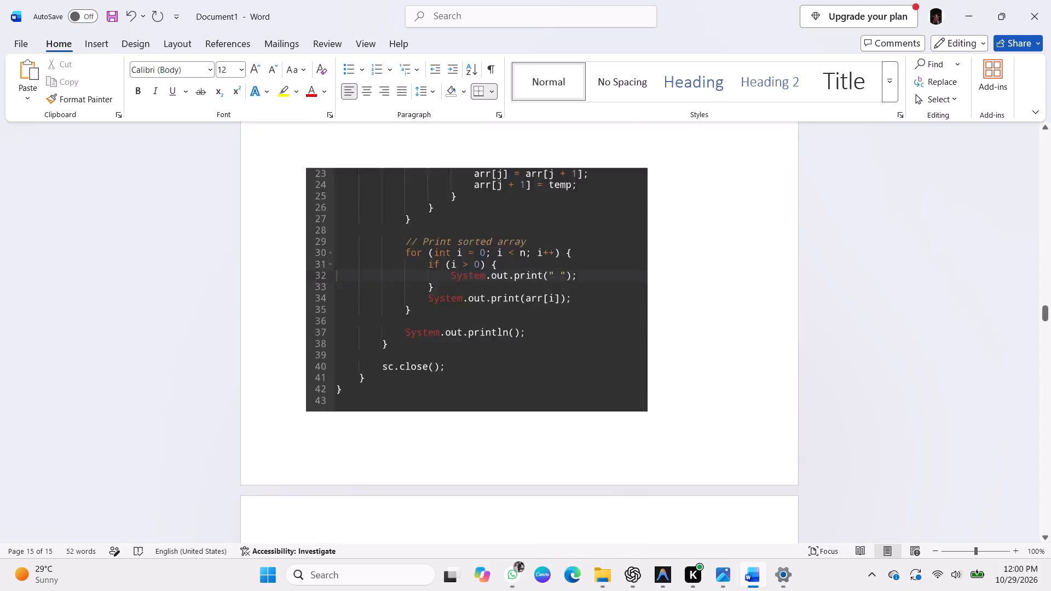
{"action": "scroll", "coordinate": [541, 229], "scroll_direction": "up", "scroll_amount": 15}
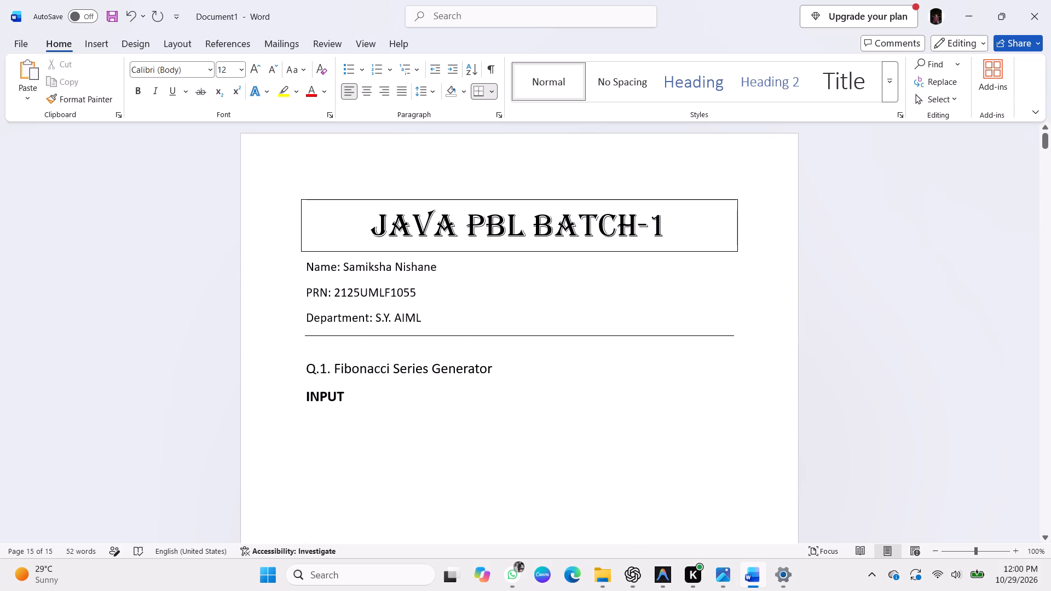
{"action": "left_click_drag", "start_coordinate": [304, 374], "coordinate": [493, 373]}
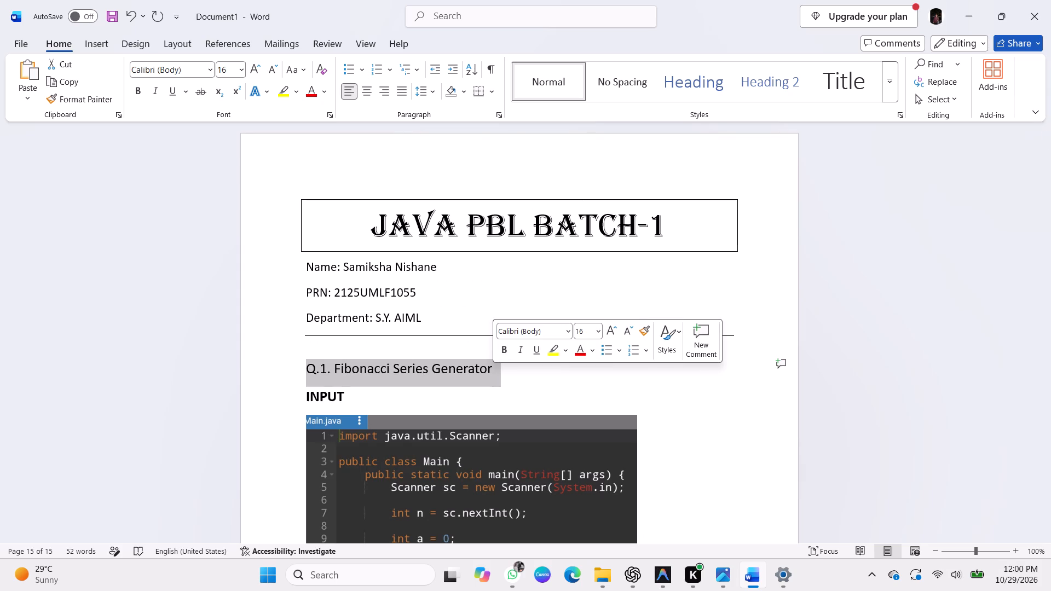
{"action": "left_click", "coordinate": [568, 334]}
{"action": "left_click", "coordinate": [568, 334]}
{"action": "left_click", "coordinate": [568, 334]}
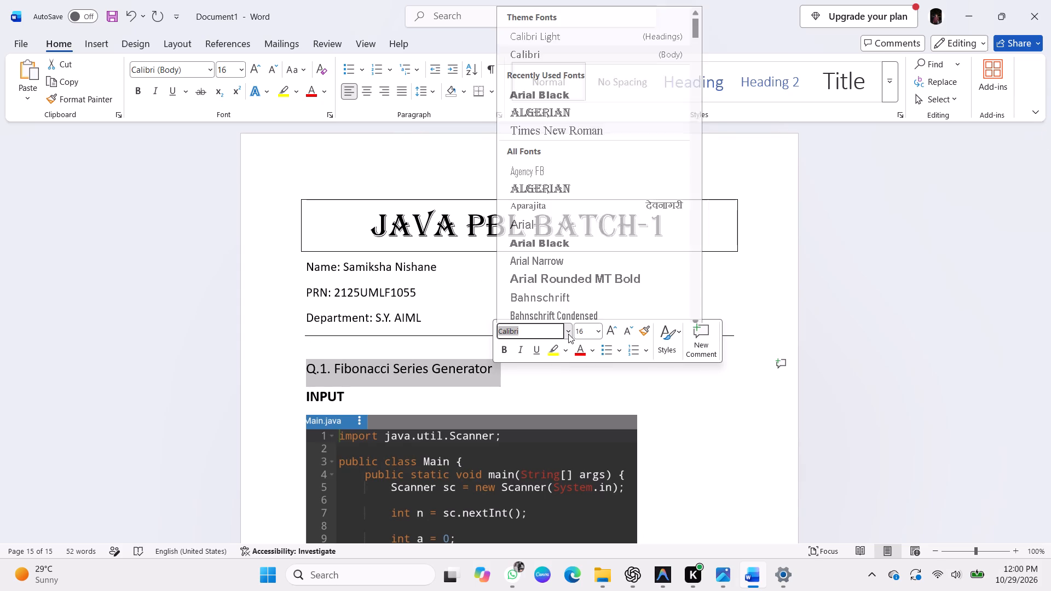
{"action": "left_click", "coordinate": [535, 84]}
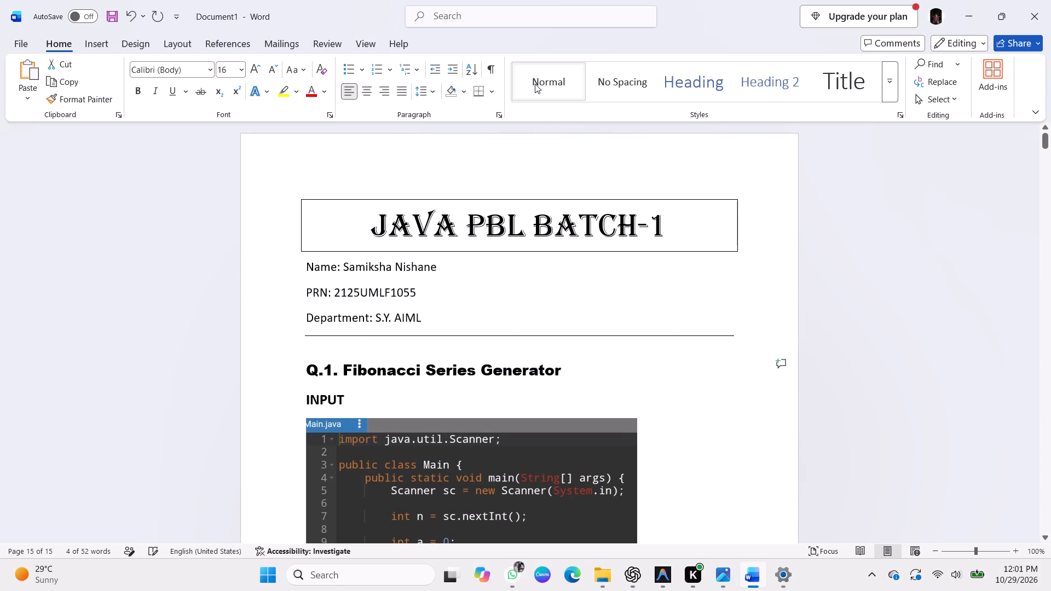
{"action": "left_click", "coordinate": [138, 92]}
{"action": "left_click", "coordinate": [506, 410]}
Look over the layout of the Q.1 code screenshot and its OUTPUT section.
{"action": "scroll", "coordinate": [506, 410], "scroll_direction": "down", "scroll_amount": 3}
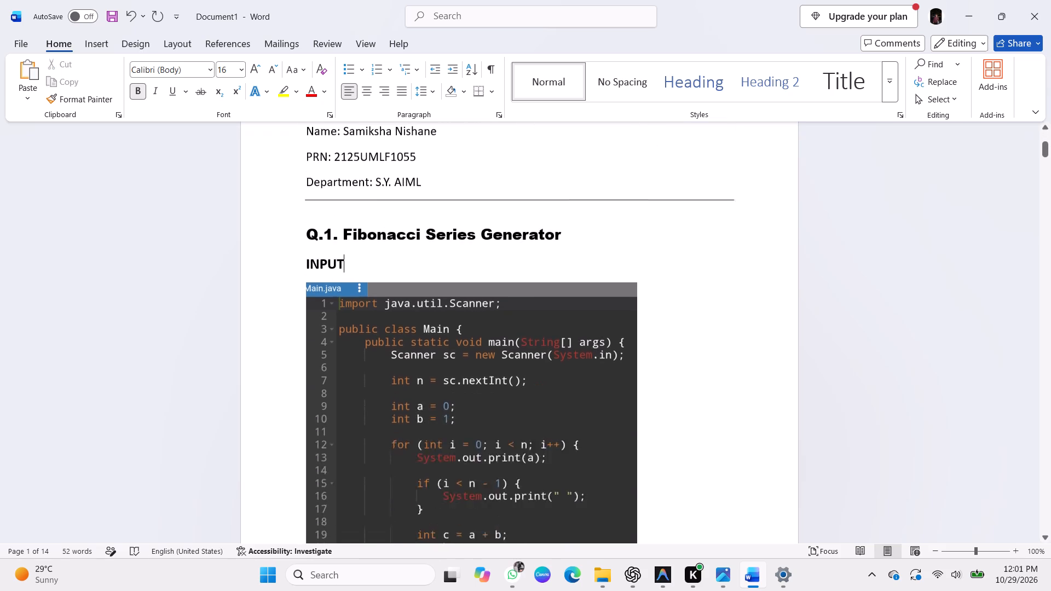
{"action": "scroll", "coordinate": [506, 410], "scroll_direction": "down", "scroll_amount": 3}
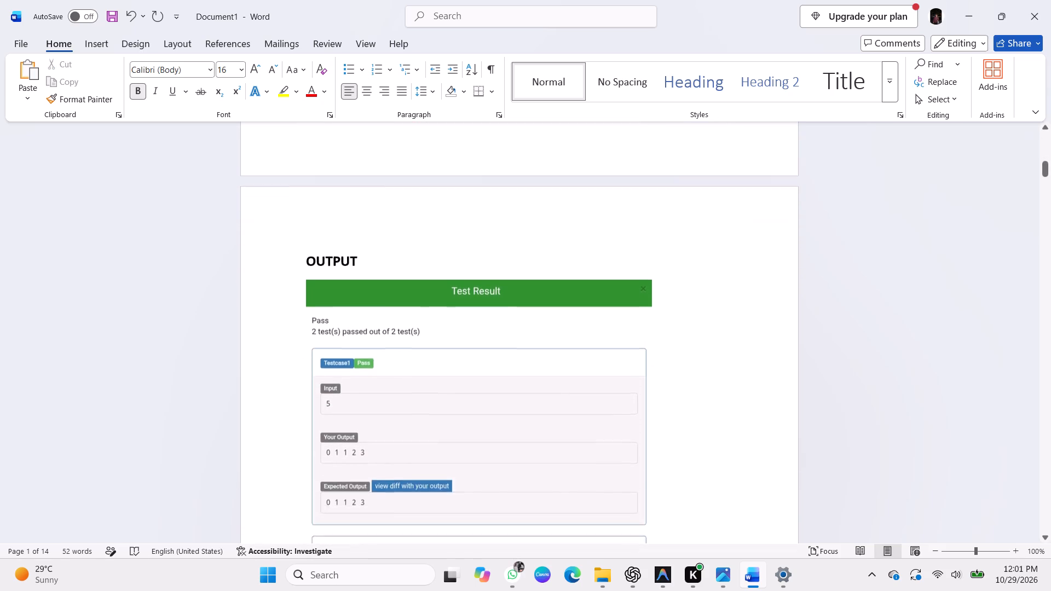
{"action": "scroll", "coordinate": [506, 410], "scroll_direction": "down", "scroll_amount": 1}
{"action": "scroll", "coordinate": [506, 410], "scroll_direction": "up", "scroll_amount": 3}
{"action": "scroll", "coordinate": [506, 410], "scroll_direction": "down", "scroll_amount": 3}
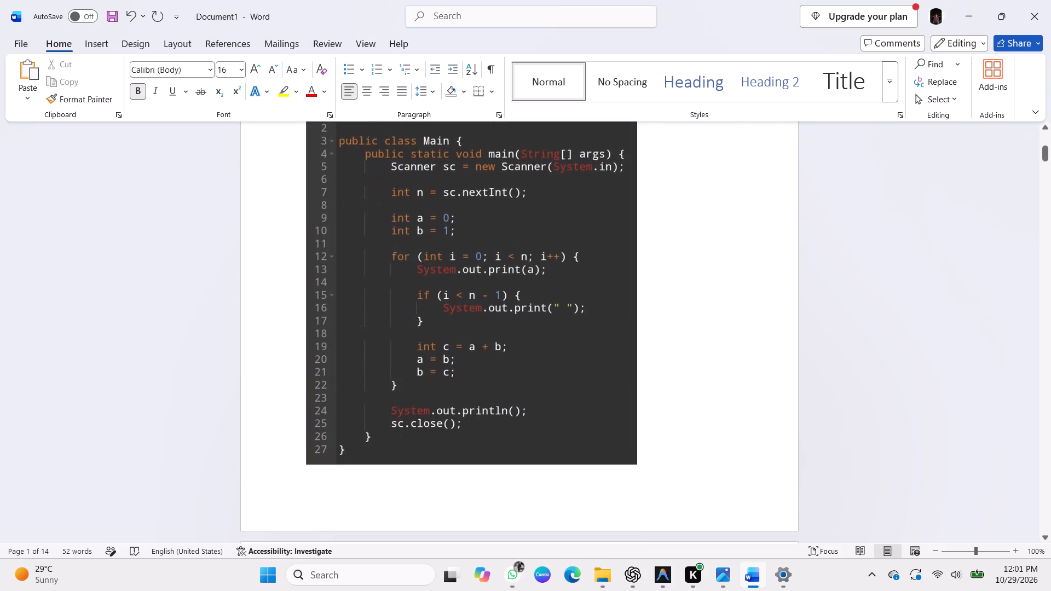
{"action": "scroll", "coordinate": [506, 410], "scroll_direction": "down", "scroll_amount": 1}
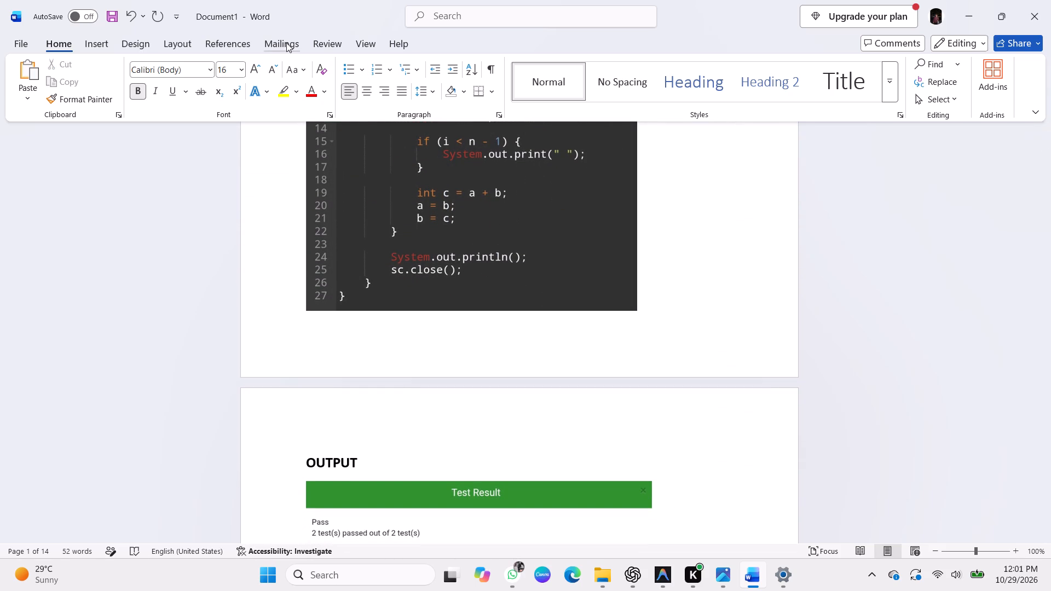
Add a Box page border in the single-line style, ½ pt wide, to the whole document.
{"action": "left_click", "coordinate": [286, 43]}
{"action": "left_click", "coordinate": [323, 37]}
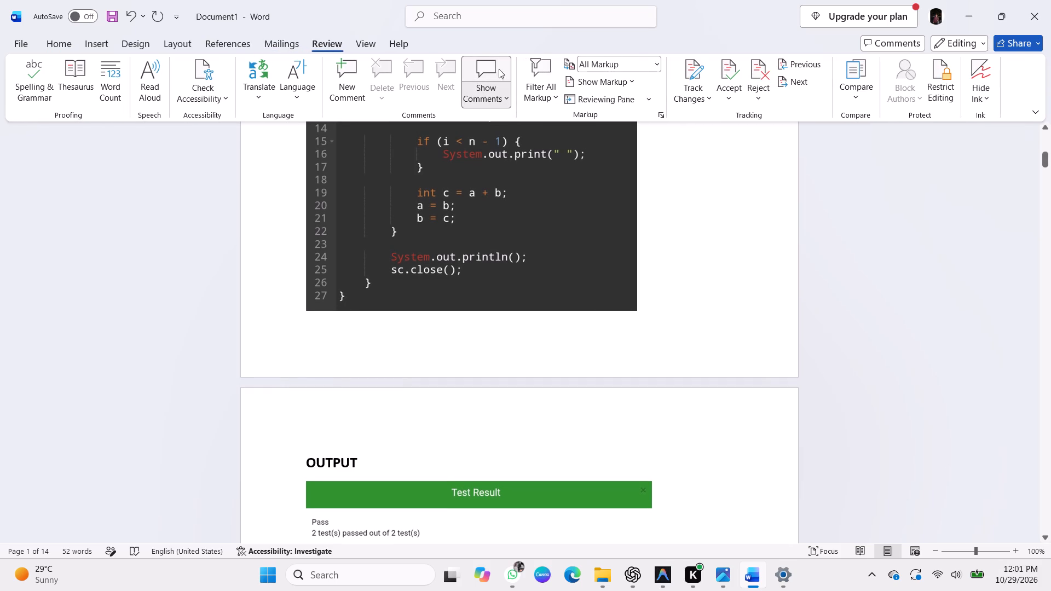
{"action": "left_click", "coordinate": [229, 37]}
{"action": "left_click", "coordinate": [188, 45]}
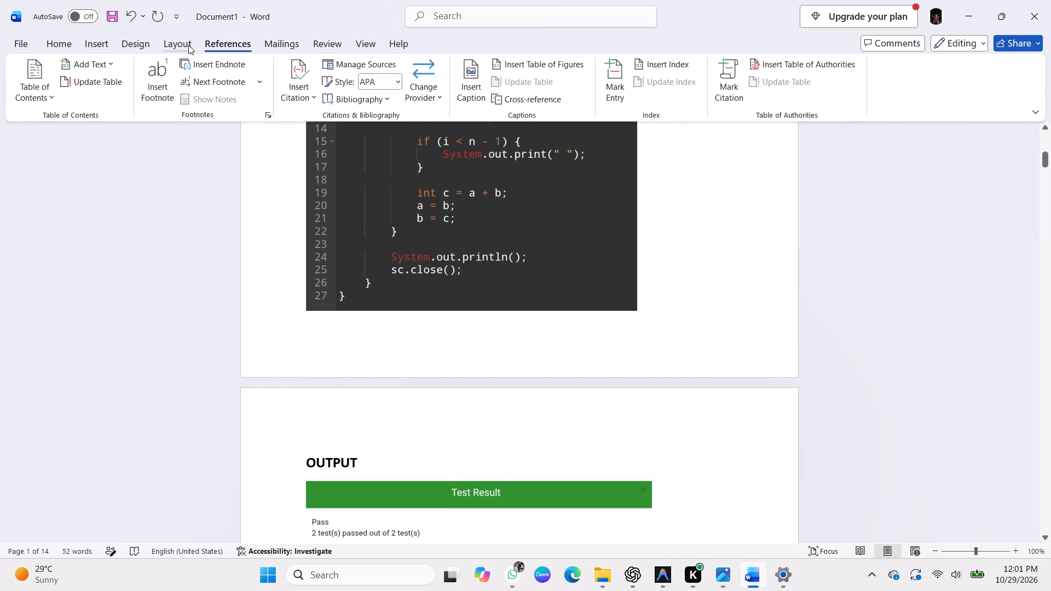
{"action": "left_click", "coordinate": [152, 47]}
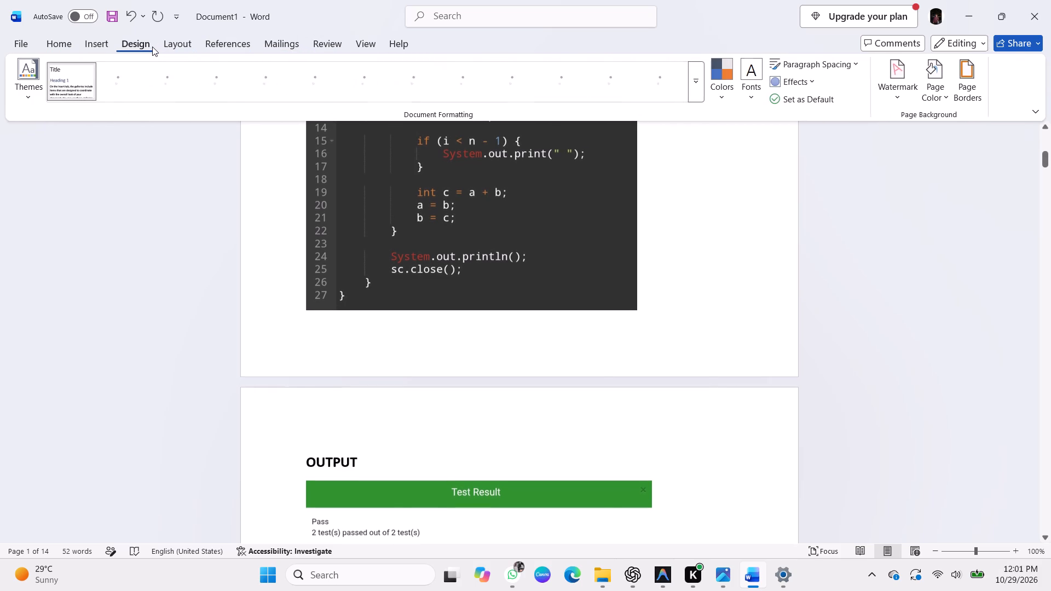
{"action": "left_click", "coordinate": [976, 80]}
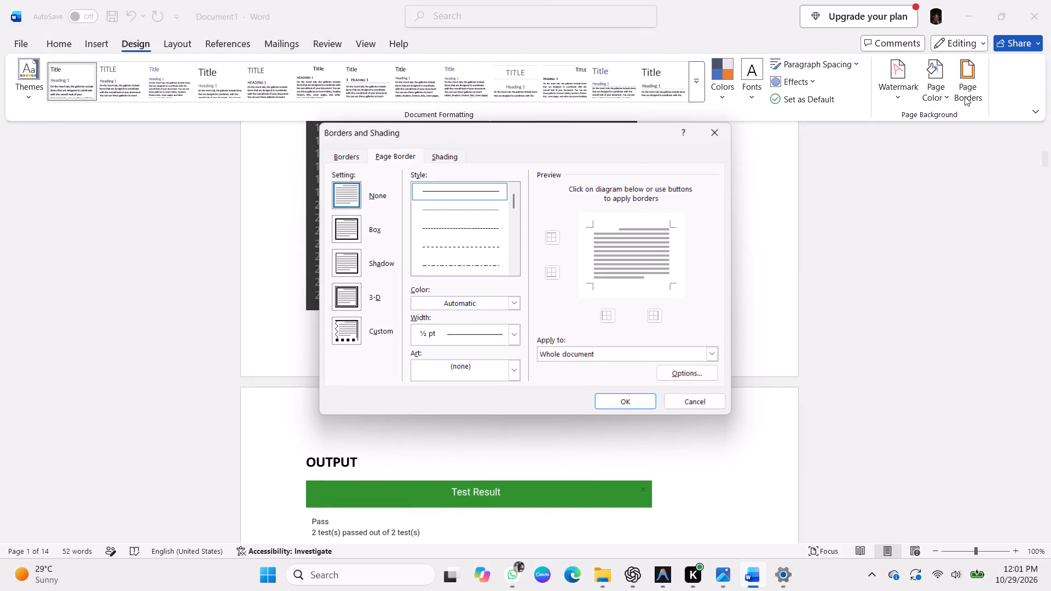
{"action": "left_click", "coordinate": [360, 227]}
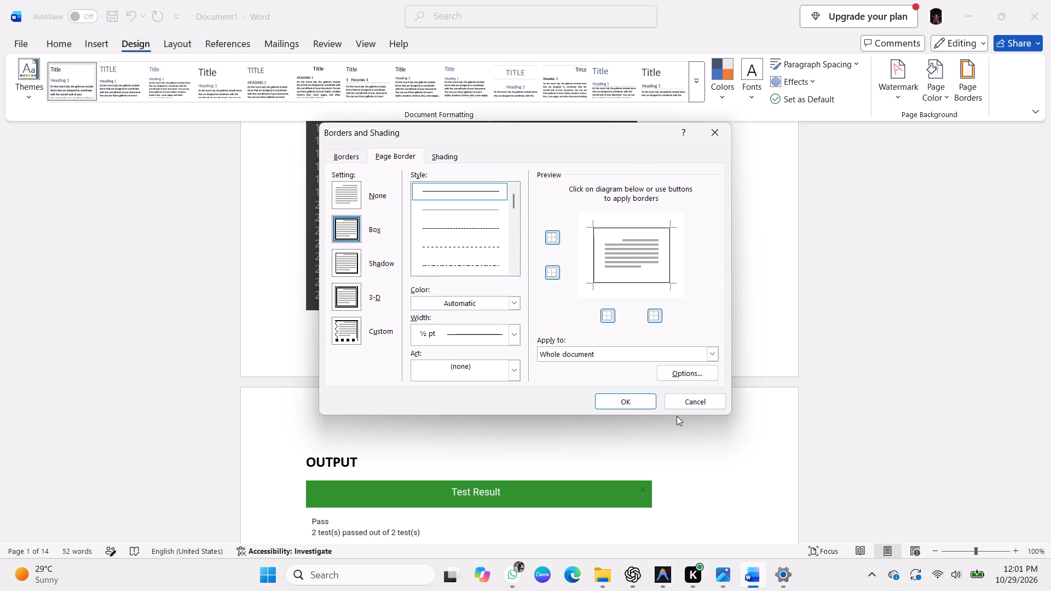
{"action": "left_click_drag", "start_coordinate": [620, 412], "coordinate": [631, 396]}
{"action": "left_click", "coordinate": [631, 396]}
Look through all pages from Q.1 to Q.7 to examine how the page border sits around the content.
{"action": "scroll", "coordinate": [631, 396], "scroll_direction": "up", "scroll_amount": 1}
{"action": "scroll", "coordinate": [631, 396], "scroll_direction": "down", "scroll_amount": 11}
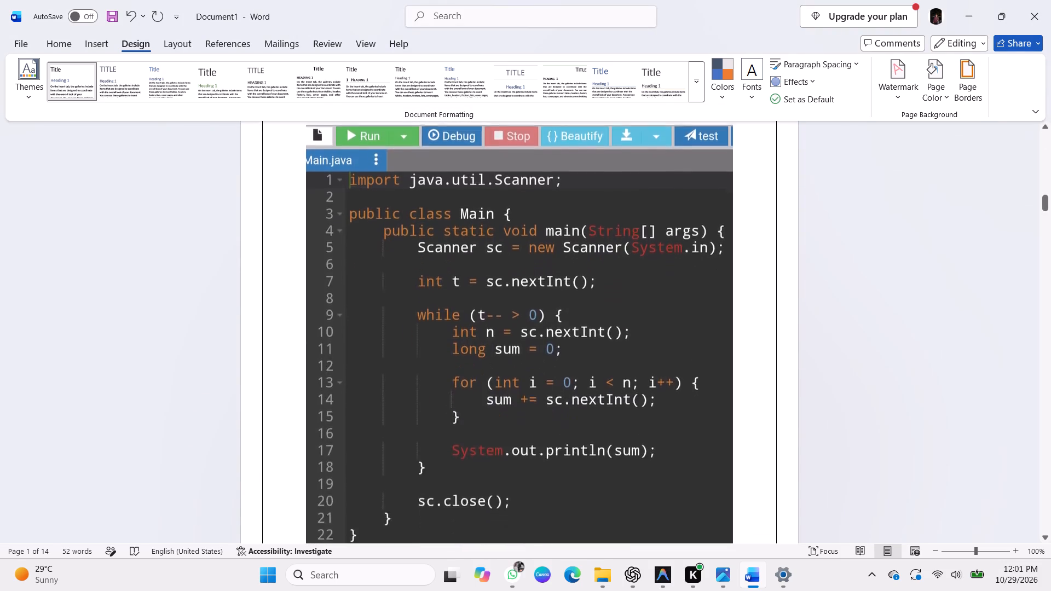
{"action": "scroll", "coordinate": [631, 396], "scroll_direction": "down", "scroll_amount": 9}
{"action": "scroll", "coordinate": [631, 396], "scroll_direction": "up", "scroll_amount": 2}
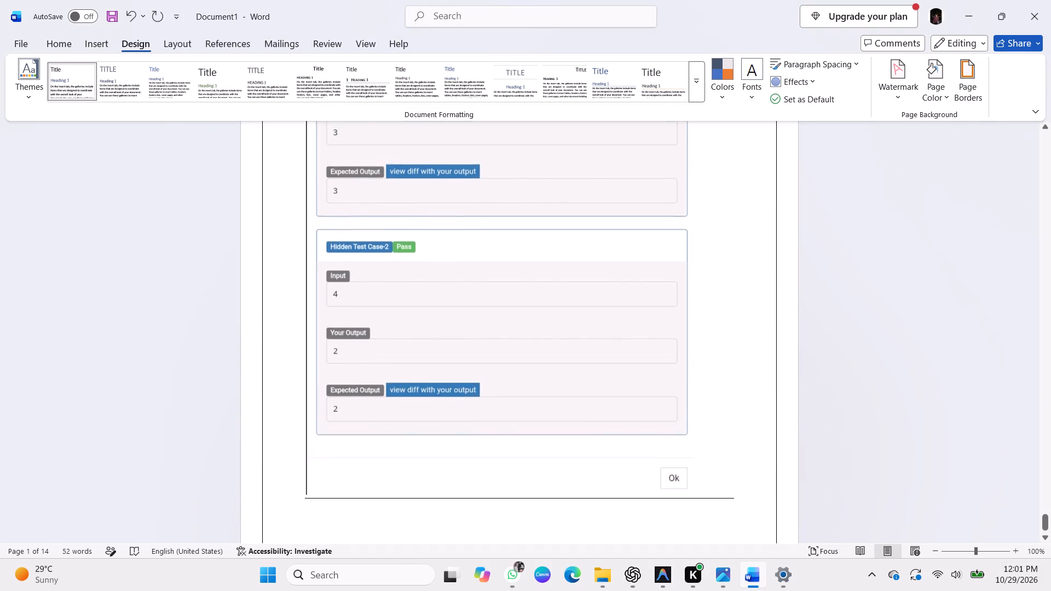
{"action": "scroll", "coordinate": [631, 396], "scroll_direction": "up", "scroll_amount": 7}
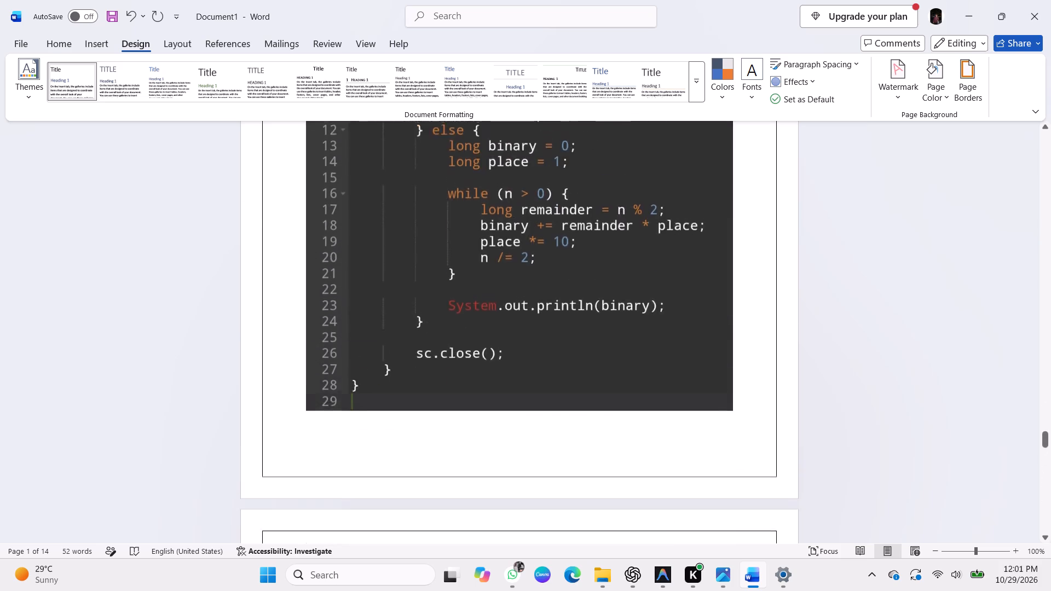
{"action": "scroll", "coordinate": [631, 396], "scroll_direction": "up", "scroll_amount": 6}
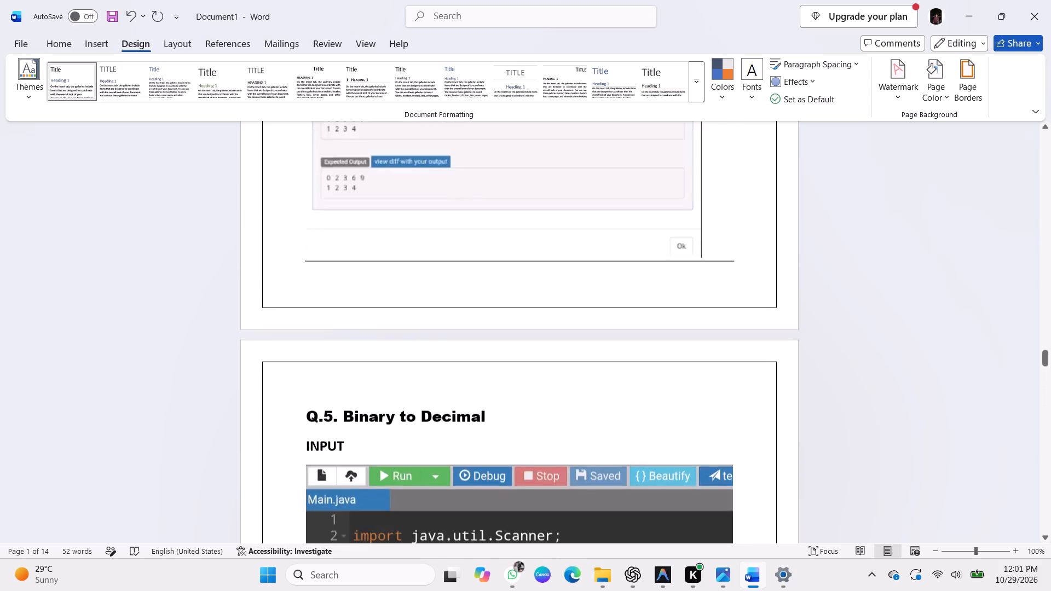
{"action": "scroll", "coordinate": [631, 396], "scroll_direction": "up", "scroll_amount": 6}
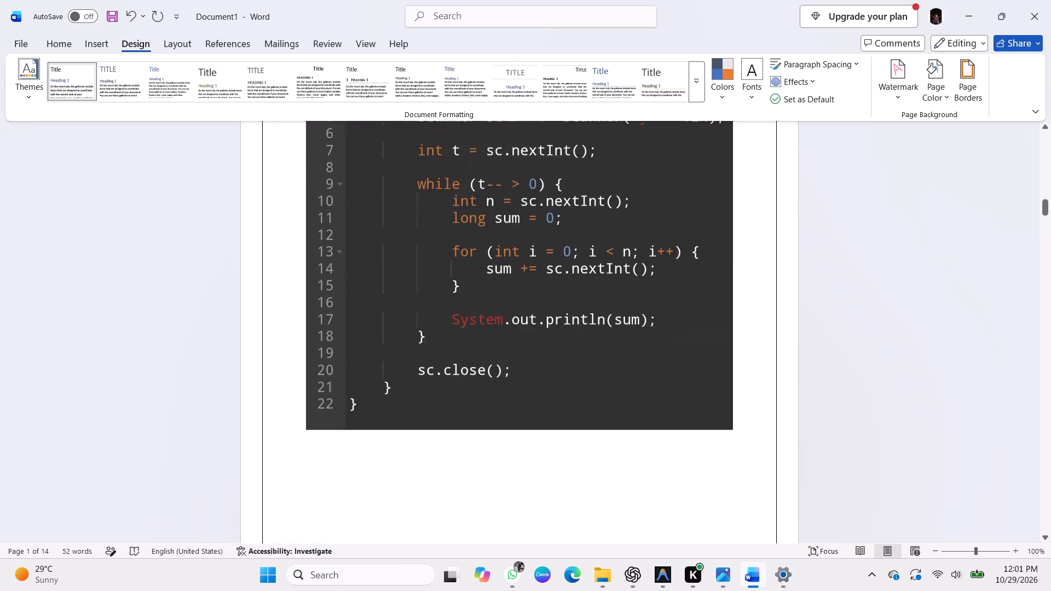
{"action": "scroll", "coordinate": [631, 396], "scroll_direction": "up", "scroll_amount": 6}
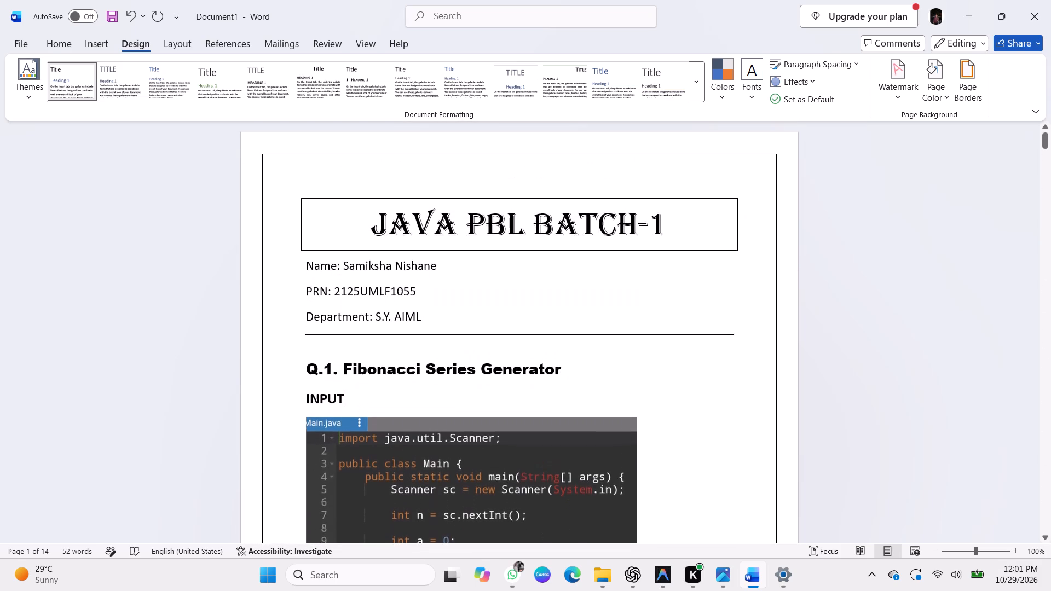
{"action": "scroll", "coordinate": [631, 396], "scroll_direction": "up", "scroll_amount": 3}
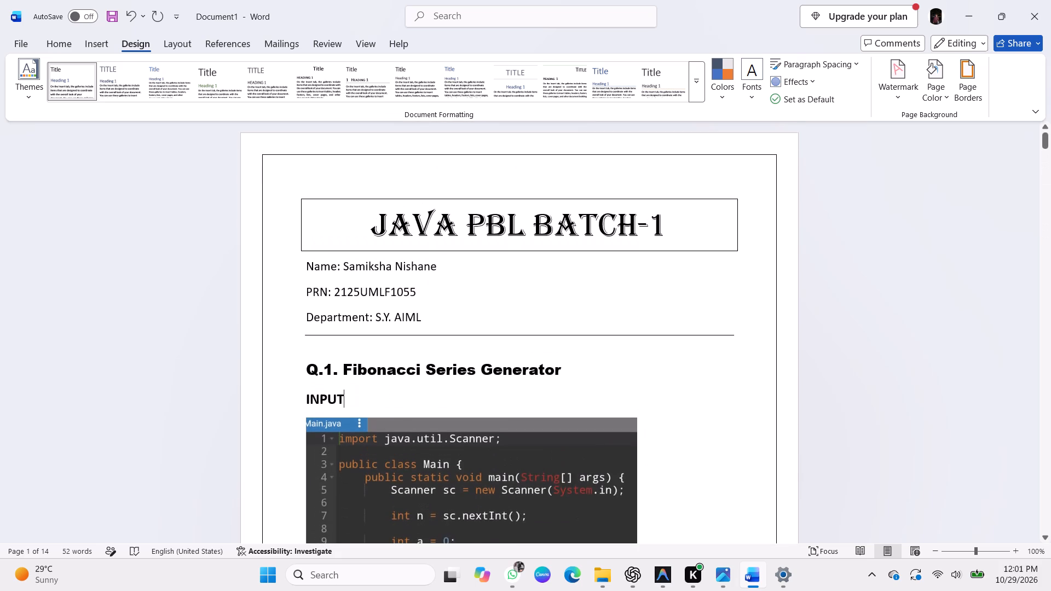
Centre the Q.1 Fibonacci code screenshot beneath its INPUT label.
{"action": "scroll", "coordinate": [631, 396], "scroll_direction": "down", "scroll_amount": 1}
{"action": "left_click", "coordinate": [571, 377]}
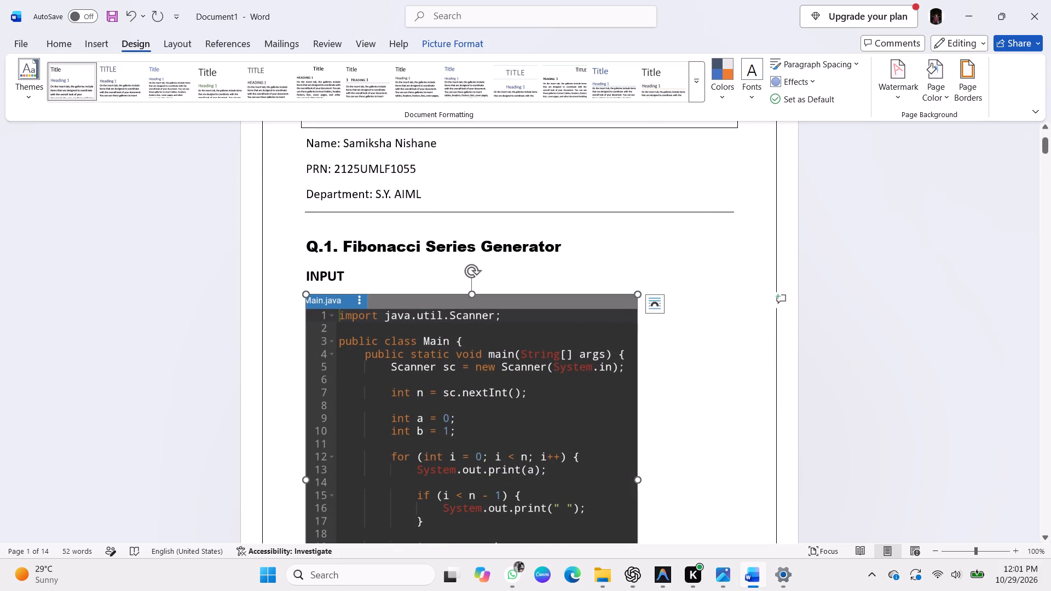
{"action": "left_click", "coordinate": [62, 42]}
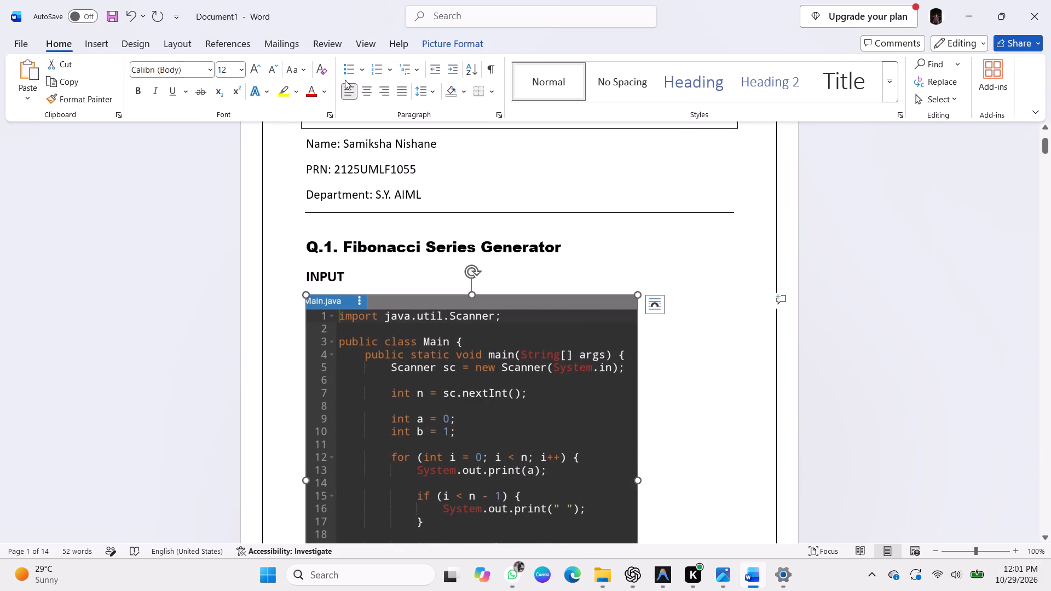
{"action": "left_click", "coordinate": [364, 82]}
{"action": "left_click", "coordinate": [367, 91]}
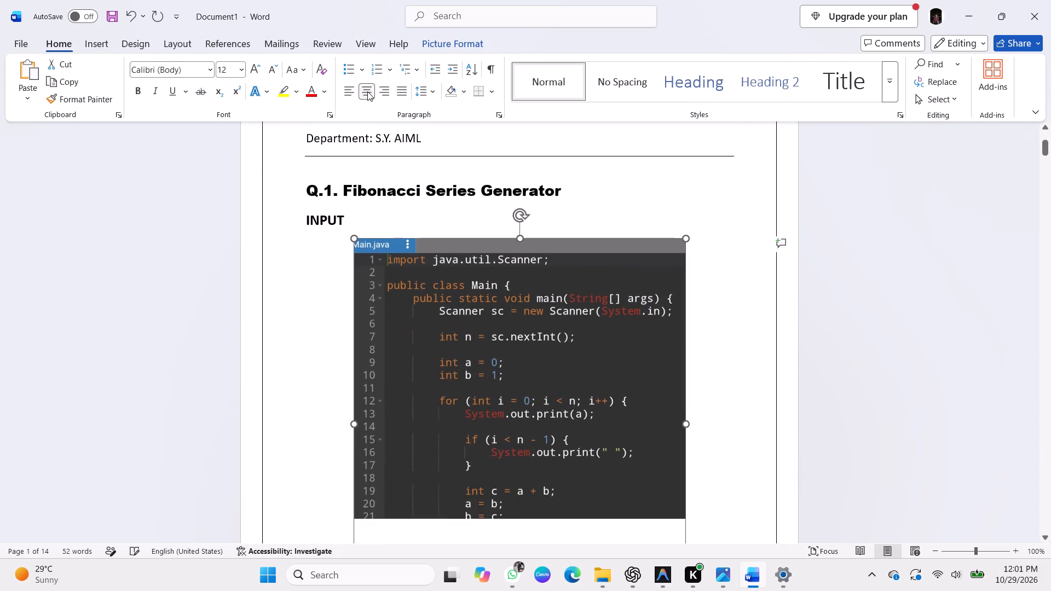
Centre the Q.1 Test Result picture beneath its OUTPUT label.
{"action": "scroll", "coordinate": [410, 192], "scroll_direction": "down", "scroll_amount": 2}
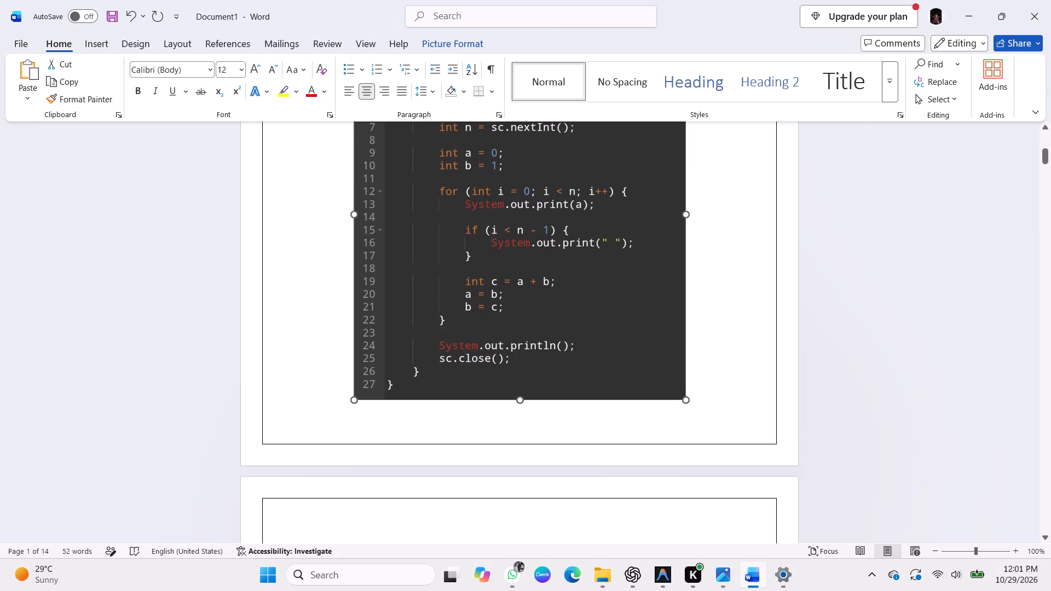
{"action": "scroll", "coordinate": [606, 383], "scroll_direction": "down", "scroll_amount": 1}
{"action": "left_click", "coordinate": [551, 362]}
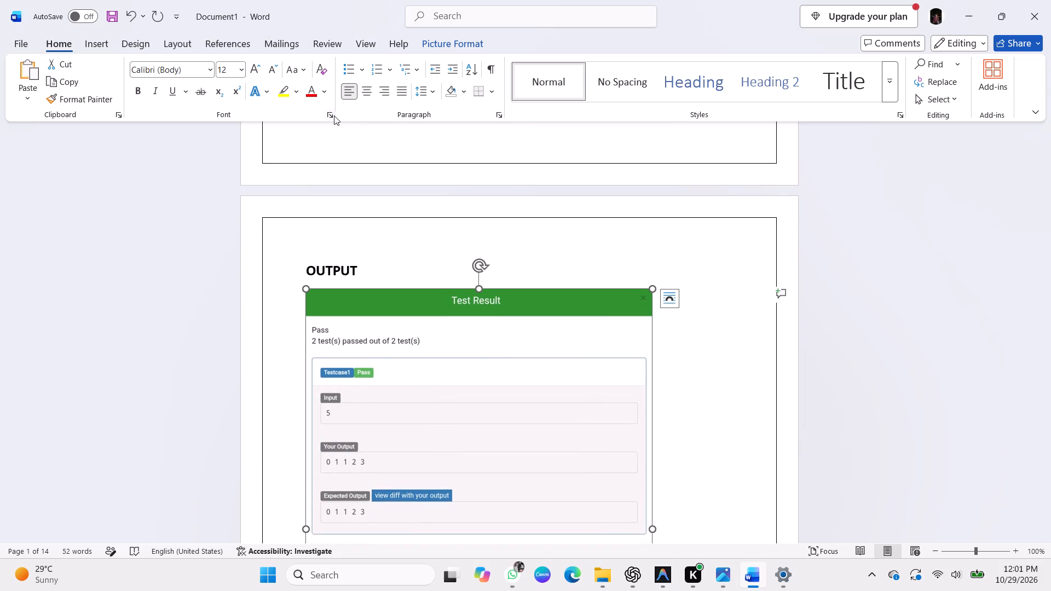
{"action": "left_click_drag", "start_coordinate": [358, 90], "coordinate": [363, 88]}
{"action": "left_click", "coordinate": [363, 88]}
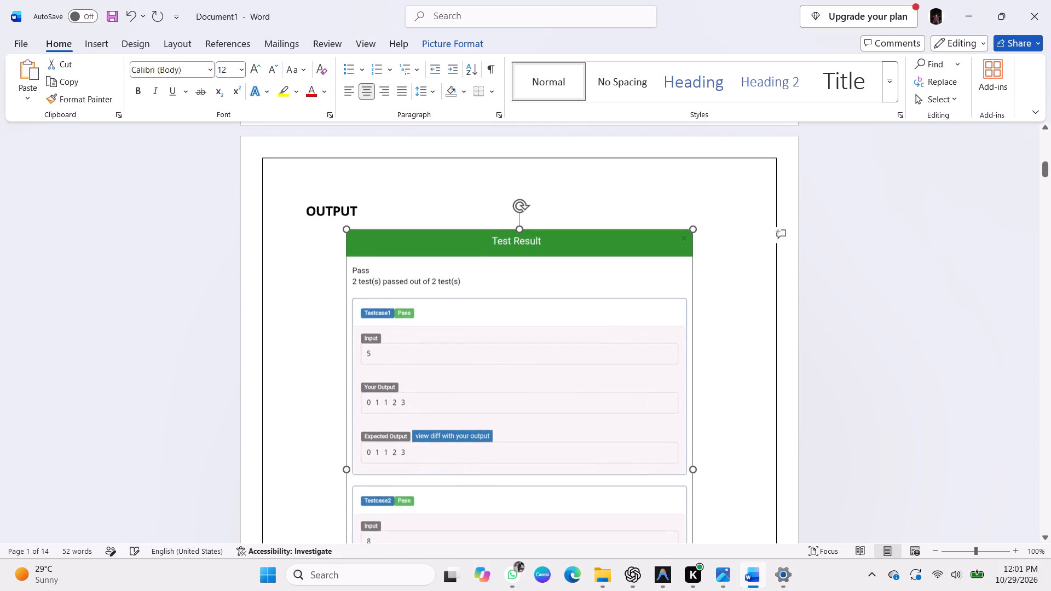
Enlarge the Q.1 Test Result picture proportionally so it fills more of its page, nearly as wide as the separator line.
{"action": "scroll", "coordinate": [472, 292], "scroll_direction": "down", "scroll_amount": 2}
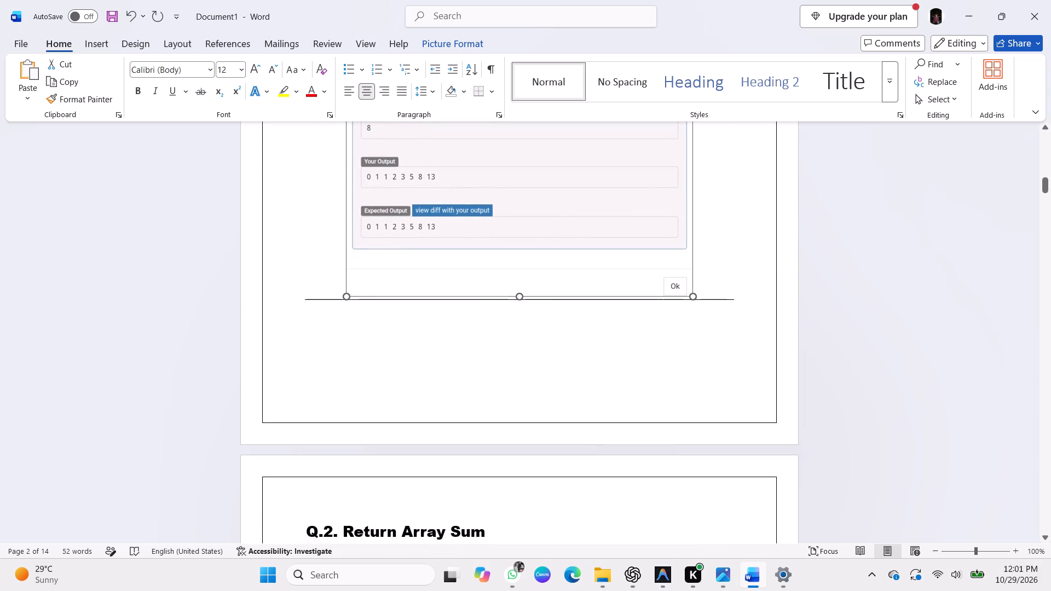
{"action": "left_click_drag", "start_coordinate": [694, 295], "coordinate": [704, 313]}
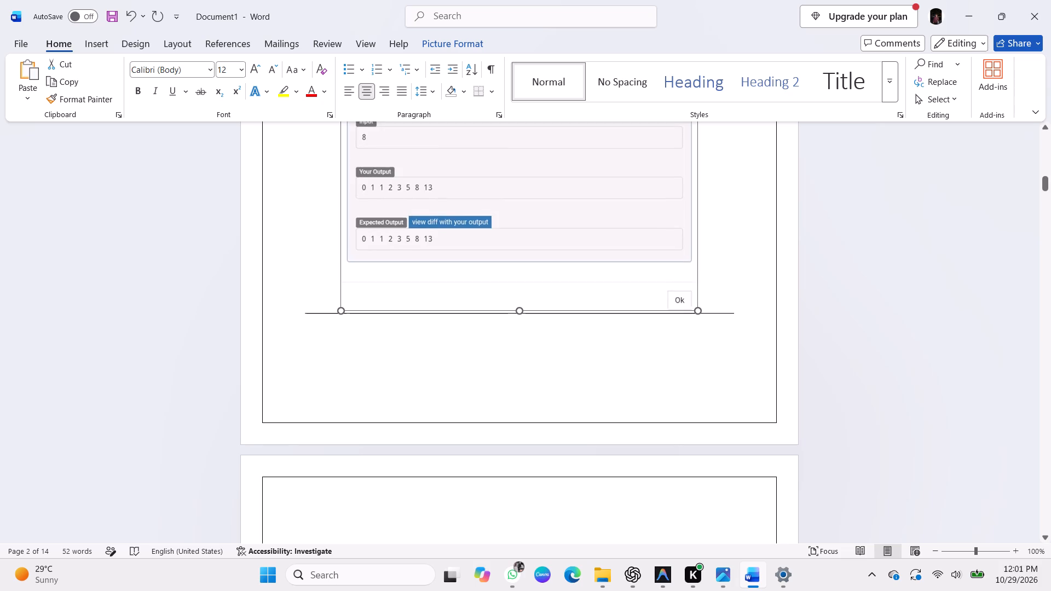
{"action": "left_click_drag", "start_coordinate": [704, 313], "coordinate": [717, 361]}
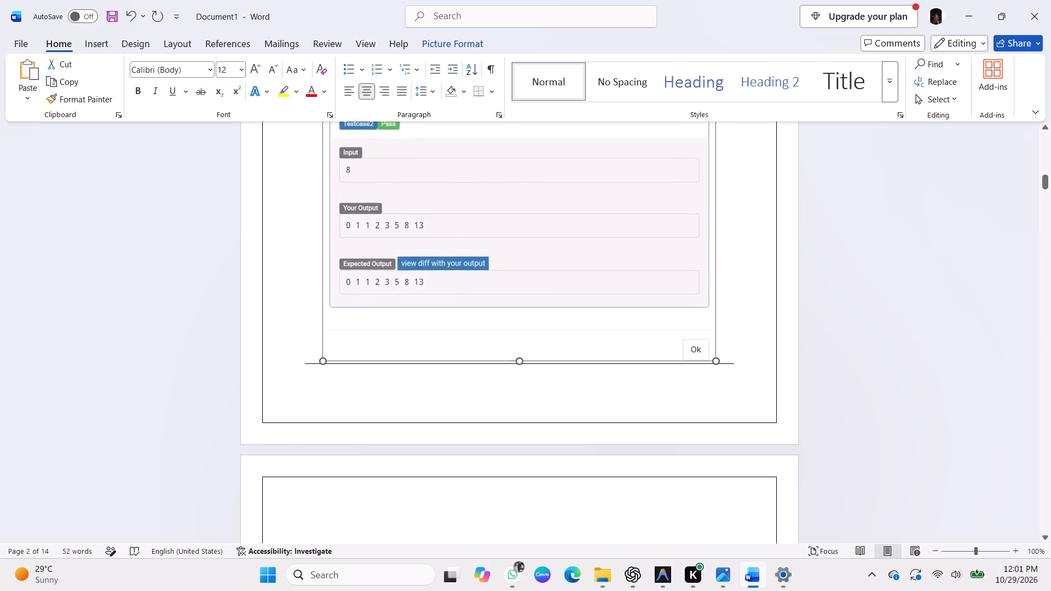
{"action": "left_click_drag", "start_coordinate": [717, 361], "coordinate": [718, 376]}
Delete the empty lines above the Q.2. Return Array Sum heading so it starts at the top of its page.
{"action": "scroll", "coordinate": [718, 376], "scroll_direction": "down", "scroll_amount": 4}
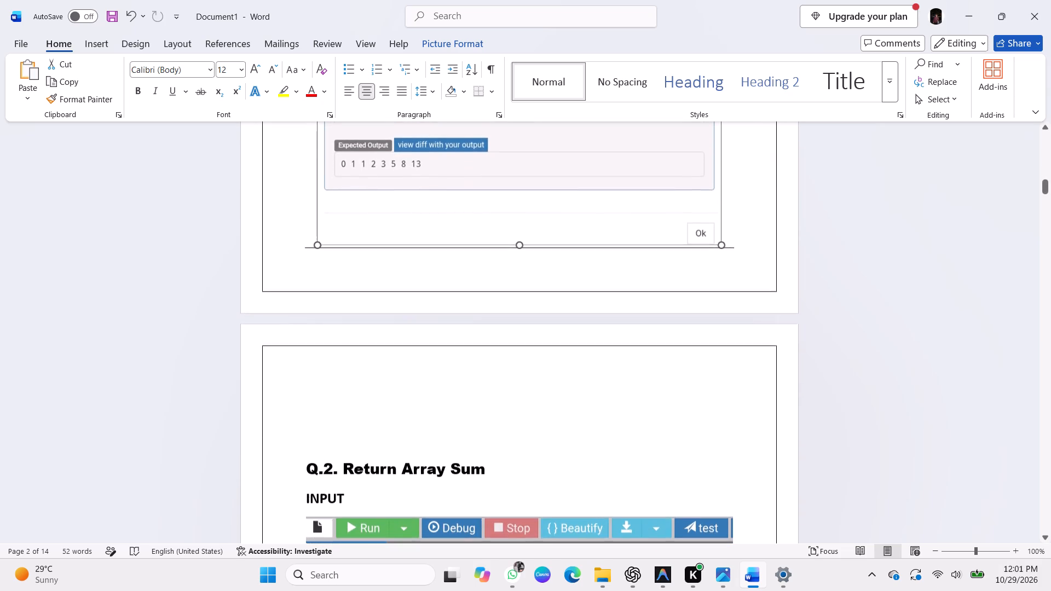
{"action": "left_click", "coordinate": [463, 426]}
{"action": "key", "text": "BackSpace"}
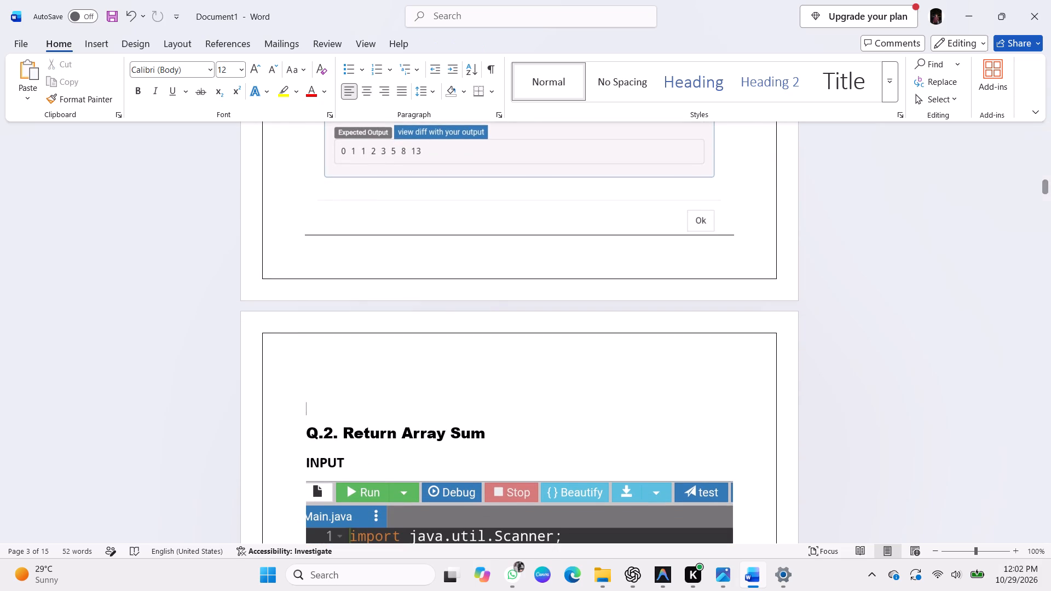
{"action": "key", "text": "BackSpace"}
{"action": "key", "text": "Down"}
{"action": "key", "text": "BackSpace"}
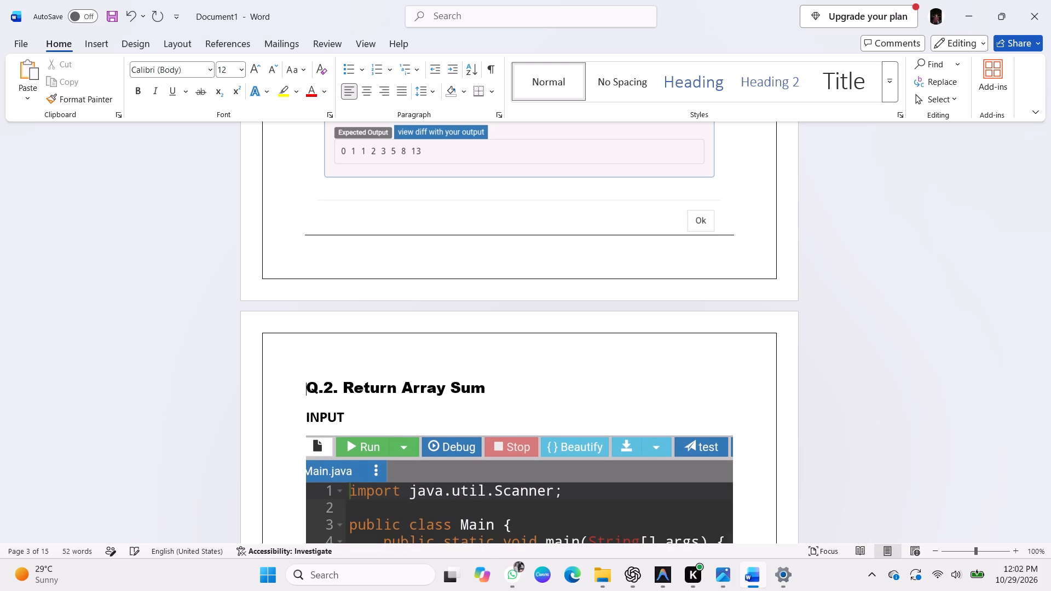
{"action": "key", "text": "Up"}
Centre the Q.2 code screenshot beneath its INPUT label.
{"action": "scroll", "coordinate": [463, 426], "scroll_direction": "down", "scroll_amount": 3}
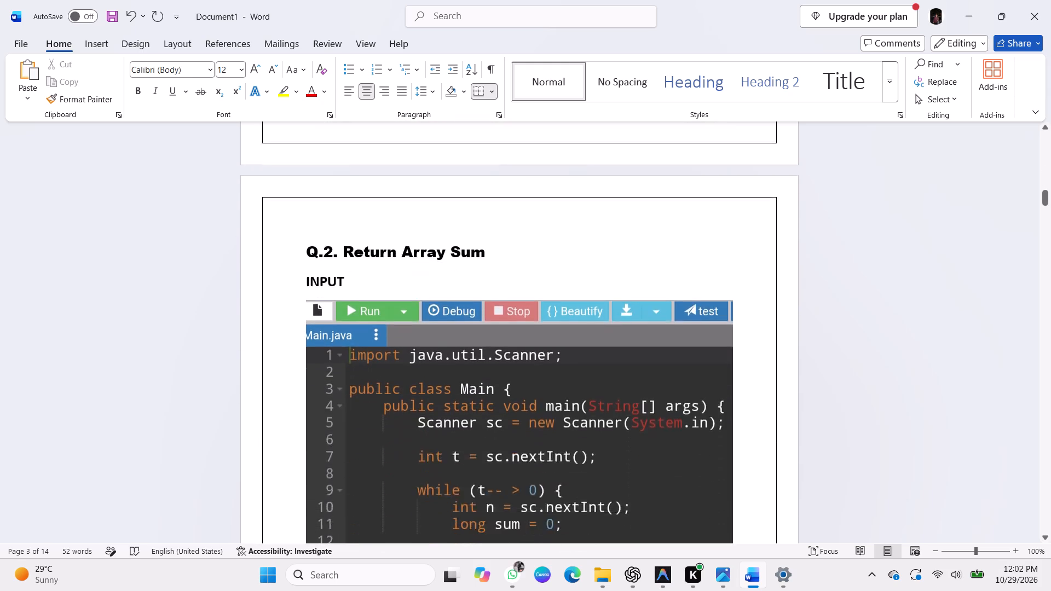
{"action": "scroll", "coordinate": [463, 426], "scroll_direction": "down", "scroll_amount": 1}
{"action": "left_click", "coordinate": [496, 523]}
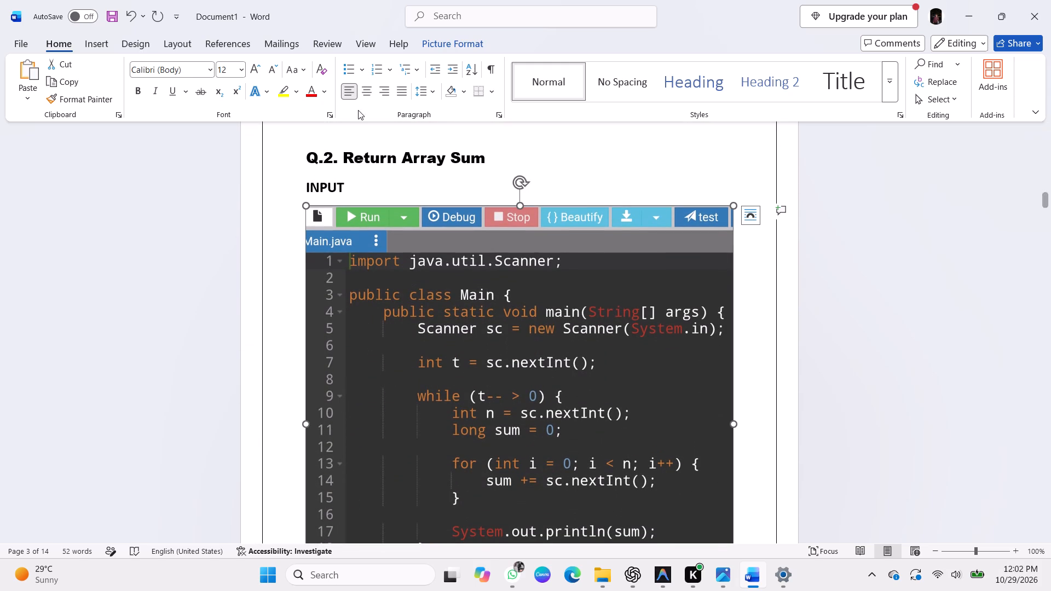
{"action": "left_click", "coordinate": [367, 95]}
Enlarge the Q.2 code screenshot and stretch its height to fill most of the page below the INPUT label.
{"action": "scroll", "coordinate": [453, 336], "scroll_direction": "down", "scroll_amount": 2}
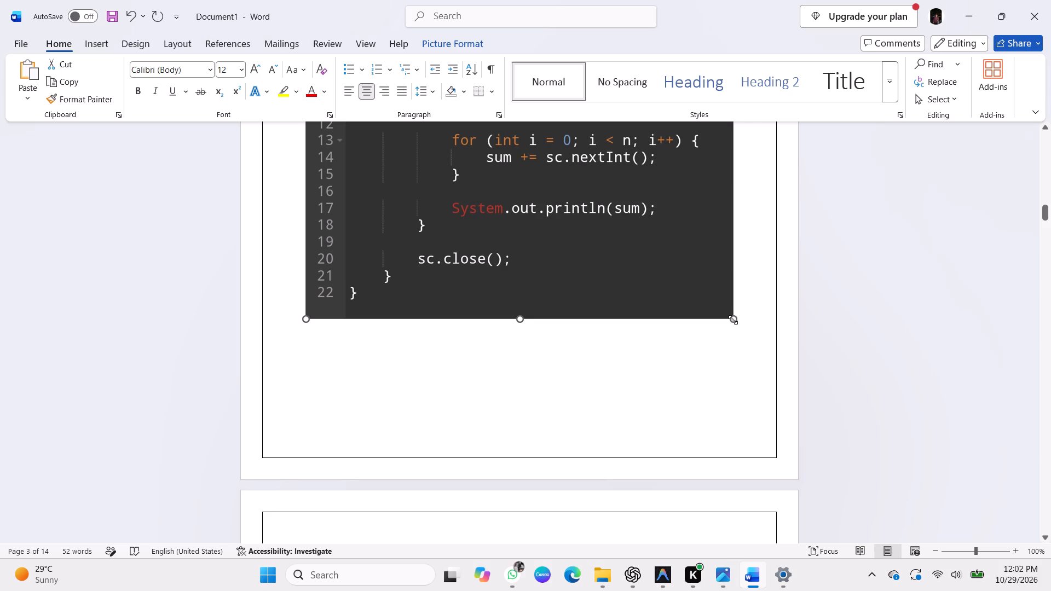
{"action": "left_click_drag", "start_coordinate": [733, 320], "coordinate": [733, 342]}
{"action": "scroll", "coordinate": [555, 409], "scroll_direction": "down", "scroll_amount": 1}
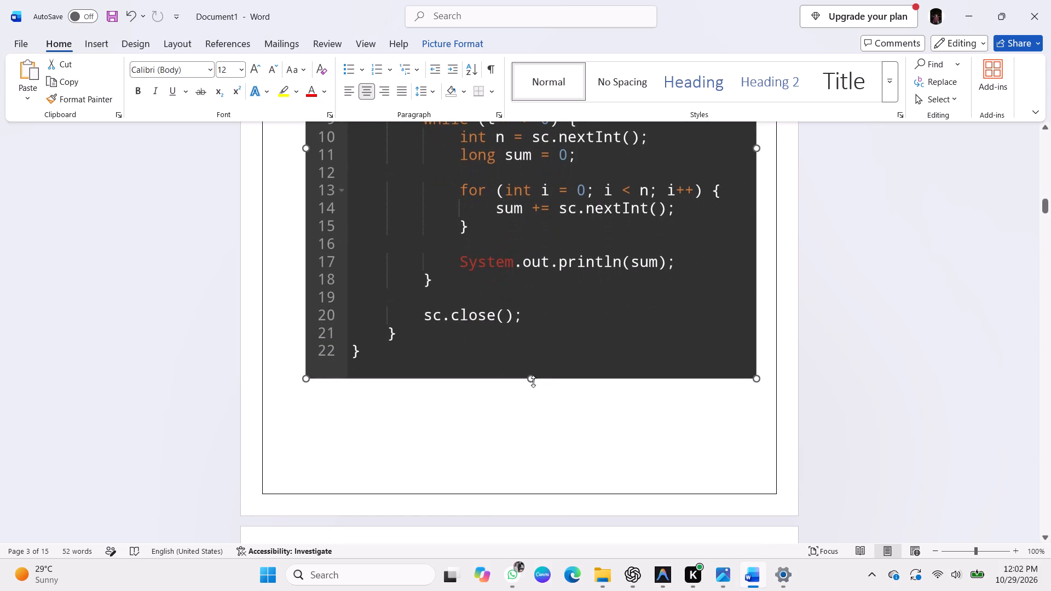
{"action": "left_click_drag", "start_coordinate": [531, 380], "coordinate": [542, 461]}
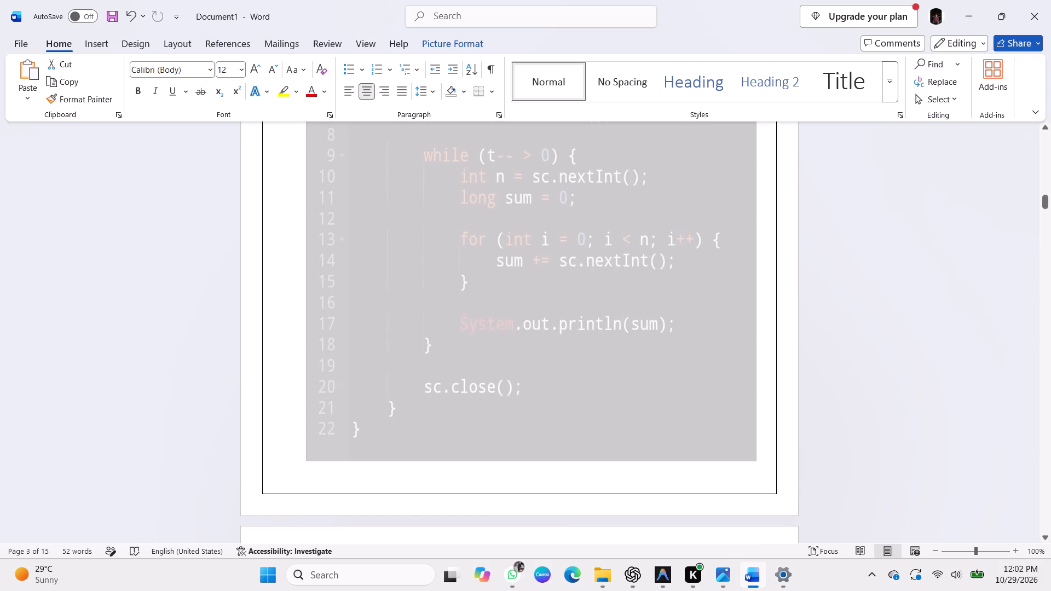
{"action": "left_click_drag", "start_coordinate": [542, 461], "coordinate": [542, 448]}
Change the Q.2 code screenshot's layout from in line with text to Square text wrapping.
{"action": "scroll", "coordinate": [542, 448], "scroll_direction": "up", "scroll_amount": 1}
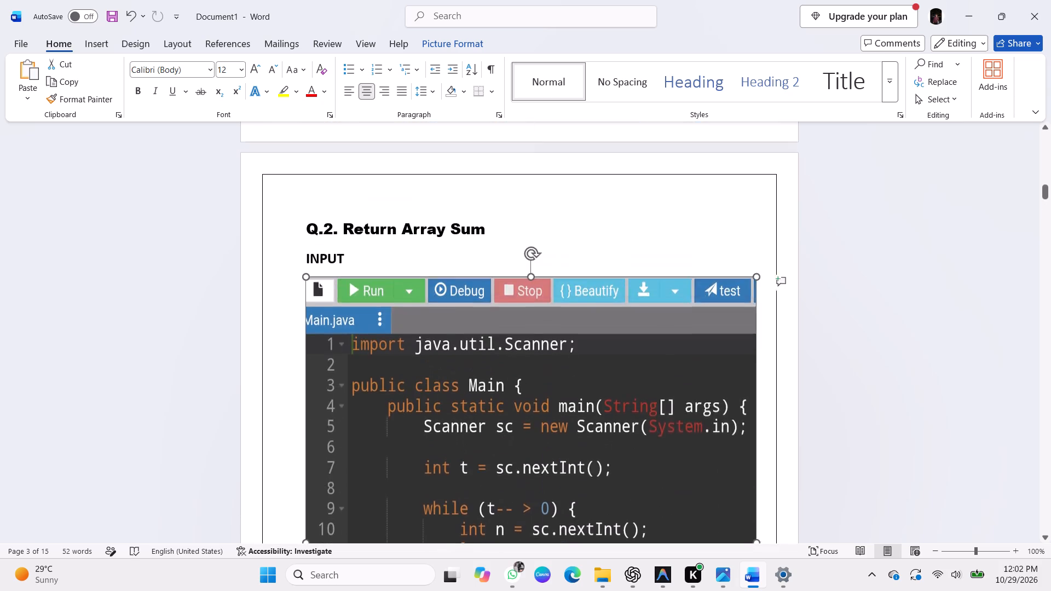
{"action": "scroll", "coordinate": [542, 448], "scroll_direction": "up", "scroll_amount": 1}
{"action": "scroll", "coordinate": [542, 448], "scroll_direction": "down", "scroll_amount": 3}
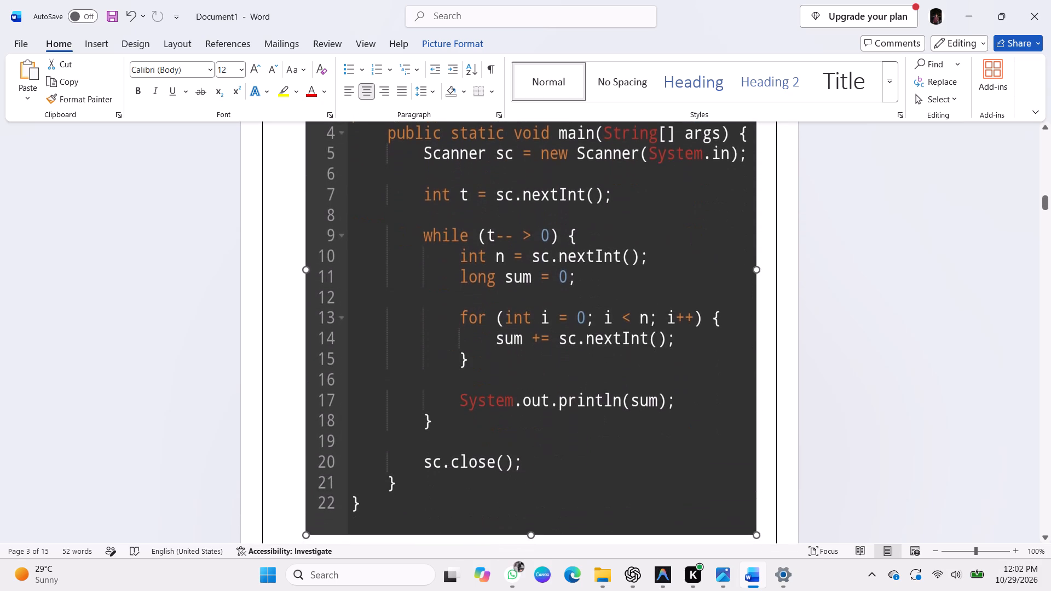
{"action": "scroll", "coordinate": [533, 385], "scroll_direction": "up", "scroll_amount": 1}
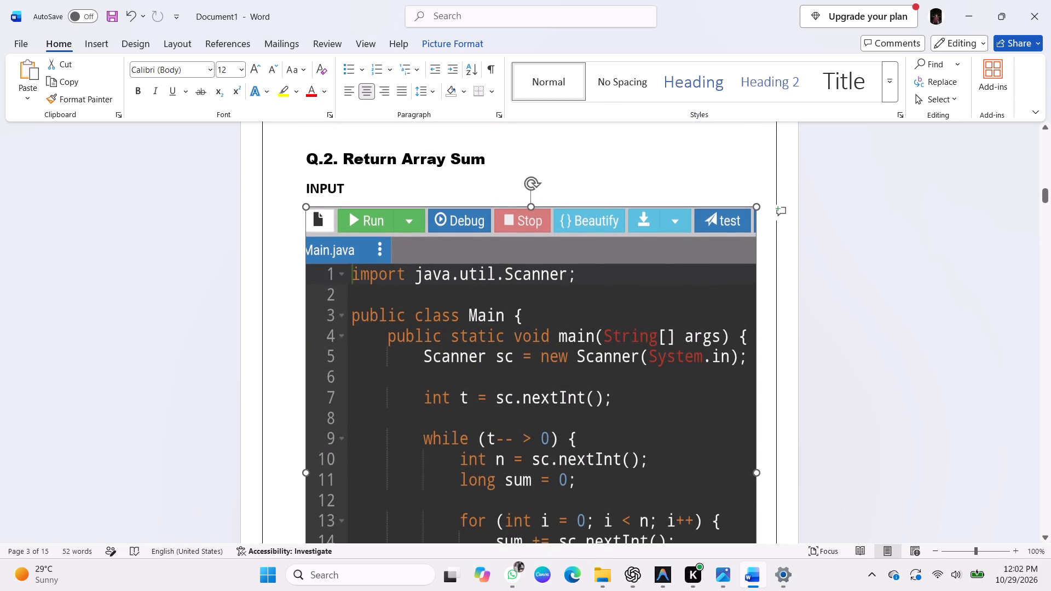
{"action": "left_click", "coordinate": [775, 215]}
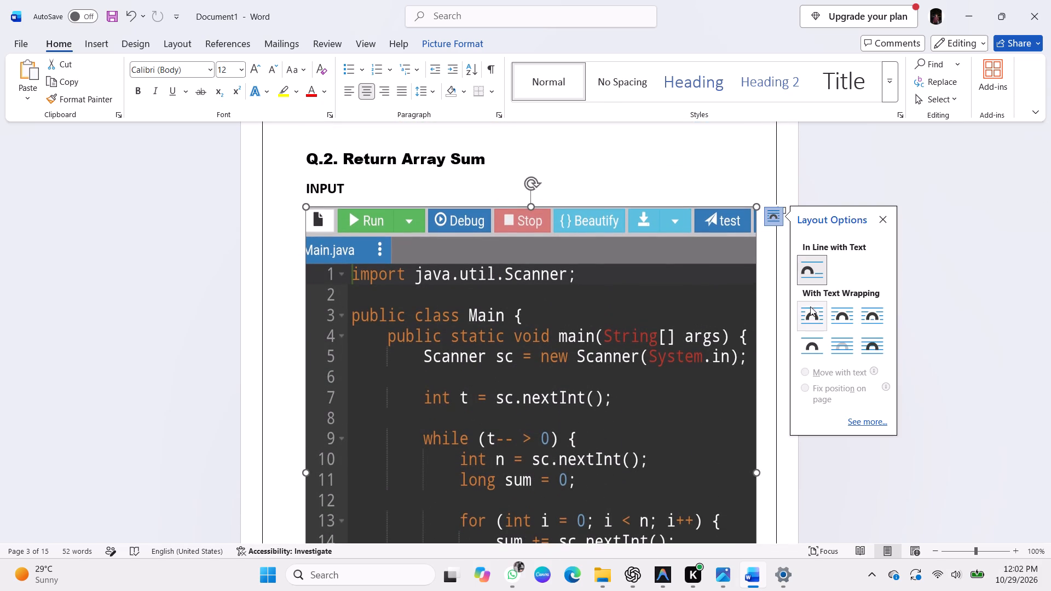
{"action": "left_click", "coordinate": [810, 307]}
{"action": "scroll", "coordinate": [694, 274], "scroll_direction": "down", "scroll_amount": 3}
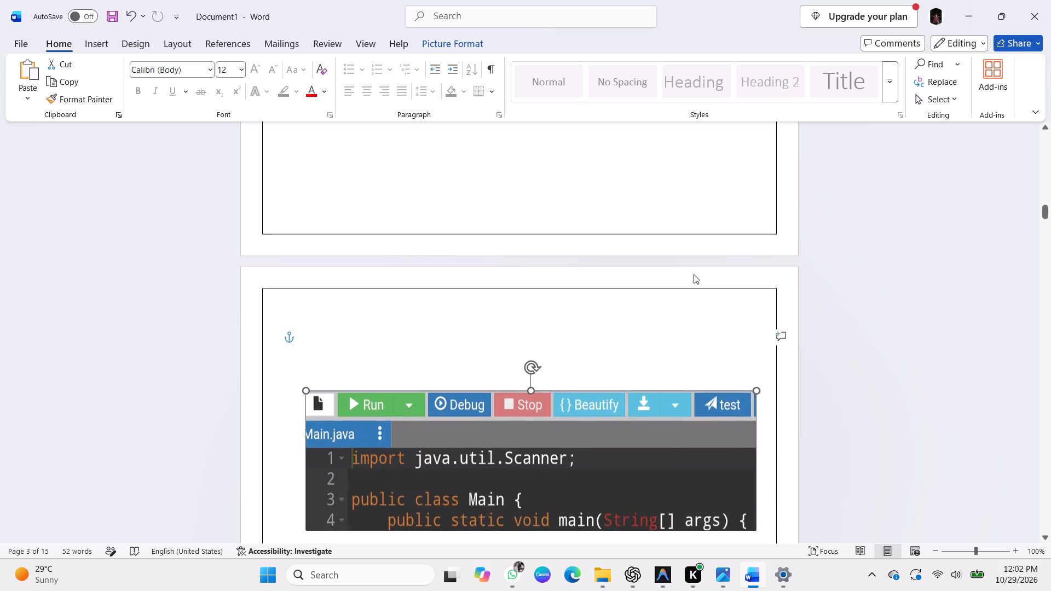
{"action": "scroll", "coordinate": [694, 274], "scroll_direction": "down", "scroll_amount": 1}
{"action": "scroll", "coordinate": [694, 274], "scroll_direction": "up", "scroll_amount": 1}
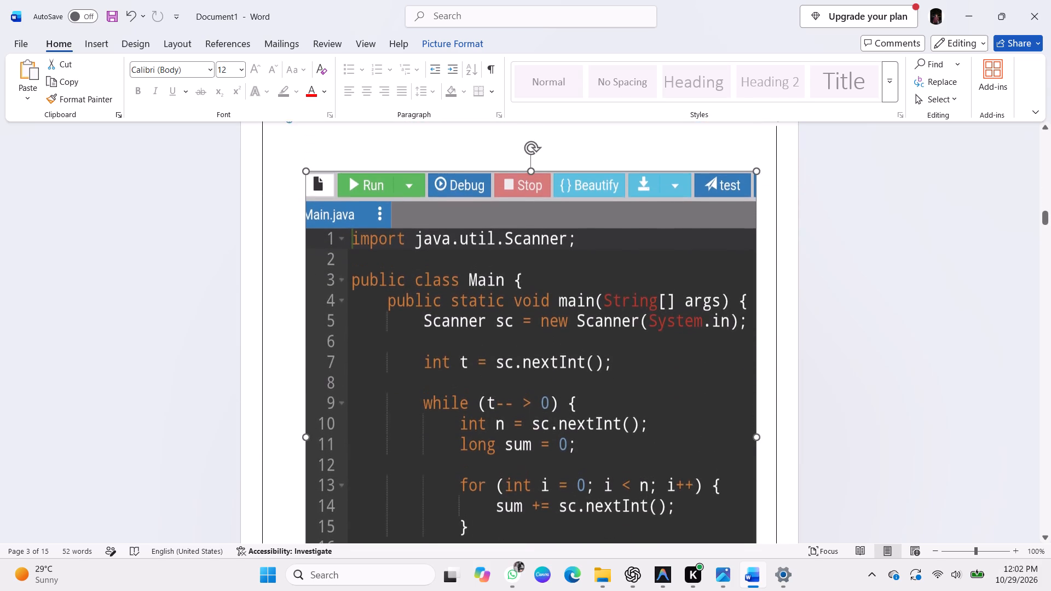
Shrink the Q.2 code screenshot proportionally and reposition it below the Q.2. Return Array Sum heading and its INPUT label.
{"action": "scroll", "coordinate": [509, 182], "scroll_direction": "up", "scroll_amount": 1}
{"action": "left_click_drag", "start_coordinate": [503, 315], "coordinate": [494, 163]}
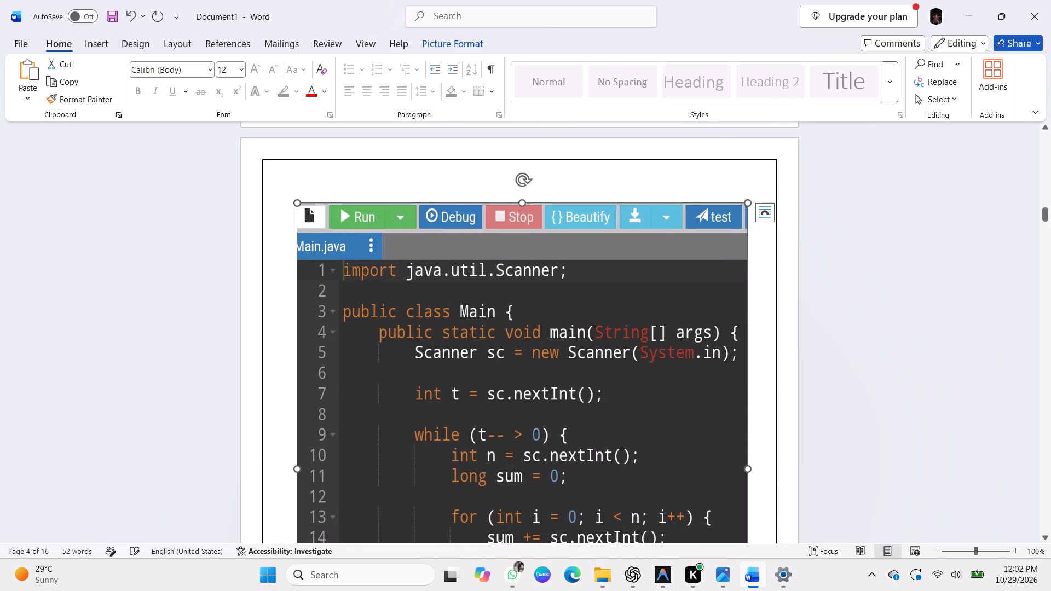
{"action": "scroll", "coordinate": [494, 163], "scroll_direction": "down", "scroll_amount": 4}
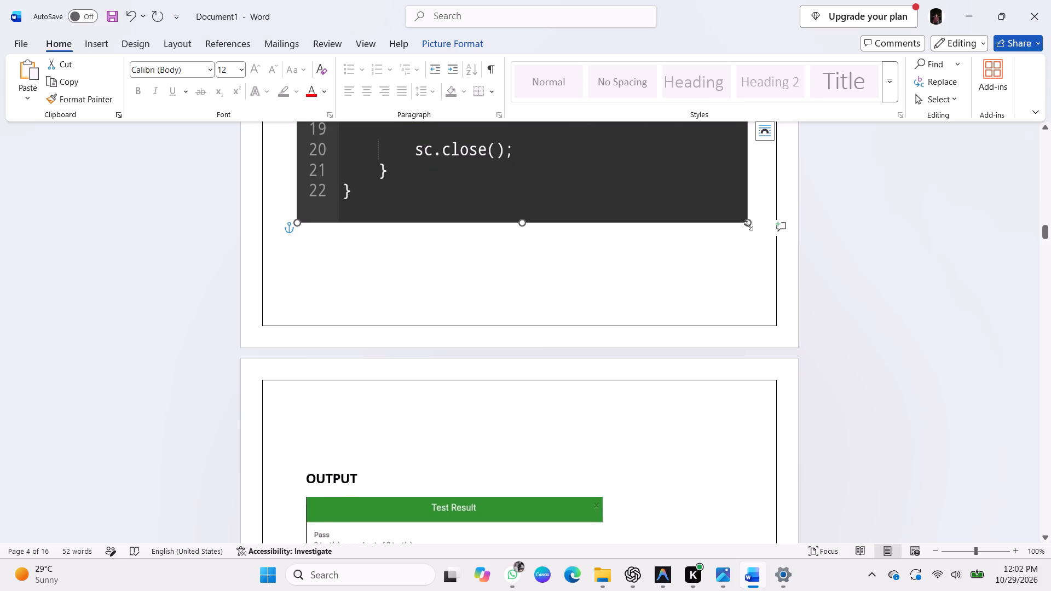
{"action": "left_click_drag", "start_coordinate": [748, 225], "coordinate": [683, 189]}
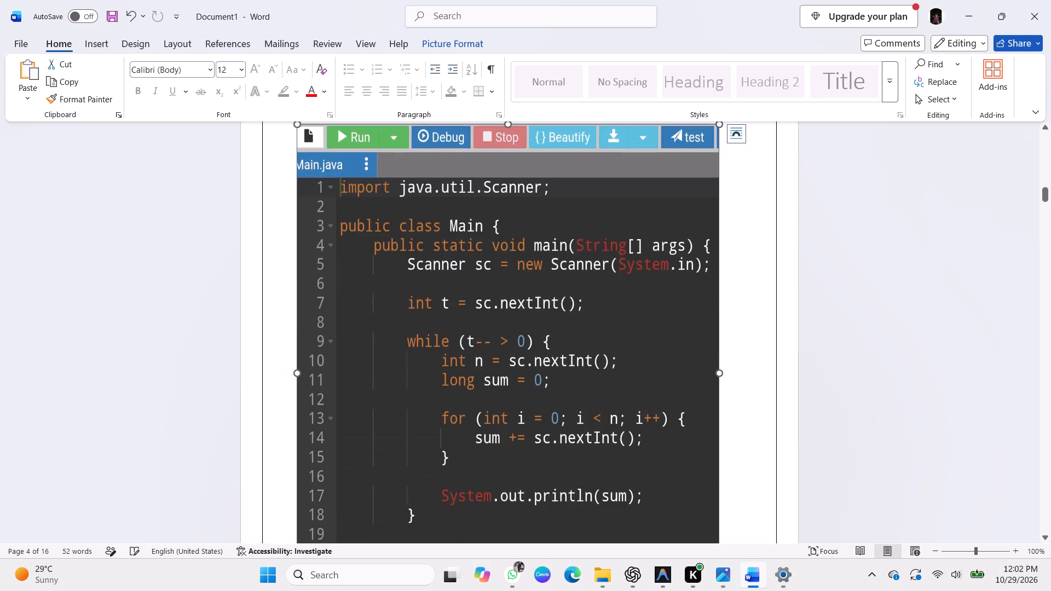
{"action": "scroll", "coordinate": [683, 189], "scroll_direction": "up", "scroll_amount": 4}
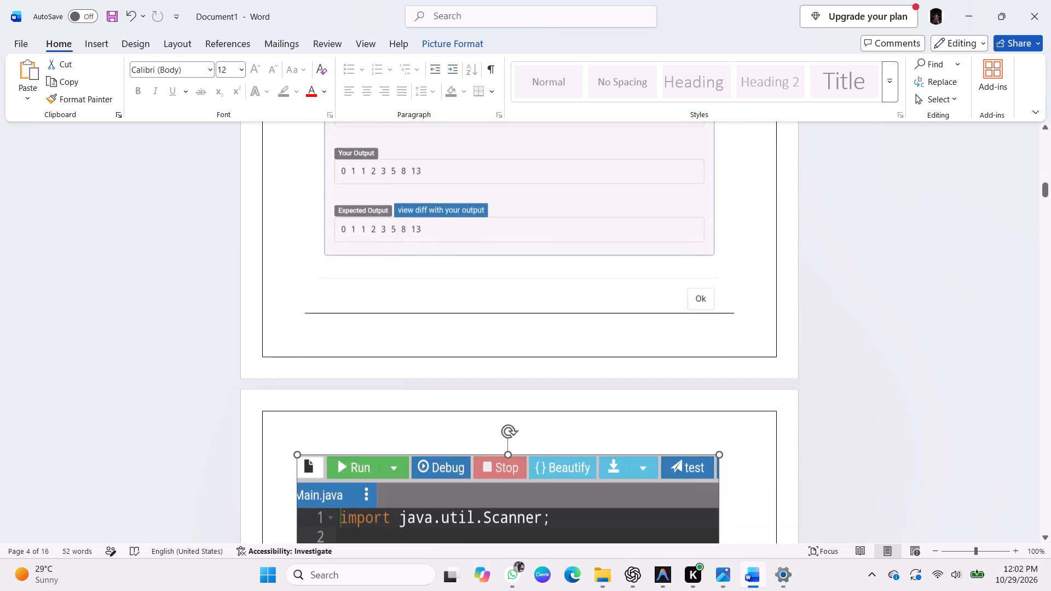
{"action": "scroll", "coordinate": [683, 189], "scroll_direction": "up", "scroll_amount": 3}
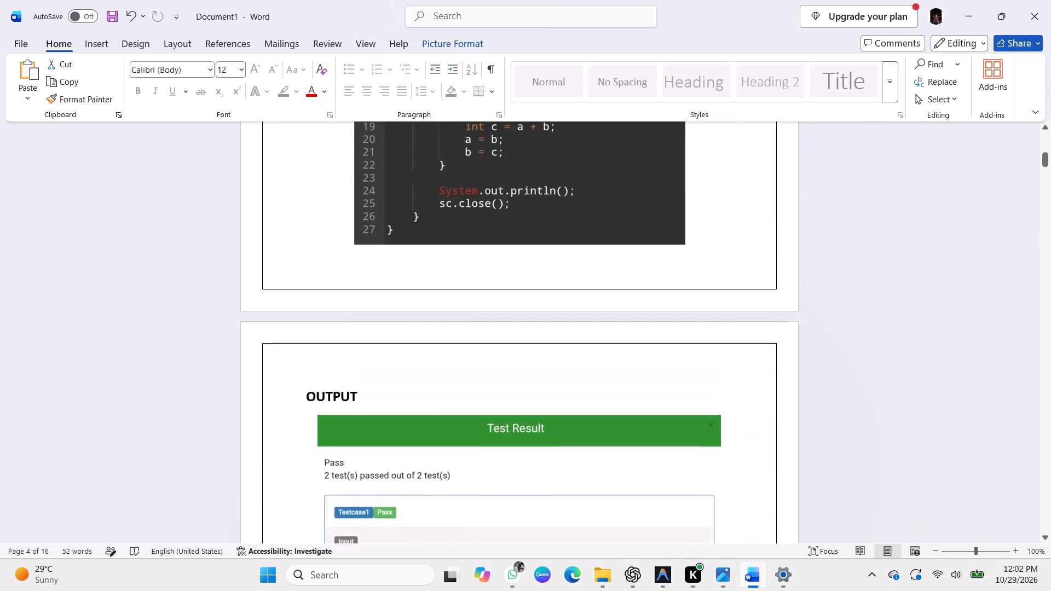
{"action": "scroll", "coordinate": [683, 189], "scroll_direction": "up", "scroll_amount": 2}
{"action": "scroll", "coordinate": [683, 189], "scroll_direction": "down", "scroll_amount": 2}
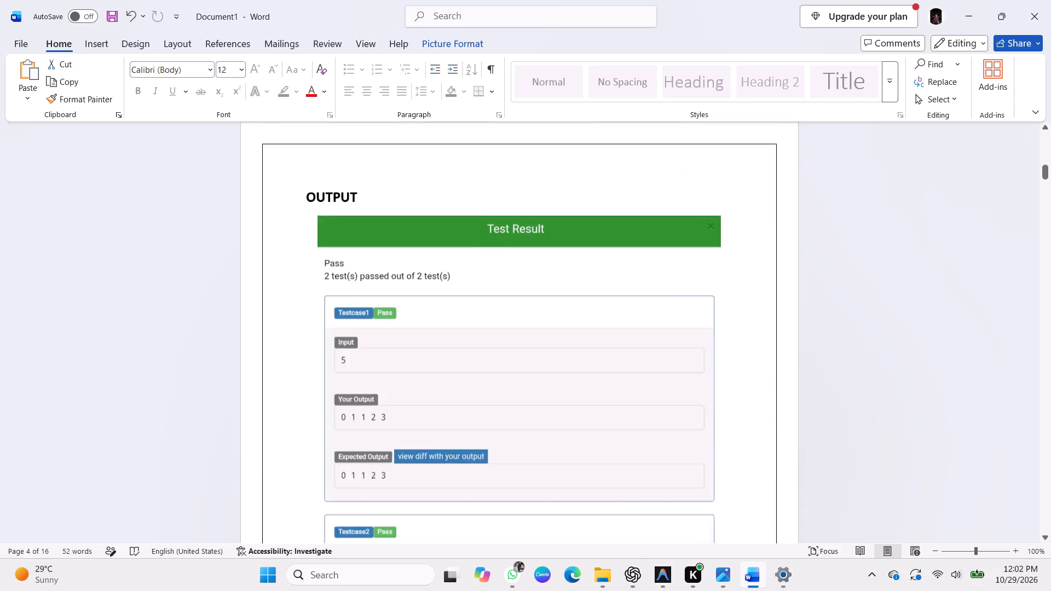
{"action": "scroll", "coordinate": [683, 189], "scroll_direction": "down", "scroll_amount": 4}
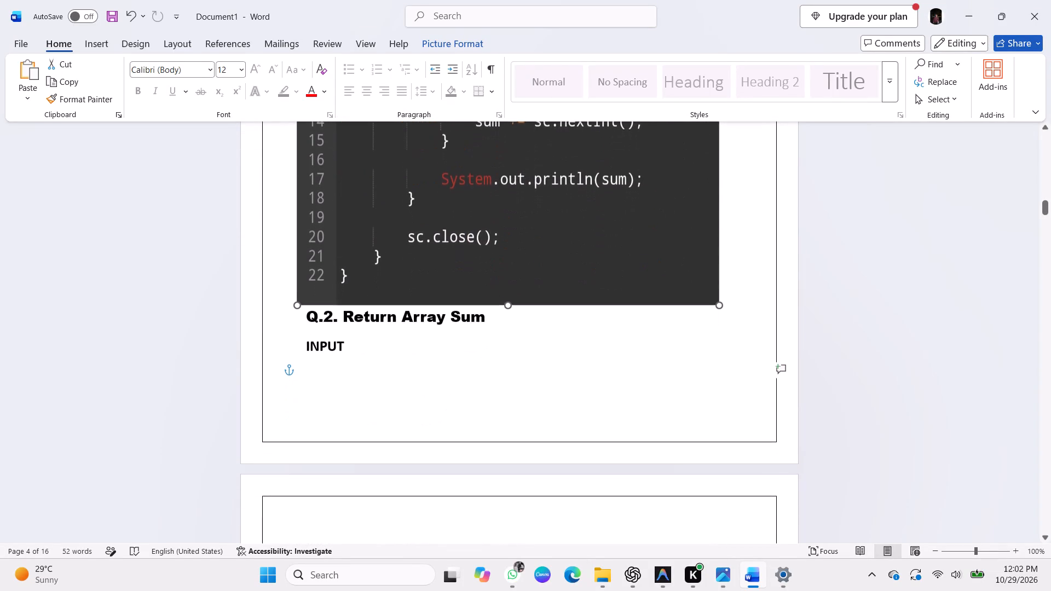
{"action": "left_click_drag", "start_coordinate": [611, 171], "coordinate": [617, 376]}
Stretch the Q.2 code screenshot up towards the INPUT label, widen it, and nudge it so it fits evenly inside the page border.
{"action": "scroll", "coordinate": [617, 376], "scroll_direction": "up", "scroll_amount": 1}
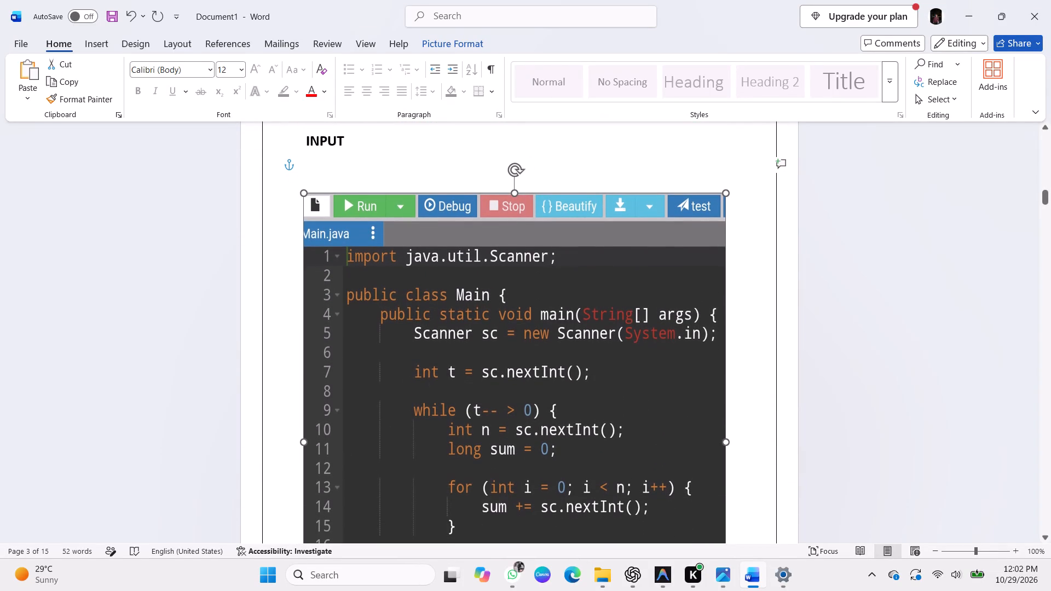
{"action": "left_click_drag", "start_coordinate": [515, 192], "coordinate": [512, 170]}
{"action": "scroll", "coordinate": [512, 170], "scroll_direction": "down", "scroll_amount": 2}
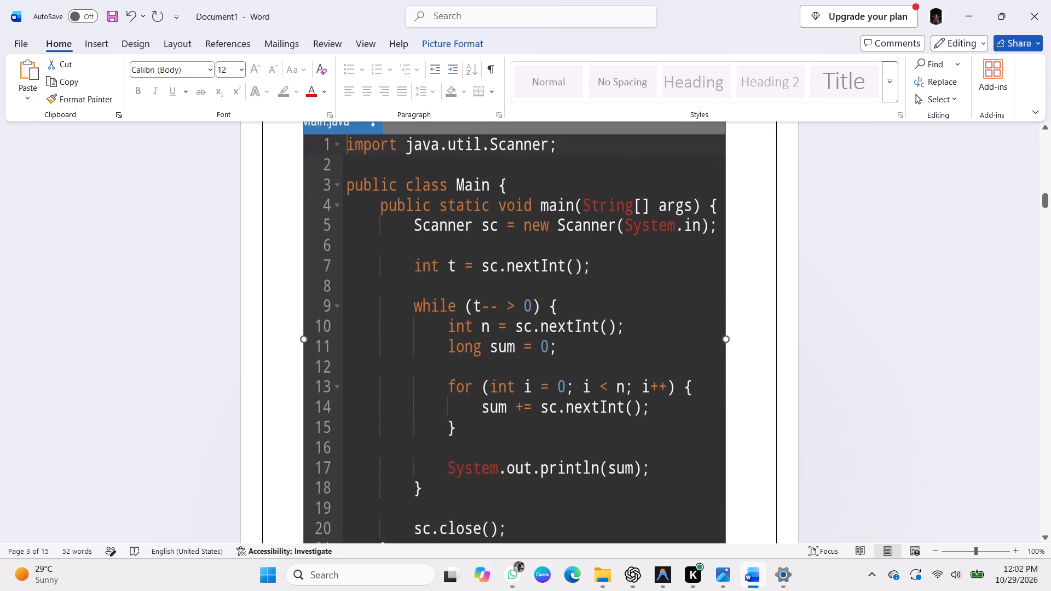
{"action": "scroll", "coordinate": [512, 170], "scroll_direction": "down", "scroll_amount": 3}
{"action": "scroll", "coordinate": [512, 170], "scroll_direction": "up", "scroll_amount": 1}
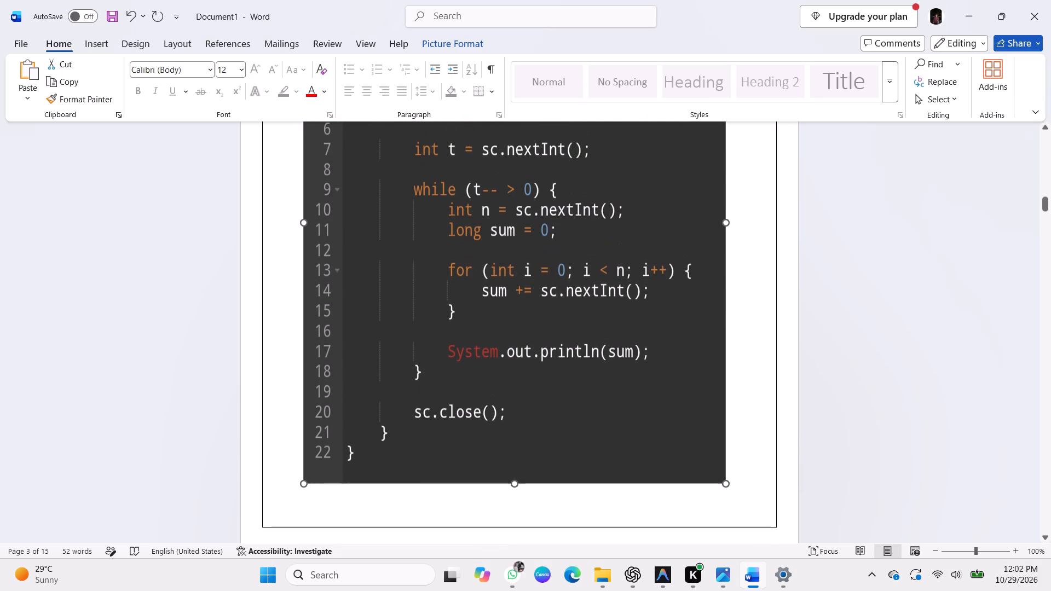
{"action": "scroll", "coordinate": [512, 170], "scroll_direction": "up", "scroll_amount": 1}
{"action": "left_click_drag", "start_coordinate": [729, 262], "coordinate": [743, 262]}
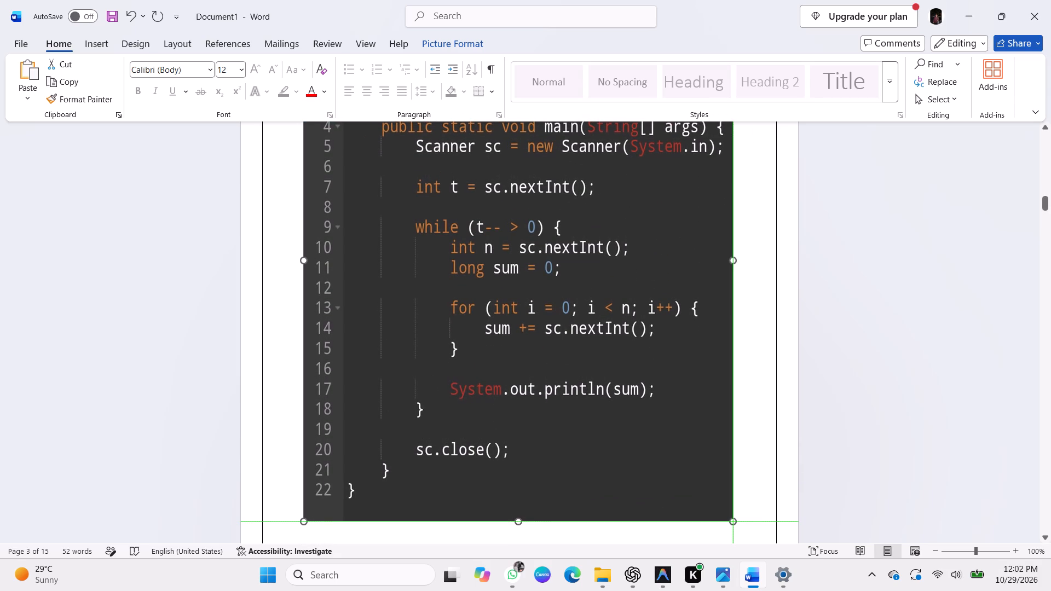
{"action": "left_click_drag", "start_coordinate": [743, 262], "coordinate": [758, 260]}
{"action": "left_click_drag", "start_coordinate": [653, 296], "coordinate": [649, 297]}
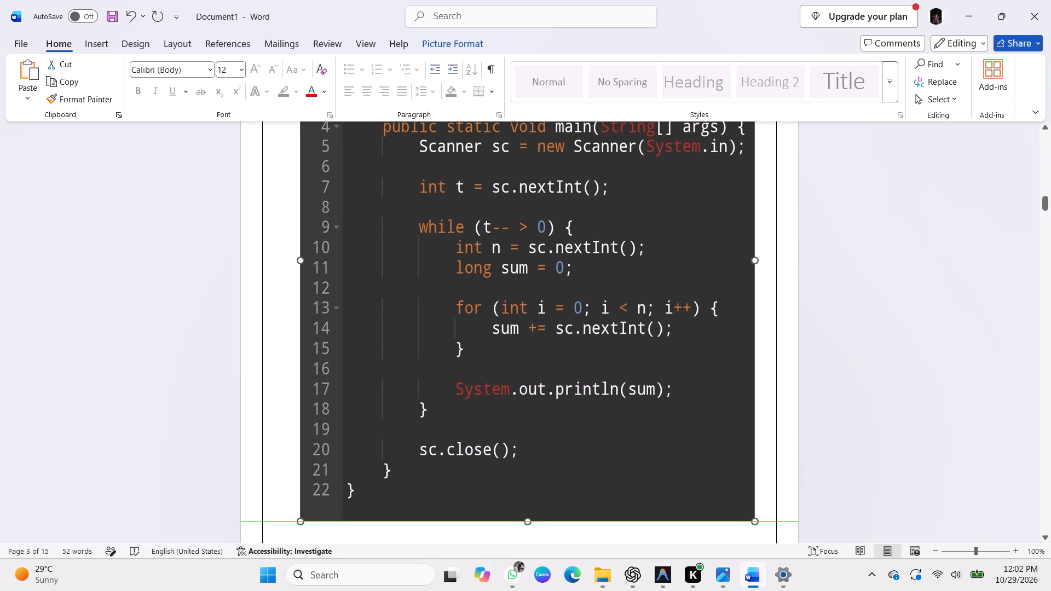
{"action": "left_click_drag", "start_coordinate": [649, 297], "coordinate": [648, 298]}
Delete the empty lines above the Q.2 OUTPUT label on the page after the code screenshot.
{"action": "scroll", "coordinate": [648, 298], "scroll_direction": "up", "scroll_amount": 2}
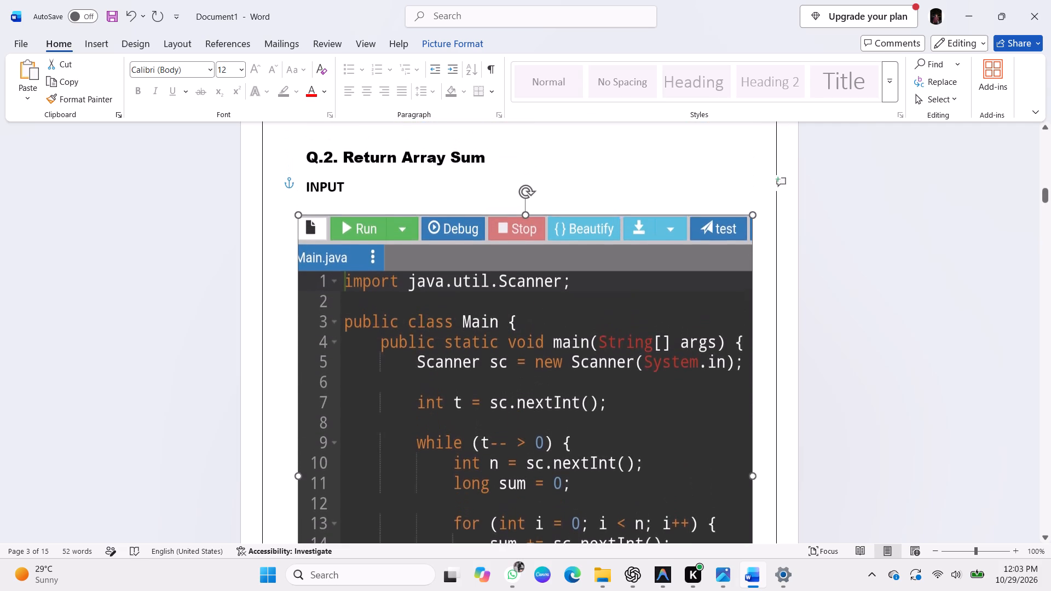
{"action": "scroll", "coordinate": [648, 298], "scroll_direction": "up", "scroll_amount": 1}
{"action": "scroll", "coordinate": [648, 298], "scroll_direction": "down", "scroll_amount": 3}
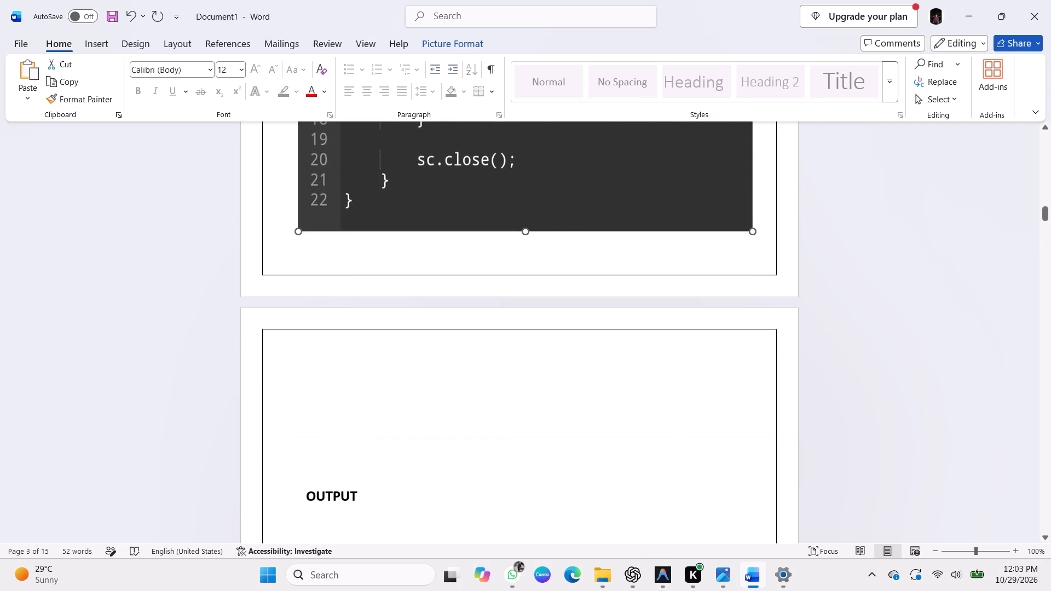
{"action": "scroll", "coordinate": [648, 298], "scroll_direction": "down", "scroll_amount": 1}
{"action": "scroll", "coordinate": [648, 298], "scroll_direction": "up", "scroll_amount": 3}
{"action": "scroll", "coordinate": [640, 284], "scroll_direction": "down", "scroll_amount": 1}
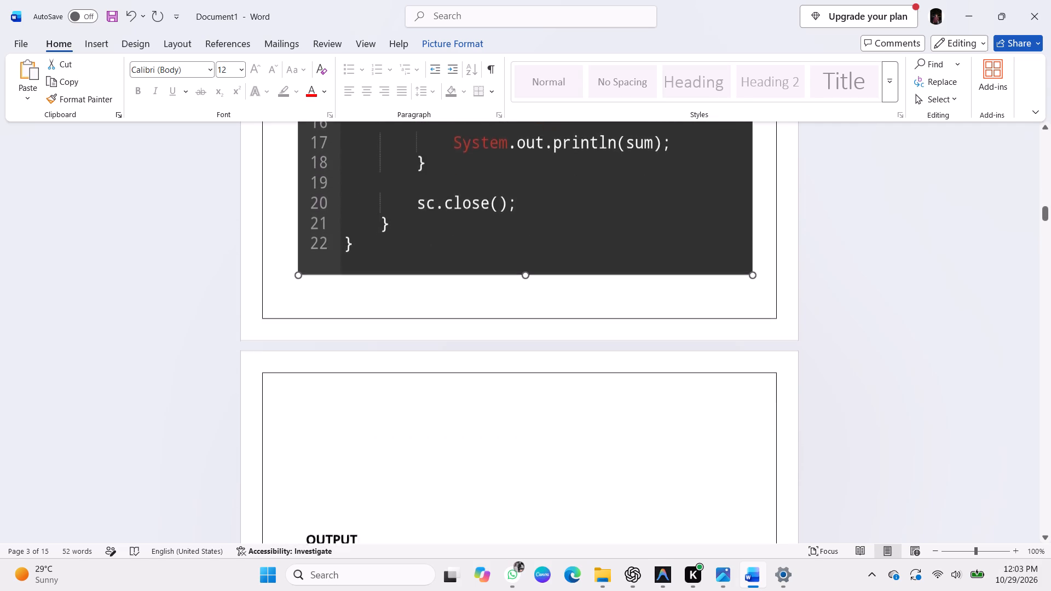
{"action": "scroll", "coordinate": [640, 284], "scroll_direction": "down", "scroll_amount": 1}
{"action": "left_click", "coordinate": [414, 407]}
{"action": "key", "text": "BackSpace"}
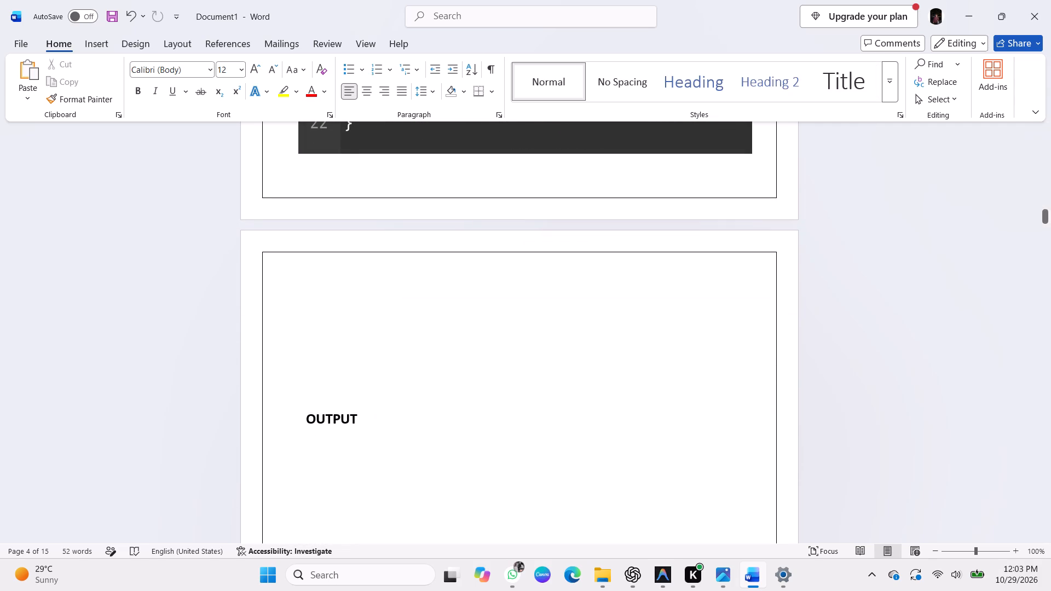
{"action": "key", "text": "BackSpace"}
{"action": "key", "text": "BackSpace"}
{"action": "key", "text": "BackSpace"}
{"action": "key", "text": "BackSpace"}
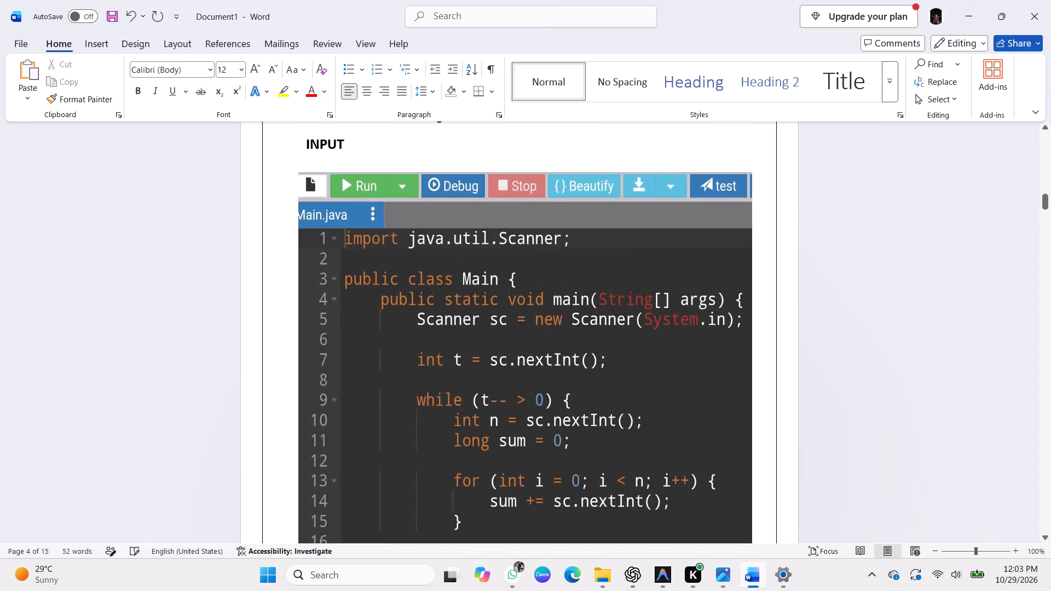
Centre the Q.2 Test Result screenshot beneath its OUTPUT label.
{"action": "scroll", "coordinate": [414, 407], "scroll_direction": "down", "scroll_amount": 4}
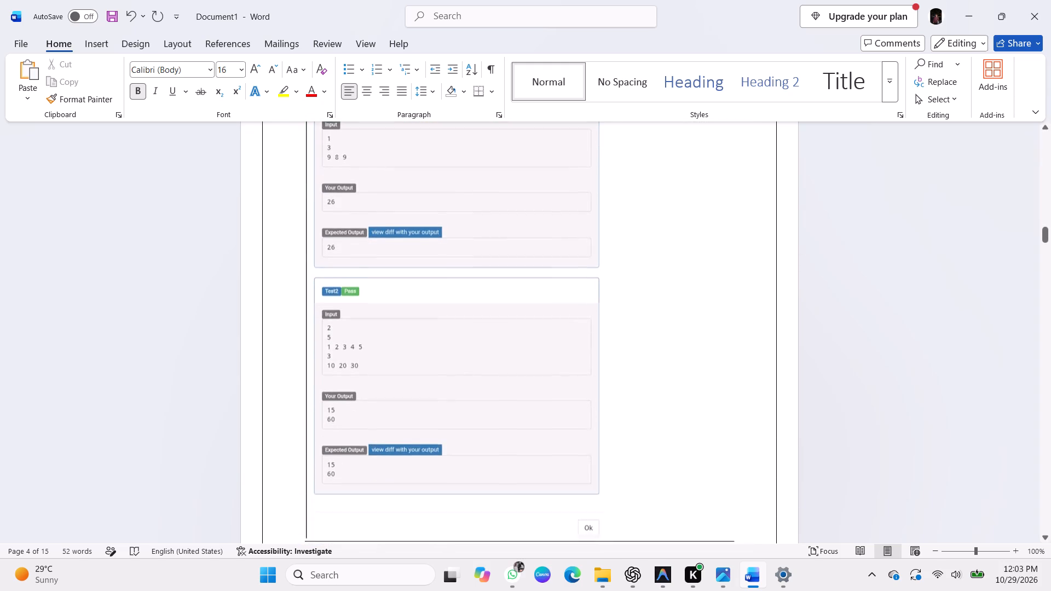
{"action": "scroll", "coordinate": [414, 407], "scroll_direction": "down", "scroll_amount": 2}
{"action": "left_click", "coordinate": [395, 329]}
{"action": "scroll", "coordinate": [395, 329], "scroll_direction": "down", "scroll_amount": 1}
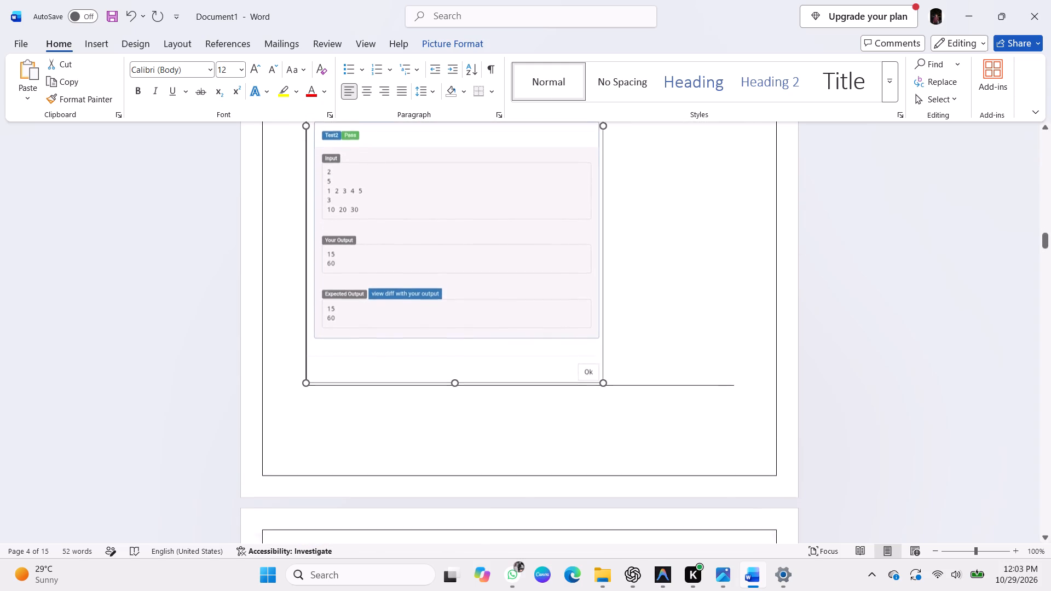
{"action": "scroll", "coordinate": [395, 329], "scroll_direction": "down", "scroll_amount": 1}
{"action": "left_click", "coordinate": [363, 92]}
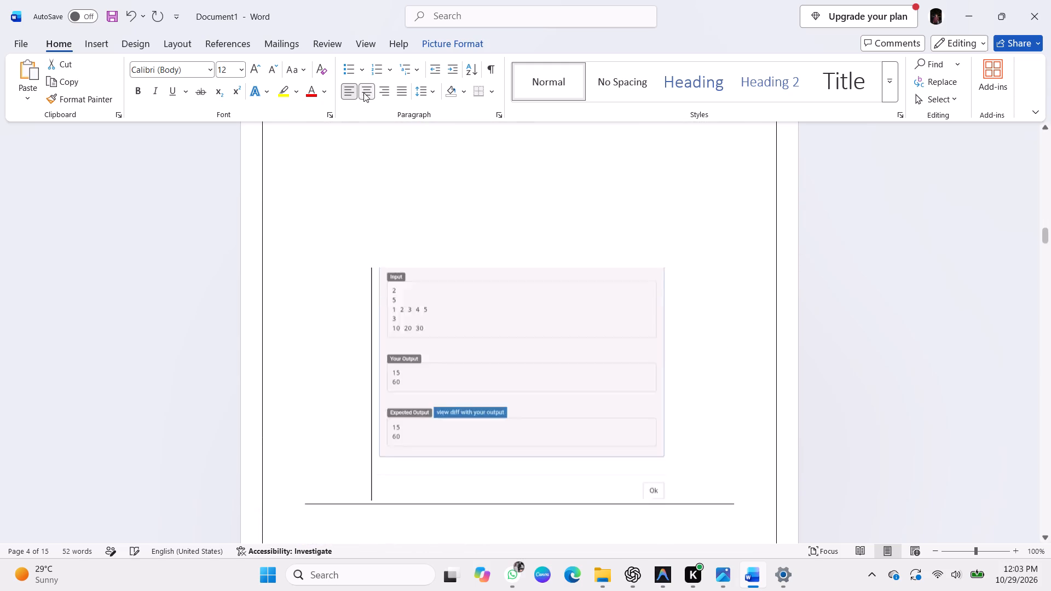
Enlarge the Q.2 Test Result screenshot proportionally so it fills more of its page while the separator line stays on that page.
{"action": "scroll", "coordinate": [409, 268], "scroll_direction": "down", "scroll_amount": 3}
{"action": "scroll", "coordinate": [409, 268], "scroll_direction": "up", "scroll_amount": 1}
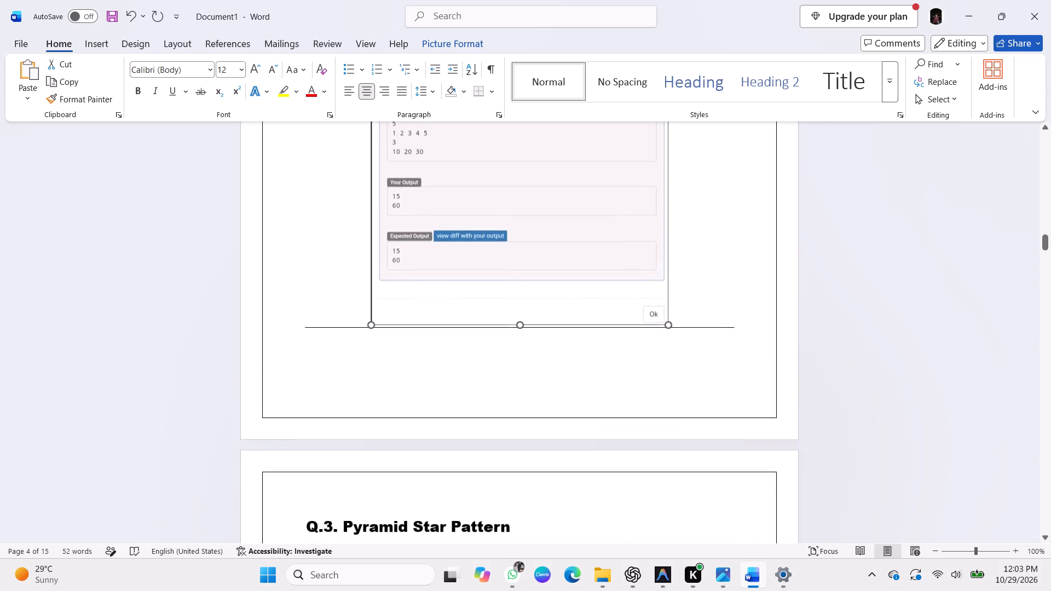
{"action": "scroll", "coordinate": [409, 268], "scroll_direction": "up", "scroll_amount": 1}
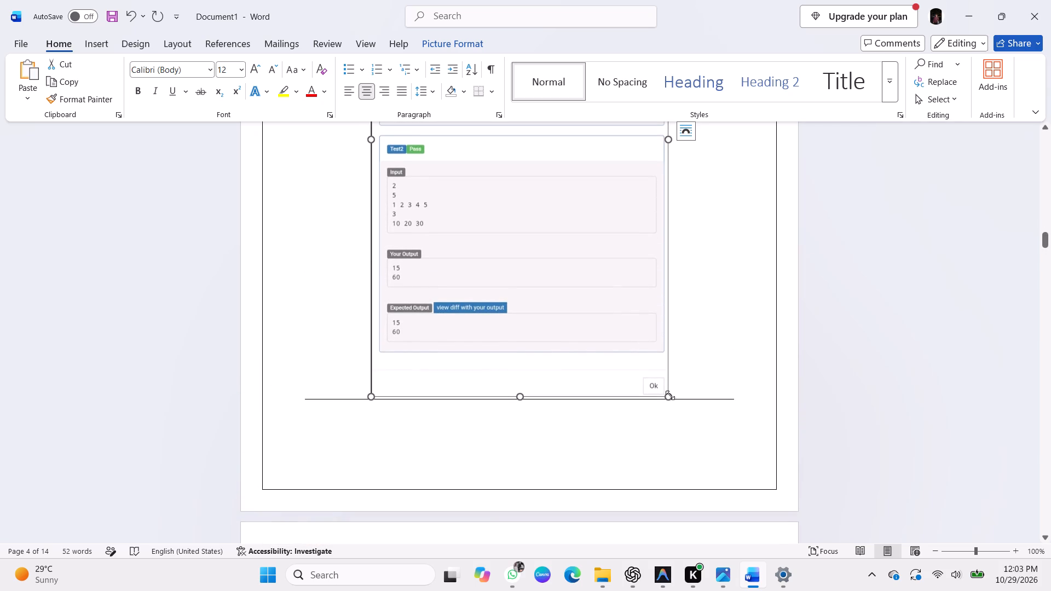
{"action": "left_click_drag", "start_coordinate": [667, 397], "coordinate": [693, 440]}
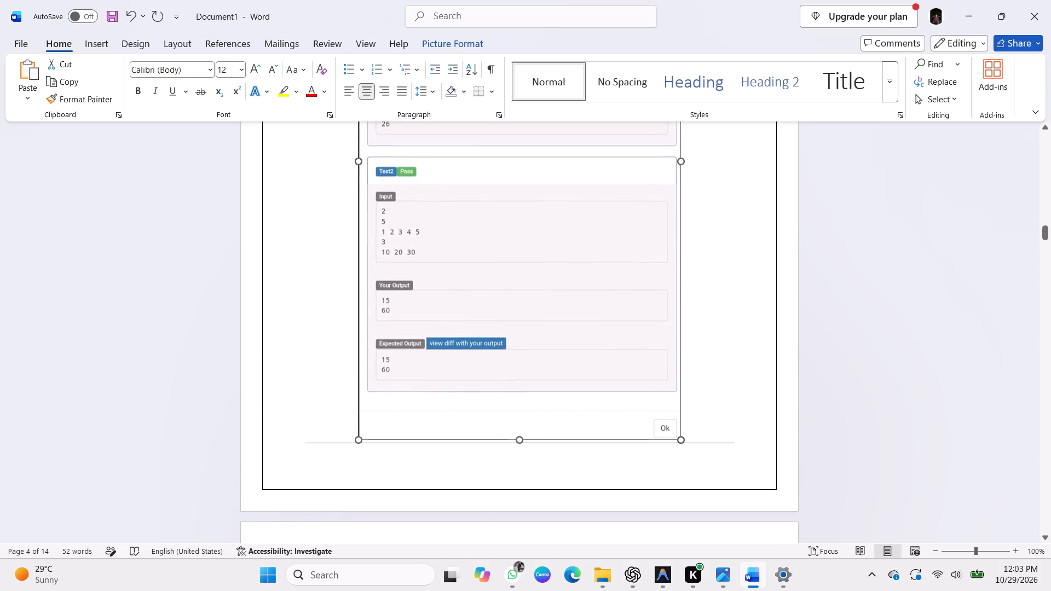
{"action": "left_click_drag", "start_coordinate": [693, 440], "coordinate": [692, 444]}
{"action": "scroll", "coordinate": [692, 444], "scroll_direction": "up", "scroll_amount": 1}
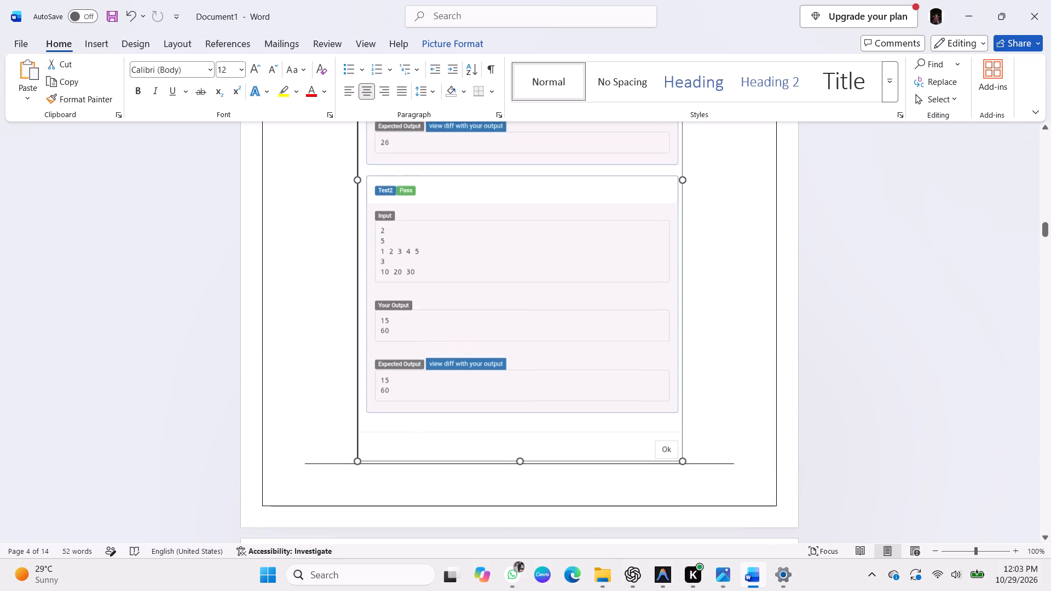
{"action": "scroll", "coordinate": [692, 444], "scroll_direction": "up", "scroll_amount": 1}
Delete the two empty lines above the Q.3. Pyramid Star Pattern heading so it starts at the top of its page.
{"action": "scroll", "coordinate": [692, 444], "scroll_direction": "down", "scroll_amount": 7}
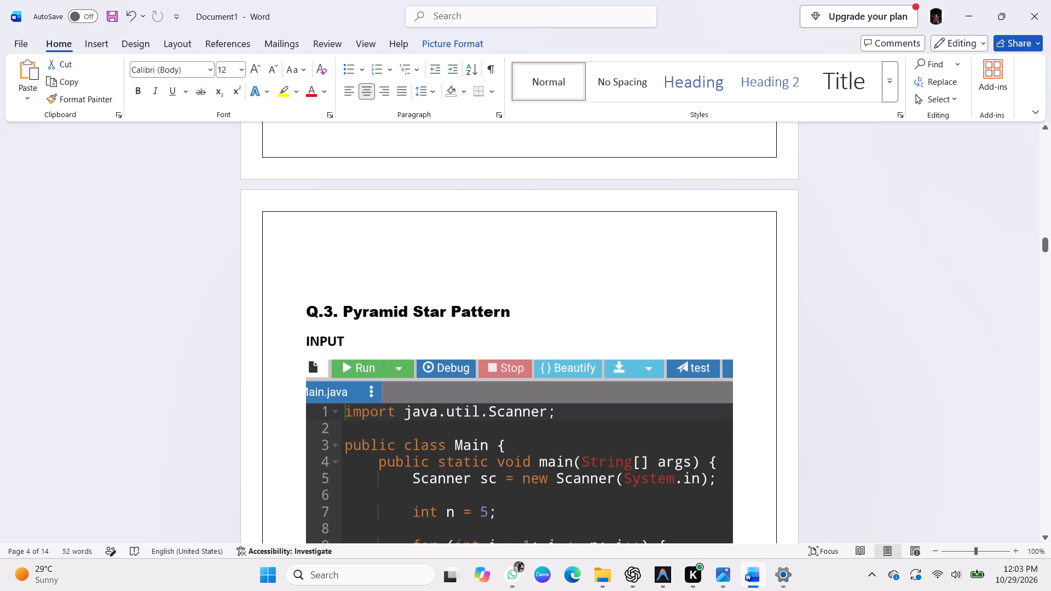
{"action": "left_click", "coordinate": [499, 287]}
{"action": "left_click", "coordinate": [309, 312]}
{"action": "key", "text": "BackSpace"}
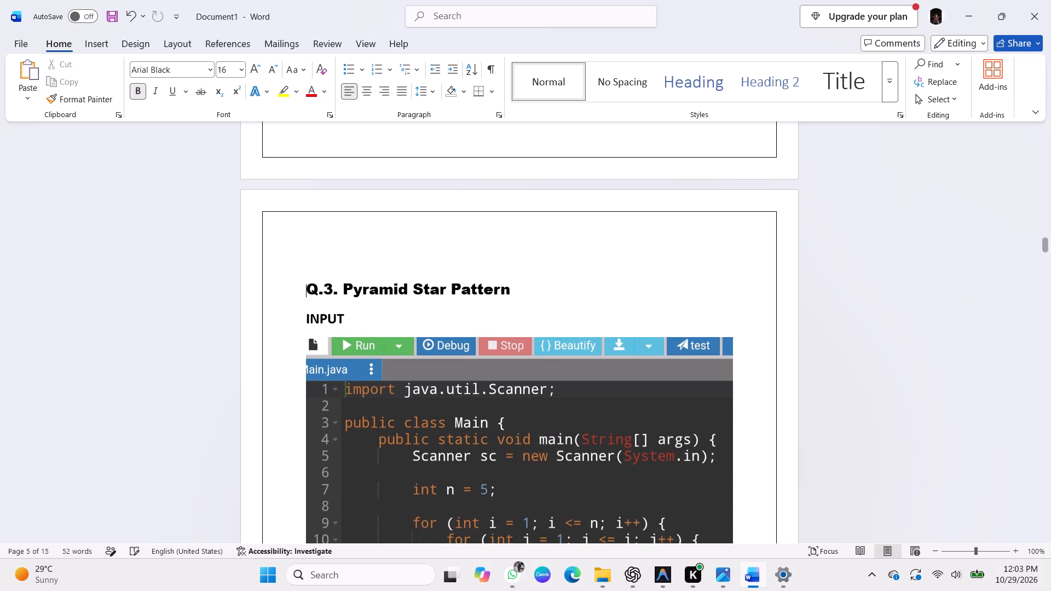
{"action": "key", "text": "BackSpace"}
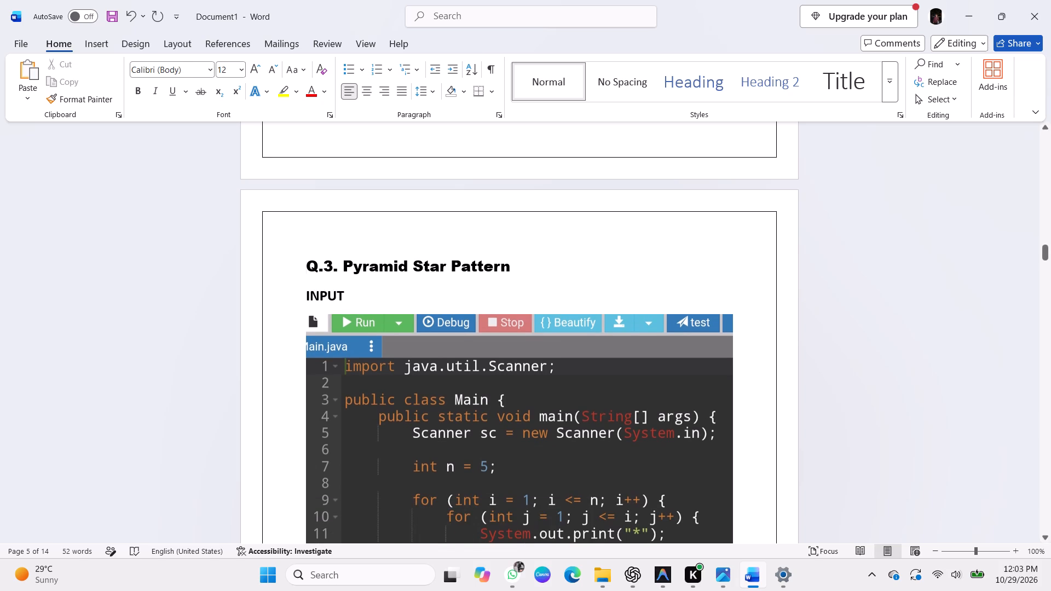
{"action": "key", "text": "Up"}
Centre the Q.3 code screenshot beneath its INPUT label.
{"action": "scroll", "coordinate": [315, 271], "scroll_direction": "down", "scroll_amount": 5}
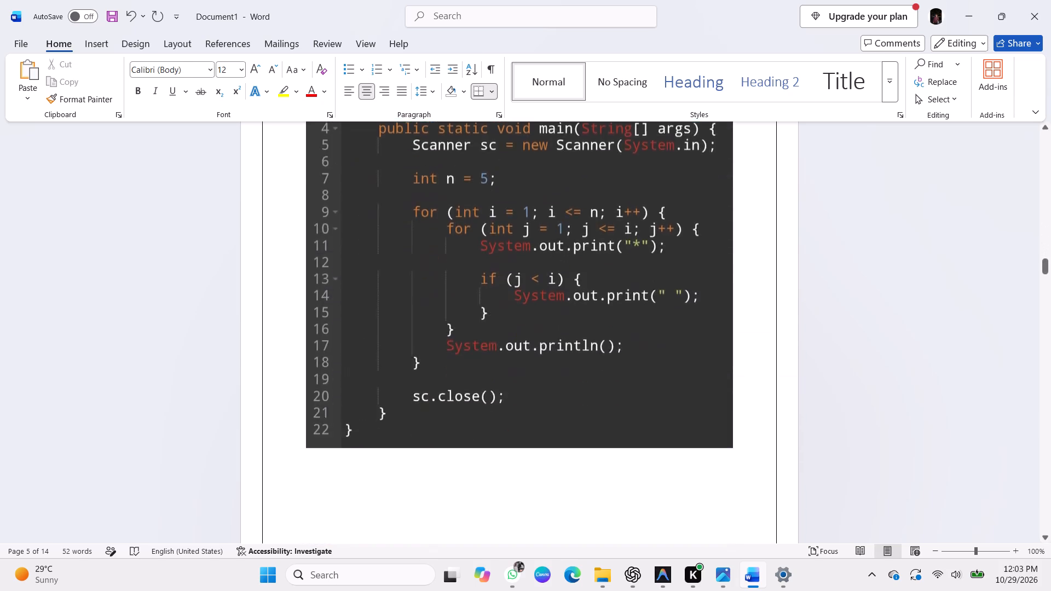
{"action": "scroll", "coordinate": [315, 271], "scroll_direction": "down", "scroll_amount": 1}
{"action": "scroll", "coordinate": [315, 271], "scroll_direction": "up", "scroll_amount": 4}
{"action": "scroll", "coordinate": [315, 271], "scroll_direction": "down", "scroll_amount": 1}
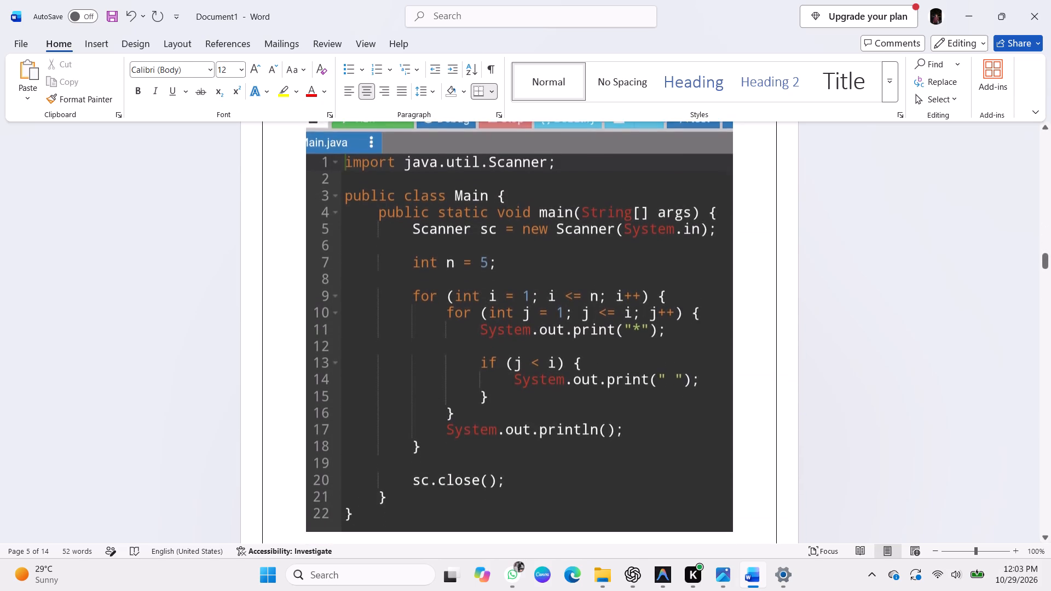
{"action": "scroll", "coordinate": [315, 271], "scroll_direction": "down", "scroll_amount": 1}
{"action": "scroll", "coordinate": [315, 271], "scroll_direction": "up", "scroll_amount": 1}
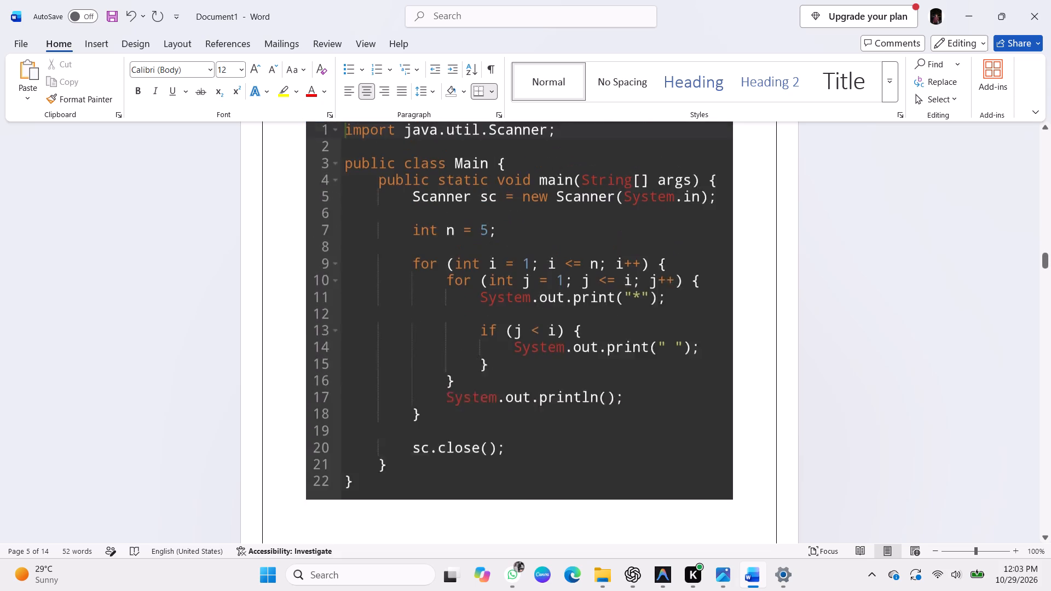
{"action": "scroll", "coordinate": [315, 271], "scroll_direction": "up", "scroll_amount": 1}
{"action": "left_click", "coordinate": [379, 260]}
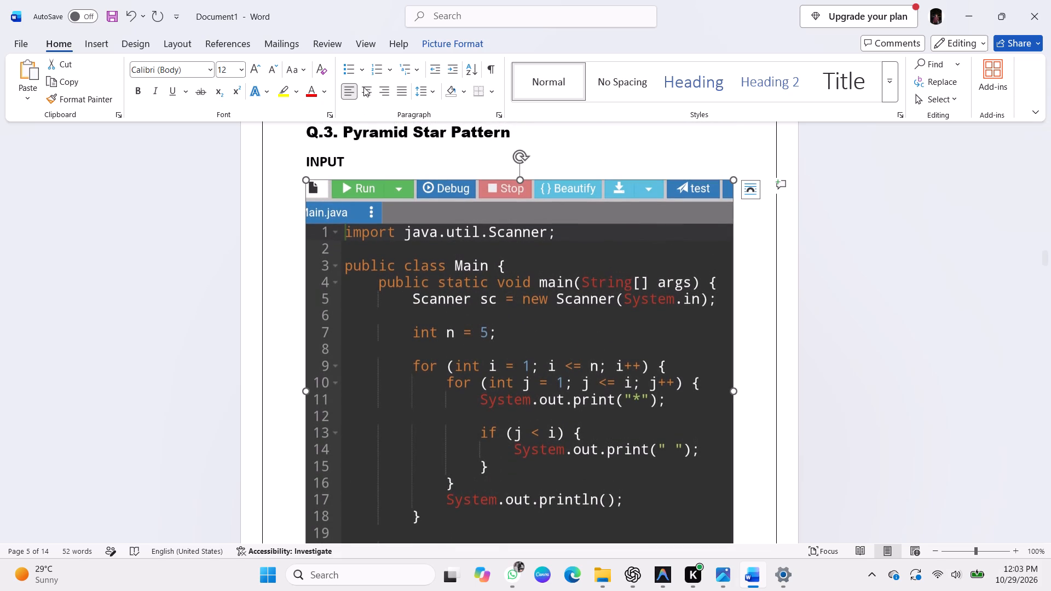
{"action": "left_click", "coordinate": [363, 87]}
Enlarge the Q.3 code screenshot proportionally so it extends almost to the page border's inner edge.
{"action": "scroll", "coordinate": [416, 253], "scroll_direction": "down", "scroll_amount": 2}
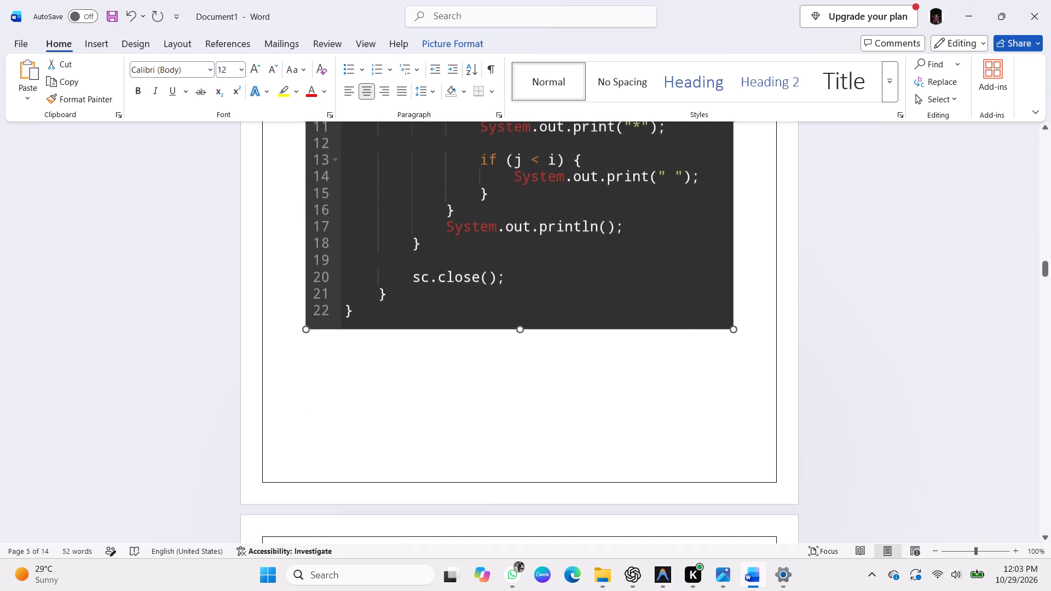
{"action": "left_click_drag", "start_coordinate": [732, 320], "coordinate": [754, 361]}
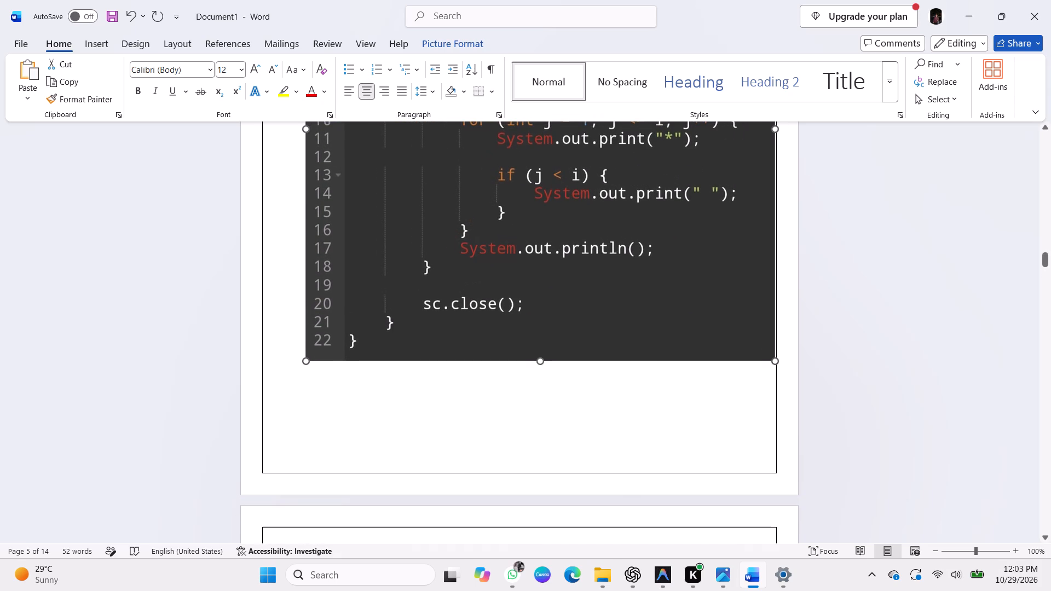
{"action": "left_click_drag", "start_coordinate": [754, 361], "coordinate": [734, 351]}
{"action": "scroll", "coordinate": [632, 408], "scroll_direction": "down", "scroll_amount": 1}
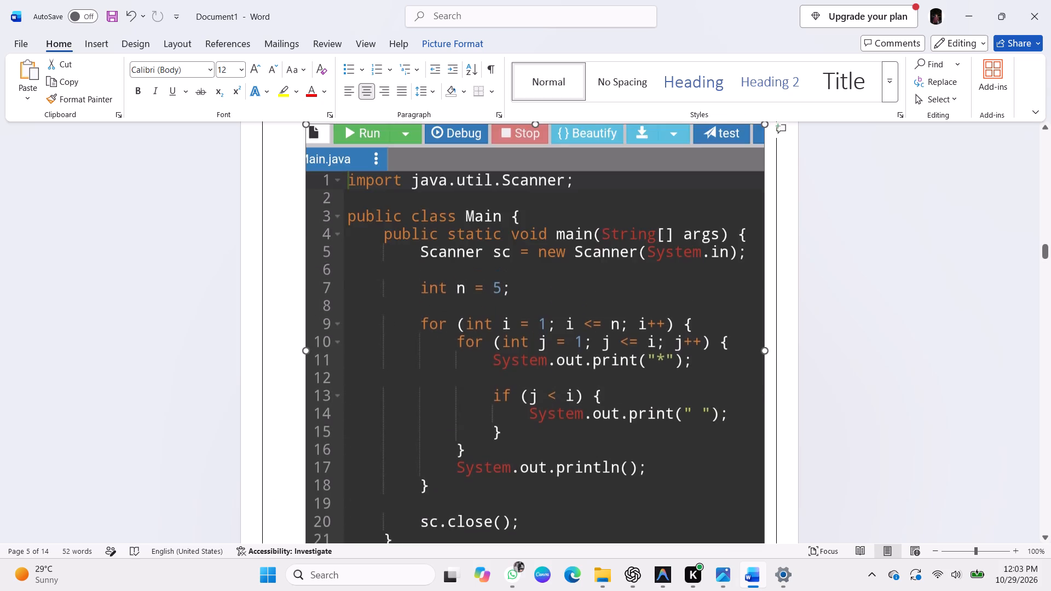
{"action": "scroll", "coordinate": [632, 408], "scroll_direction": "down", "scroll_amount": 1}
{"action": "scroll", "coordinate": [633, 380], "scroll_direction": "up", "scroll_amount": 1}
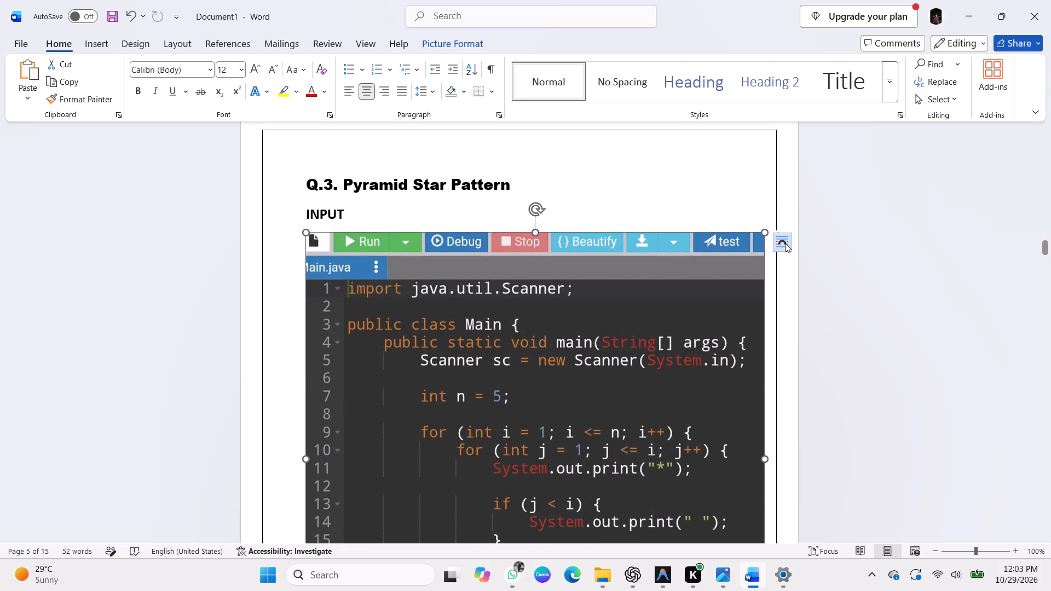
Give the Q.3 code screenshot square text wrapping and move it horizontally to the middle between the page borders.
{"action": "left_click", "coordinate": [785, 243]}
{"action": "left_click", "coordinate": [816, 344]}
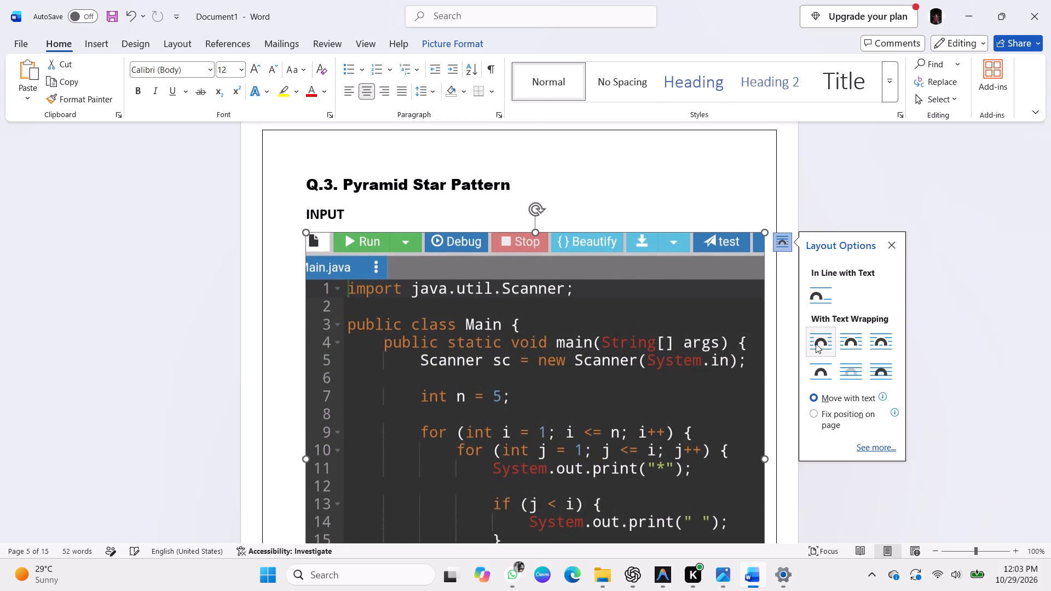
{"action": "left_click", "coordinate": [632, 201]}
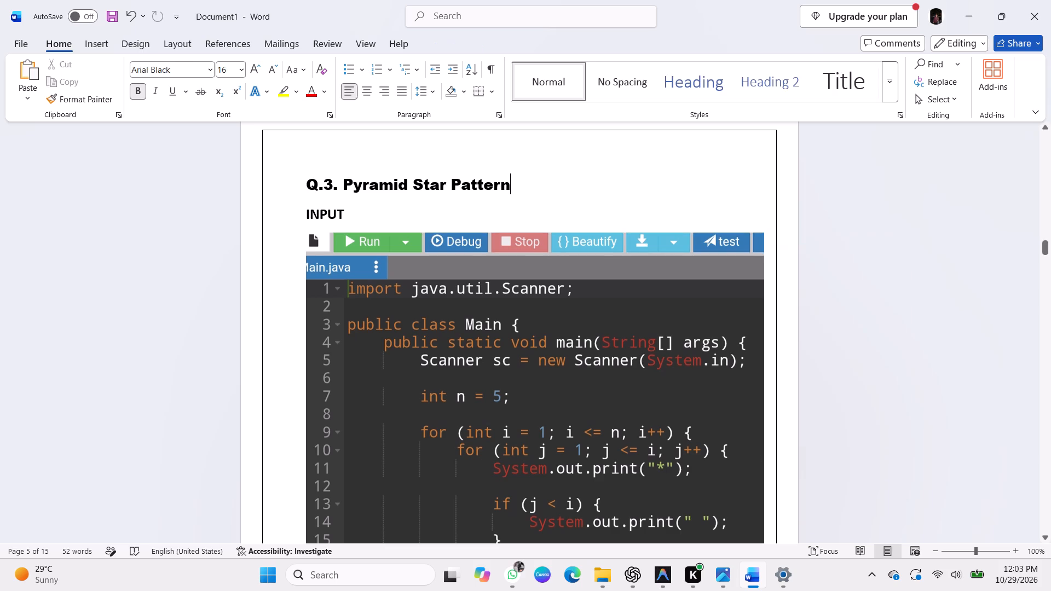
{"action": "scroll", "coordinate": [632, 201], "scroll_direction": "down", "scroll_amount": 1}
{"action": "left_click", "coordinate": [631, 195]}
{"action": "left_click_drag", "start_coordinate": [631, 195], "coordinate": [613, 196]}
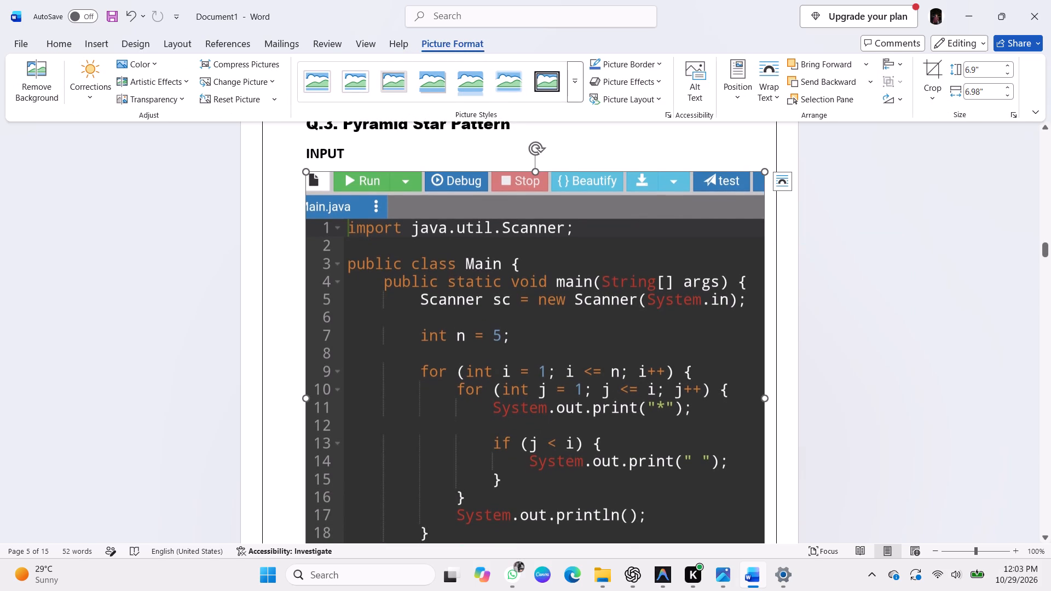
{"action": "left_click_drag", "start_coordinate": [613, 196], "coordinate": [612, 196]}
{"action": "left_click_drag", "start_coordinate": [612, 196], "coordinate": [592, 193]}
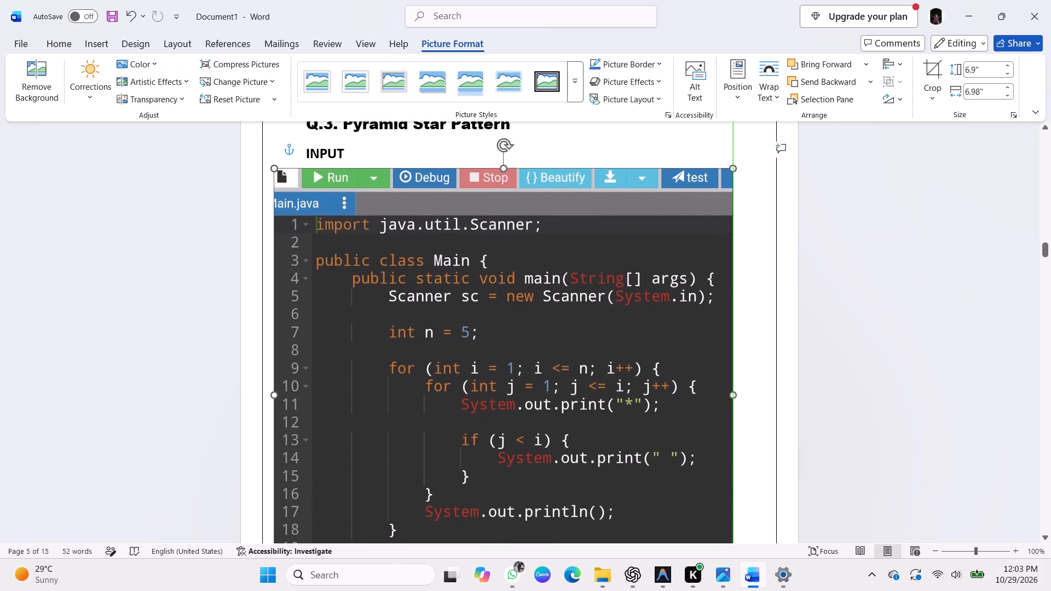
{"action": "left_click_drag", "start_coordinate": [592, 193], "coordinate": [594, 194]}
Enlarge the Q.3 code screenshot proportionally to about 7.19" high and 7.27" wide, keeping it inside the page border.
{"action": "scroll", "coordinate": [594, 194], "scroll_direction": "down", "scroll_amount": 1}
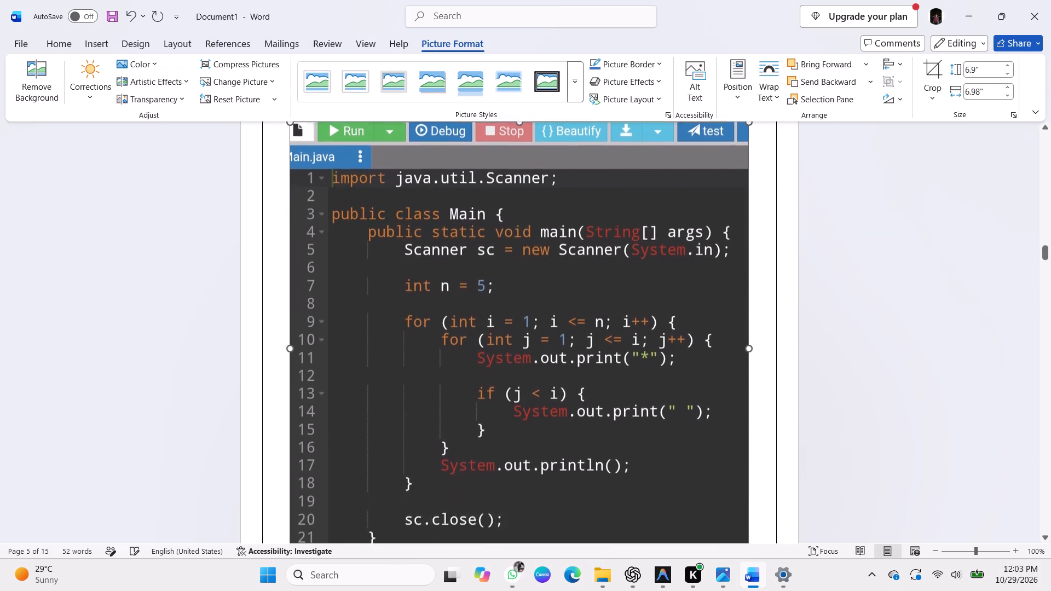
{"action": "scroll", "coordinate": [594, 194], "scroll_direction": "down", "scroll_amount": 2}
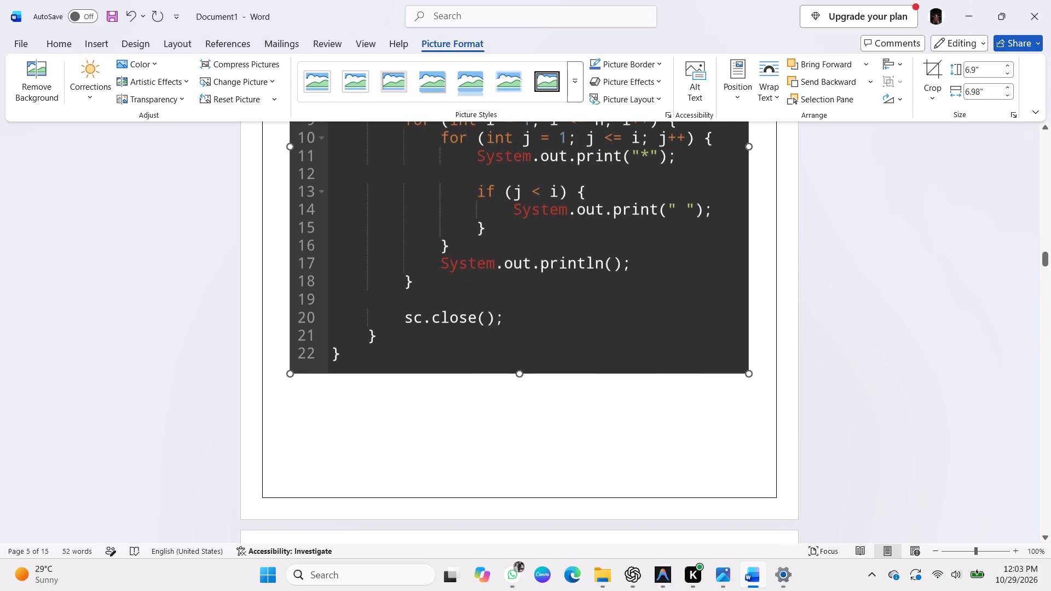
{"action": "left_click_drag", "start_coordinate": [750, 368], "coordinate": [763, 381]}
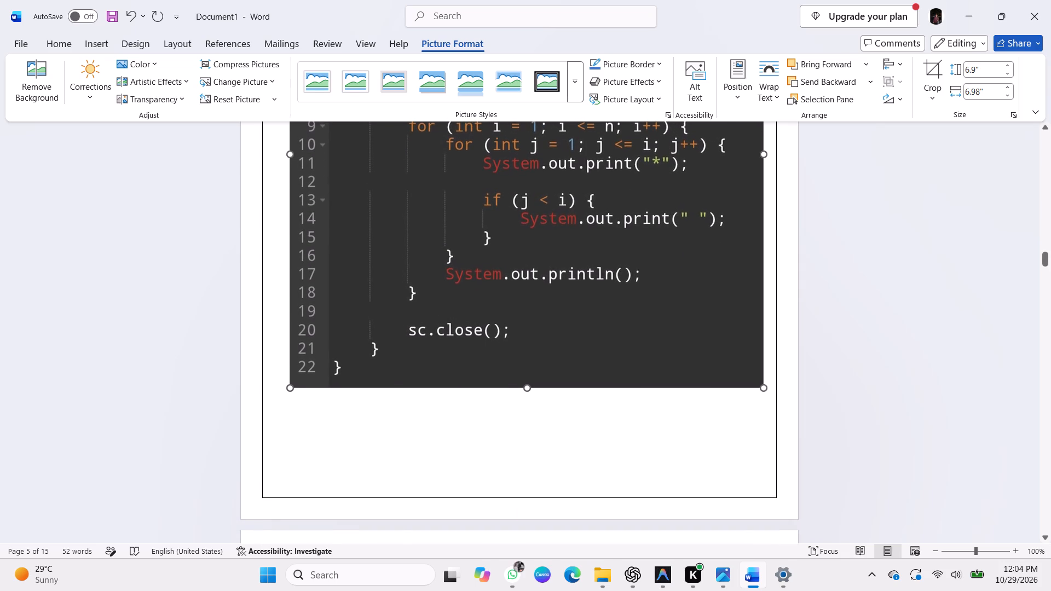
{"action": "left_click_drag", "start_coordinate": [763, 381], "coordinate": [767, 386]}
{"action": "scroll", "coordinate": [635, 401], "scroll_direction": "up", "scroll_amount": 1}
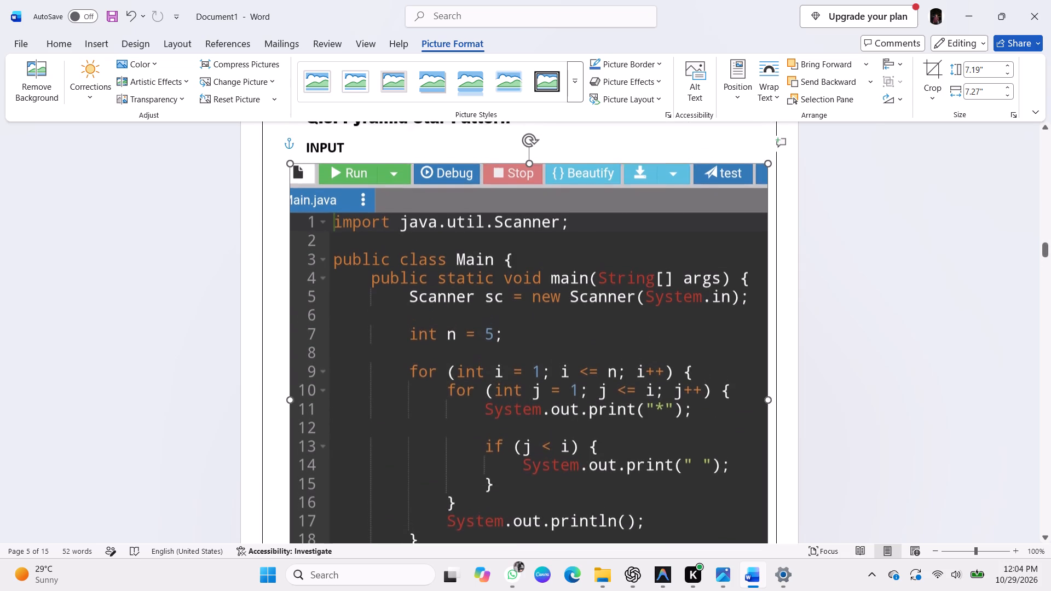
{"action": "scroll", "coordinate": [635, 401], "scroll_direction": "down", "scroll_amount": 2}
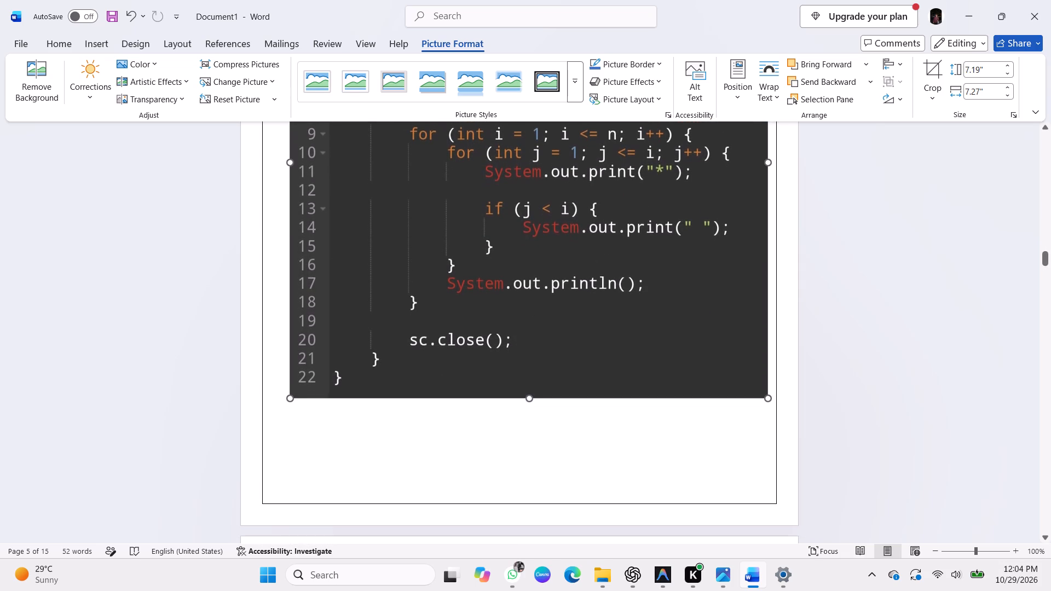
Stretch only the height of the Q.3 code screenshot to fill more of its page, ending slightly above the bottom margin.
{"action": "left_click", "coordinate": [526, 403]}
{"action": "left_click", "coordinate": [533, 379]}
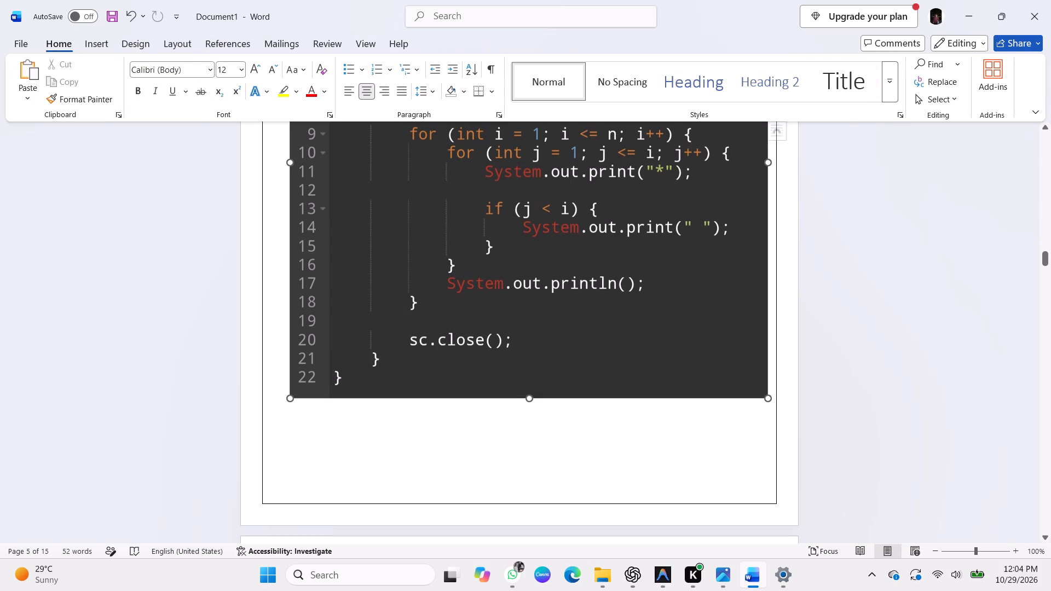
{"action": "left_click_drag", "start_coordinate": [527, 400], "coordinate": [536, 476]}
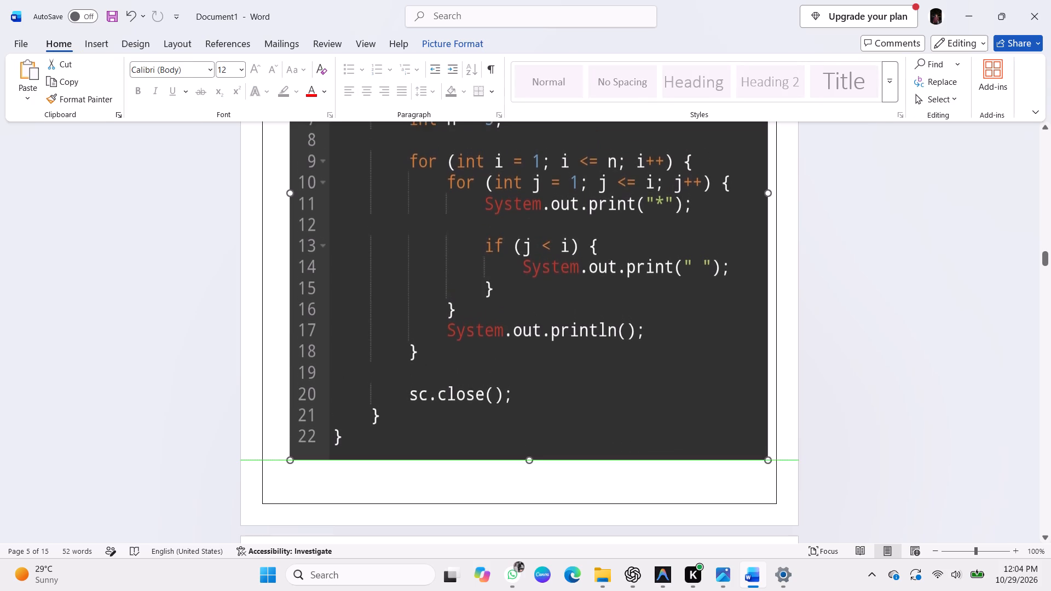
{"action": "left_click_drag", "start_coordinate": [536, 476], "coordinate": [536, 463]}
{"action": "scroll", "coordinate": [536, 463], "scroll_direction": "up", "scroll_amount": 1}
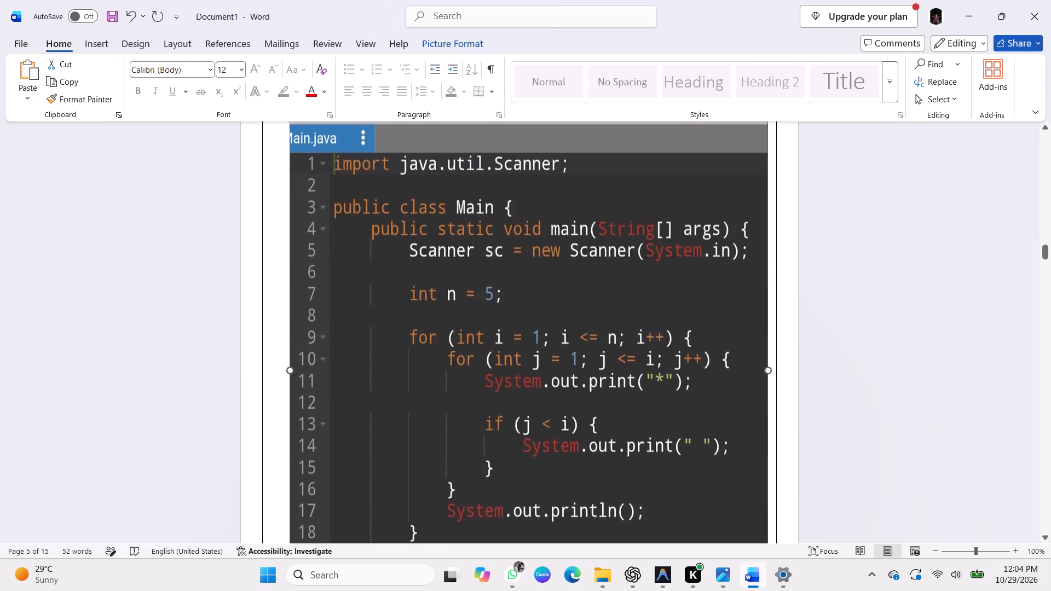
{"action": "scroll", "coordinate": [536, 463], "scroll_direction": "up", "scroll_amount": 1}
{"action": "scroll", "coordinate": [506, 392], "scroll_direction": "down", "scroll_amount": 2}
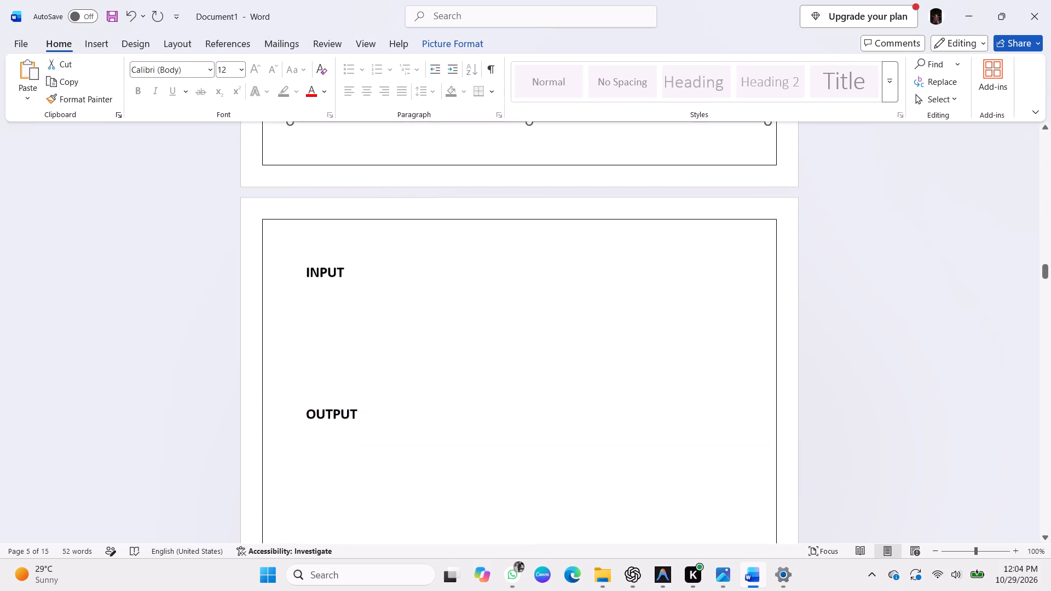
{"action": "left_click_drag", "start_coordinate": [526, 402], "coordinate": [523, 383]}
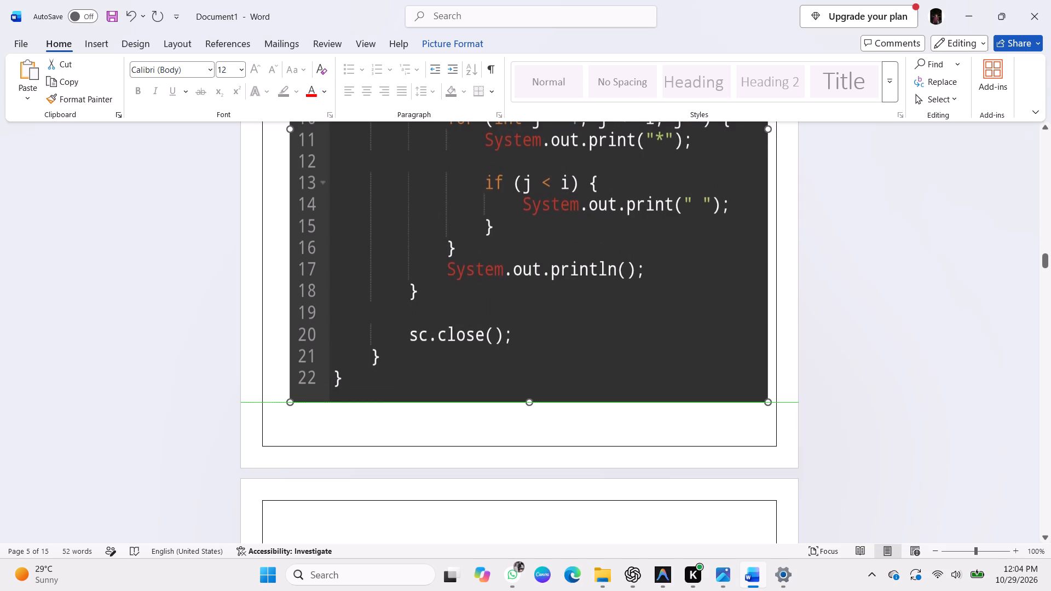
{"action": "left_click_drag", "start_coordinate": [523, 383], "coordinate": [523, 378]}
{"action": "scroll", "coordinate": [523, 378], "scroll_direction": "down", "scroll_amount": 1}
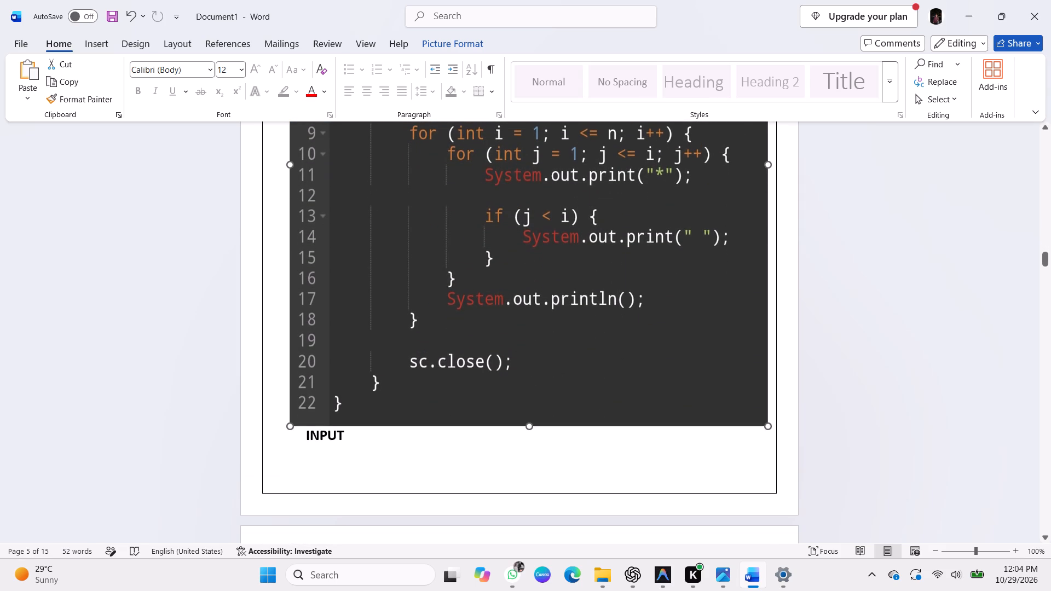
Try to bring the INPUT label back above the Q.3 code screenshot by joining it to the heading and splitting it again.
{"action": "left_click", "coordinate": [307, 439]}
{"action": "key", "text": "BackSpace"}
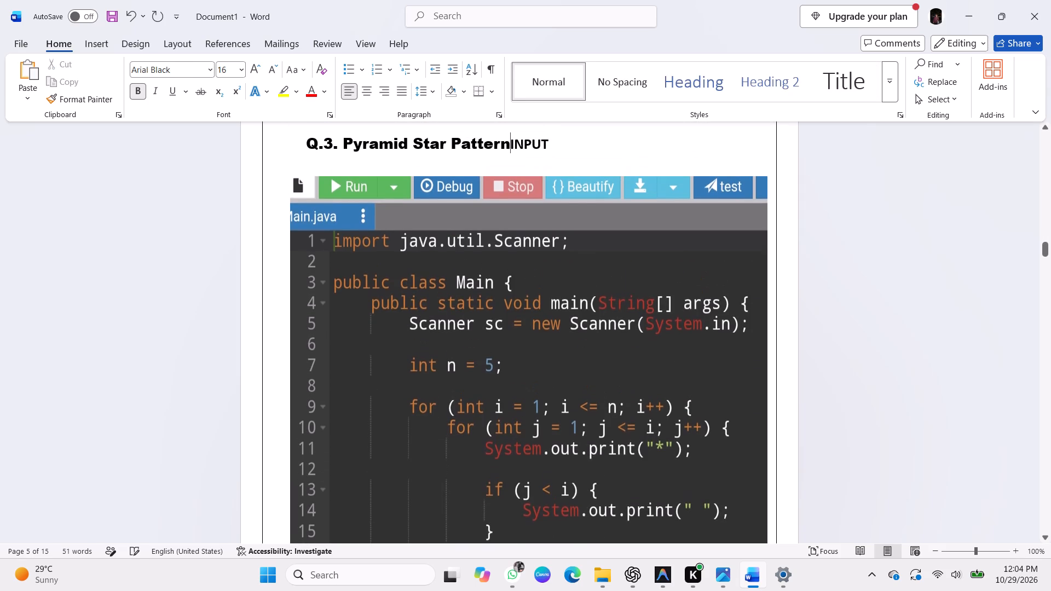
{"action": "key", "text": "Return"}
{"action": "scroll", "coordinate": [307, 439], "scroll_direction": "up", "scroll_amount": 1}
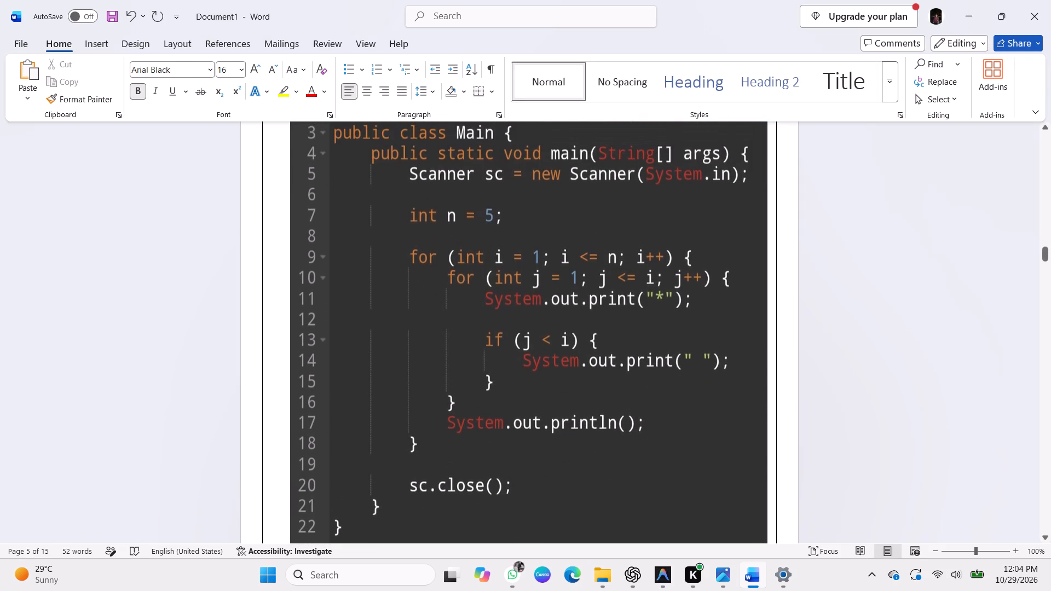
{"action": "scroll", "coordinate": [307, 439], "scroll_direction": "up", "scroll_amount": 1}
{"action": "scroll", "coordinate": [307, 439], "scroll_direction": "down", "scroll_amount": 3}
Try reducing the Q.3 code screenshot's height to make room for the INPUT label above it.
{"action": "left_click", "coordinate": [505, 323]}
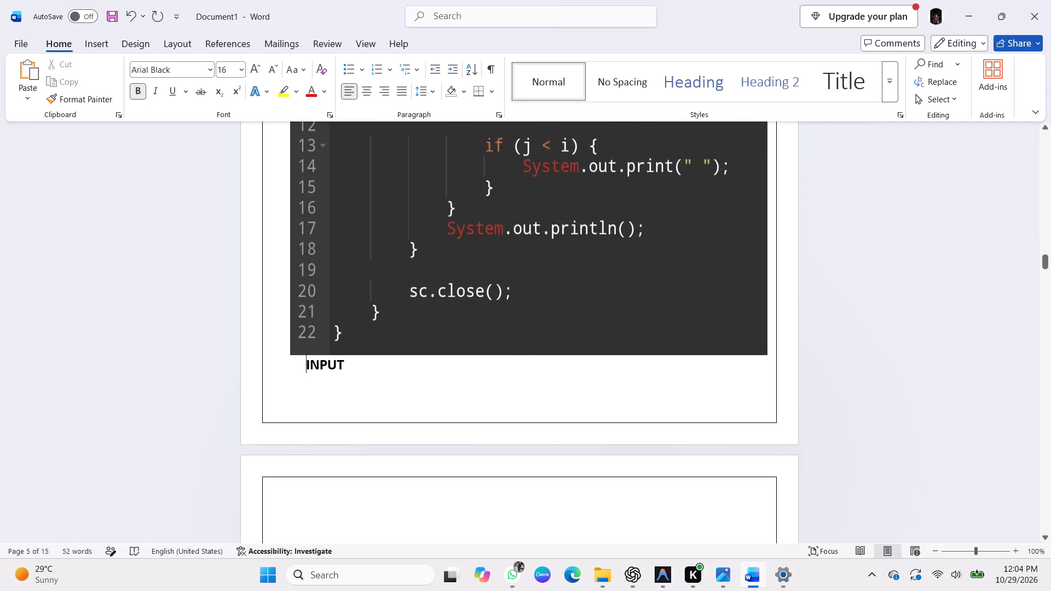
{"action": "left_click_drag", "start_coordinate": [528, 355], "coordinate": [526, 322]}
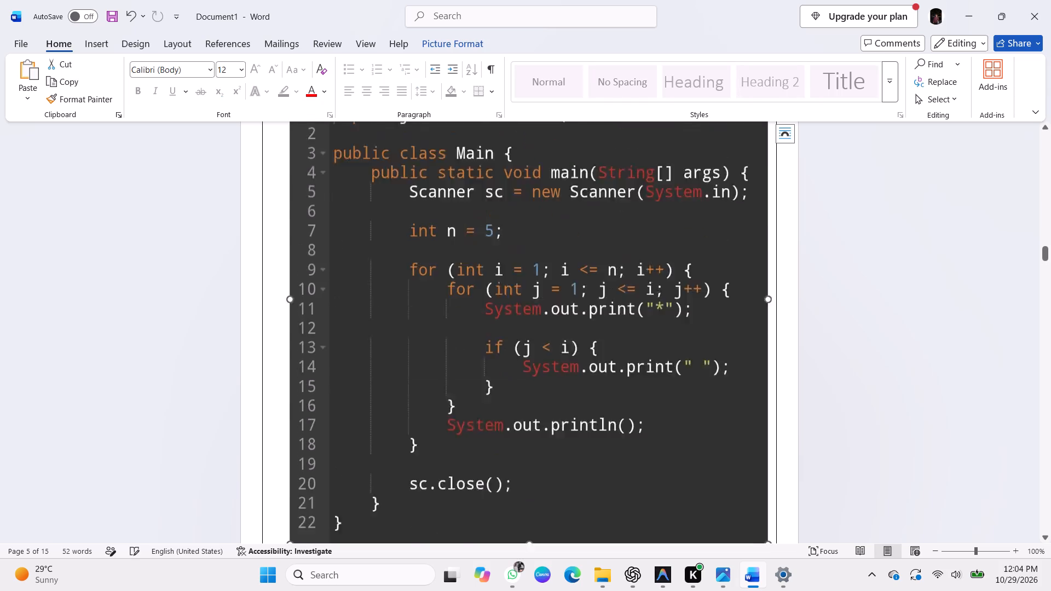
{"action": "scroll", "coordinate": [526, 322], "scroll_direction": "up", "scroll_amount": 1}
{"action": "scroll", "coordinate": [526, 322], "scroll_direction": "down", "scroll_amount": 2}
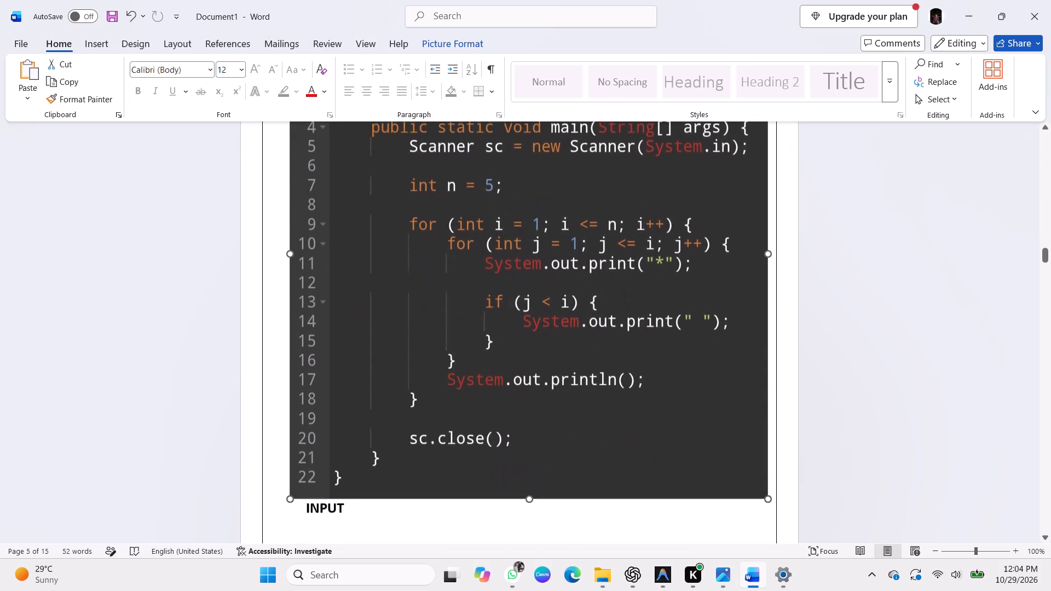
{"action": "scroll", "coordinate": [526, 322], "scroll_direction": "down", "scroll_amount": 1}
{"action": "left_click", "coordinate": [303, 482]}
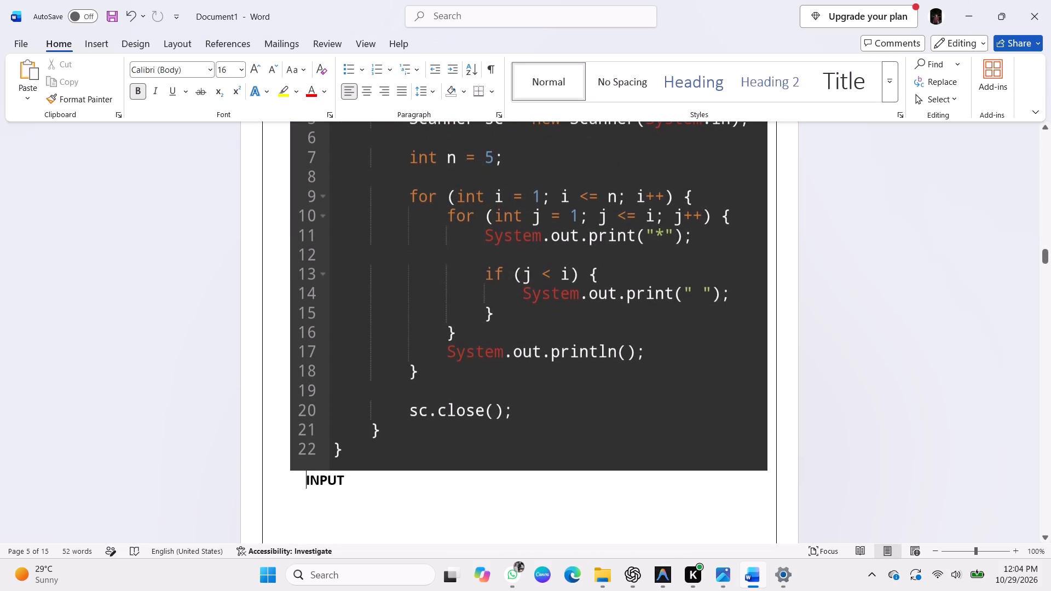
Reposition the Q.3 code screenshot directly beneath the INPUT label, so the label sits between it and the heading, shifted slightly toward the page's left border.
{"action": "key", "text": "BackSpace"}
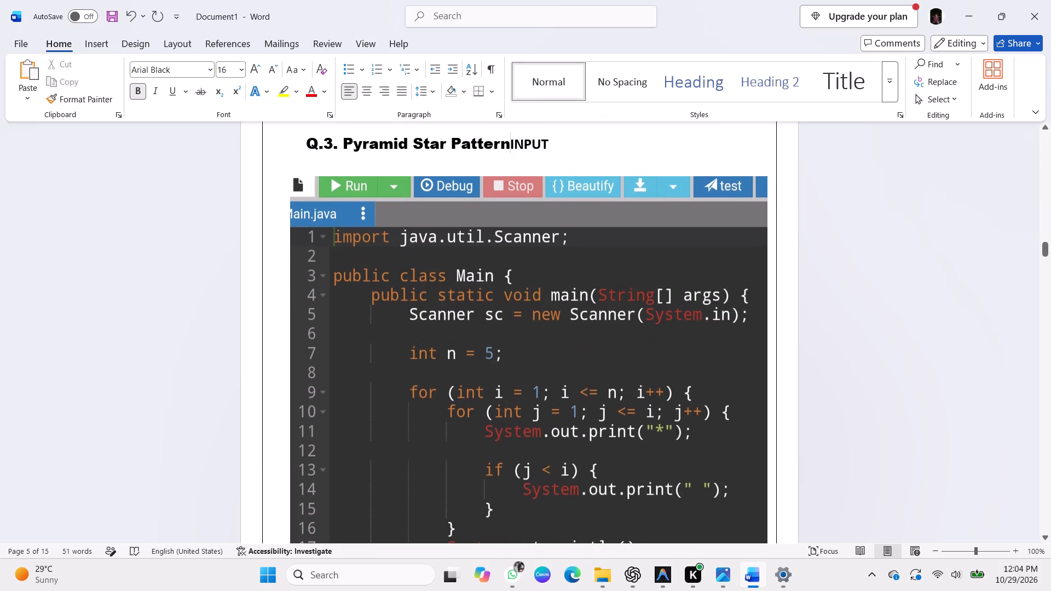
{"action": "key", "text": "Return"}
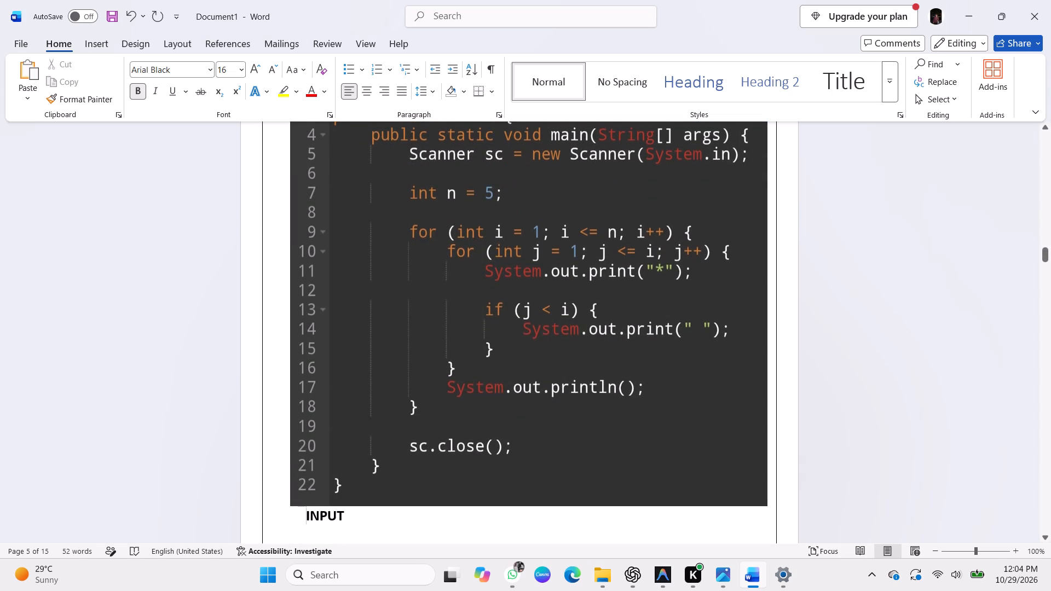
{"action": "left_click", "coordinate": [392, 418]}
{"action": "left_click_drag", "start_coordinate": [392, 418], "coordinate": [390, 445]}
{"action": "scroll", "coordinate": [390, 445], "scroll_direction": "up", "scroll_amount": 2}
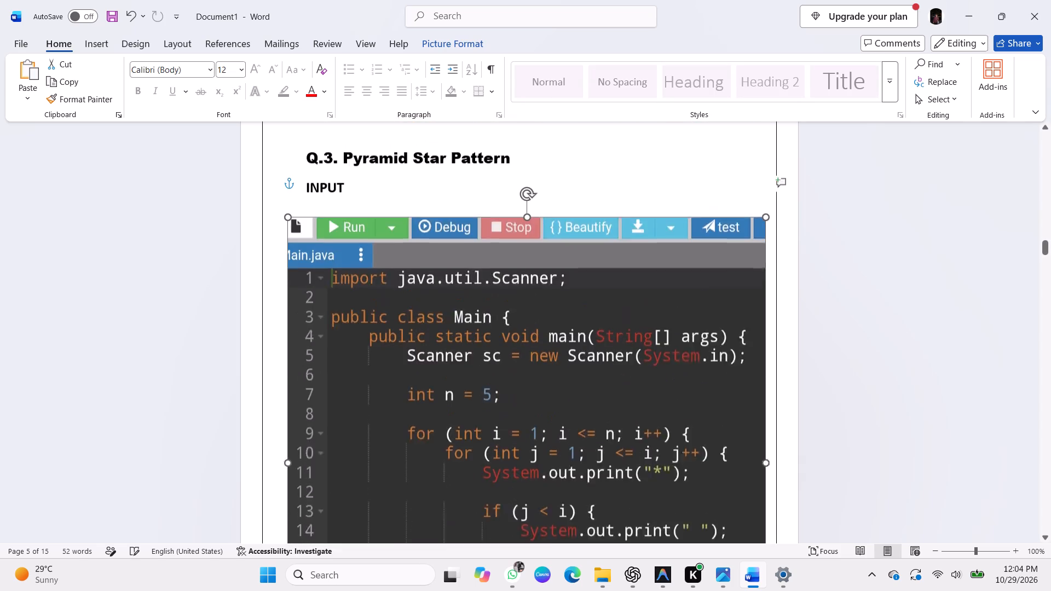
{"action": "scroll", "coordinate": [390, 445], "scroll_direction": "down", "scroll_amount": 1}
{"action": "left_click_drag", "start_coordinate": [428, 376], "coordinate": [426, 360]}
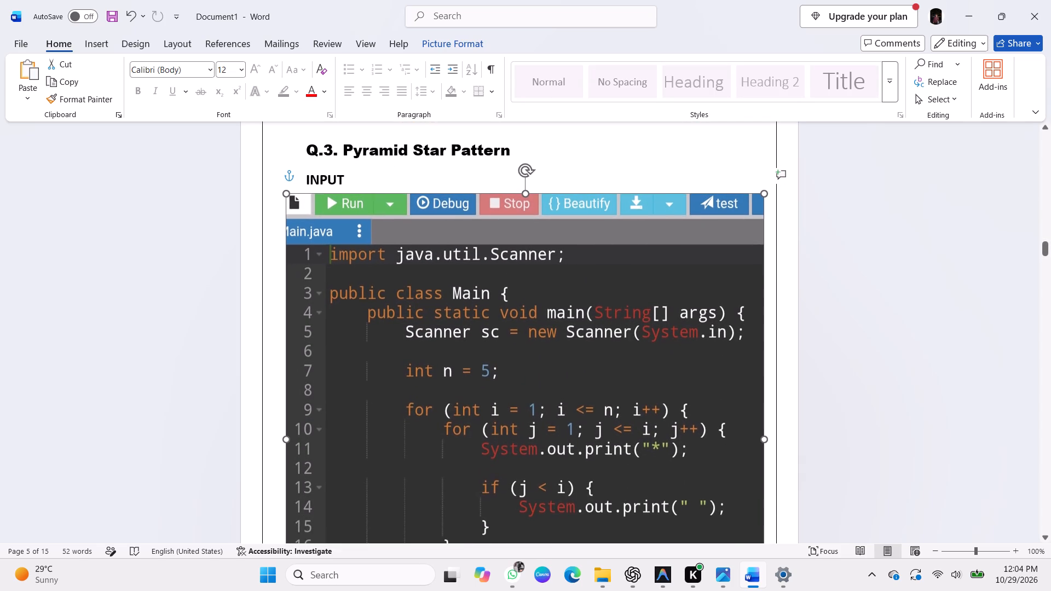
{"action": "left_click_drag", "start_coordinate": [426, 360], "coordinate": [426, 354]}
{"action": "scroll", "coordinate": [426, 354], "scroll_direction": "down", "scroll_amount": 1}
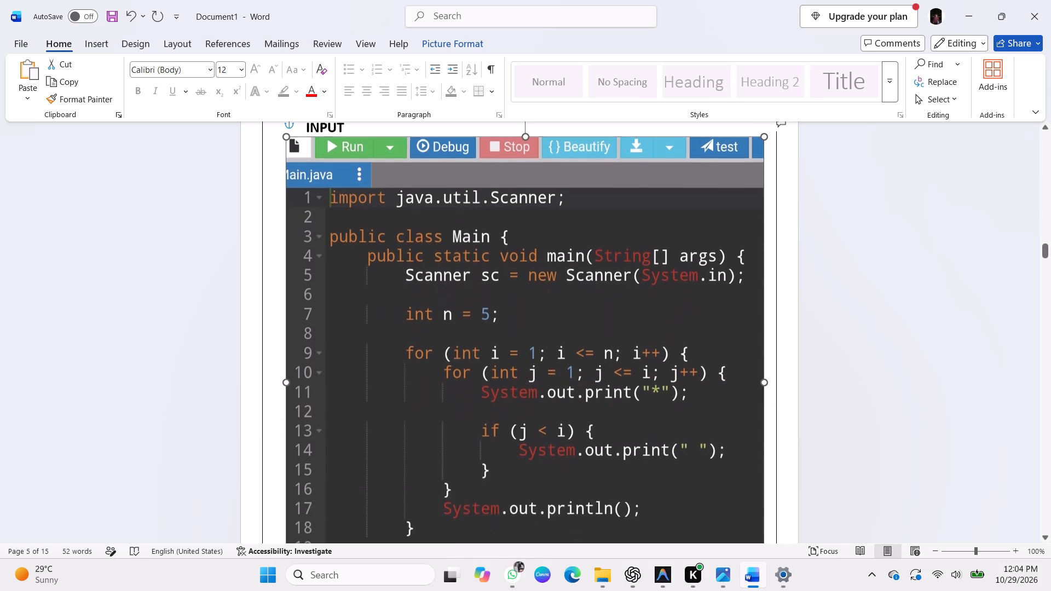
{"action": "scroll", "coordinate": [426, 354], "scroll_direction": "down", "scroll_amount": 1}
{"action": "left_click_drag", "start_coordinate": [426, 354], "coordinate": [415, 354]}
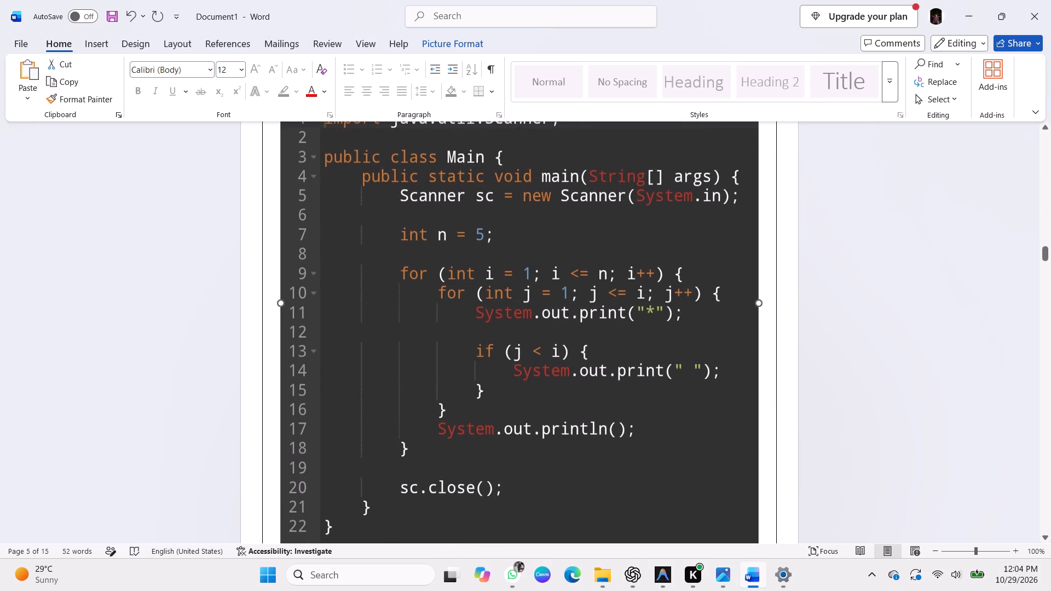
Stretch only the height of the Q.3 code screenshot downward, ending a little above the bottom page border, and dismiss the chat notification.
{"action": "scroll", "coordinate": [415, 354], "scroll_direction": "down", "scroll_amount": 2}
{"action": "left_click_drag", "start_coordinate": [516, 407], "coordinate": [517, 468]}
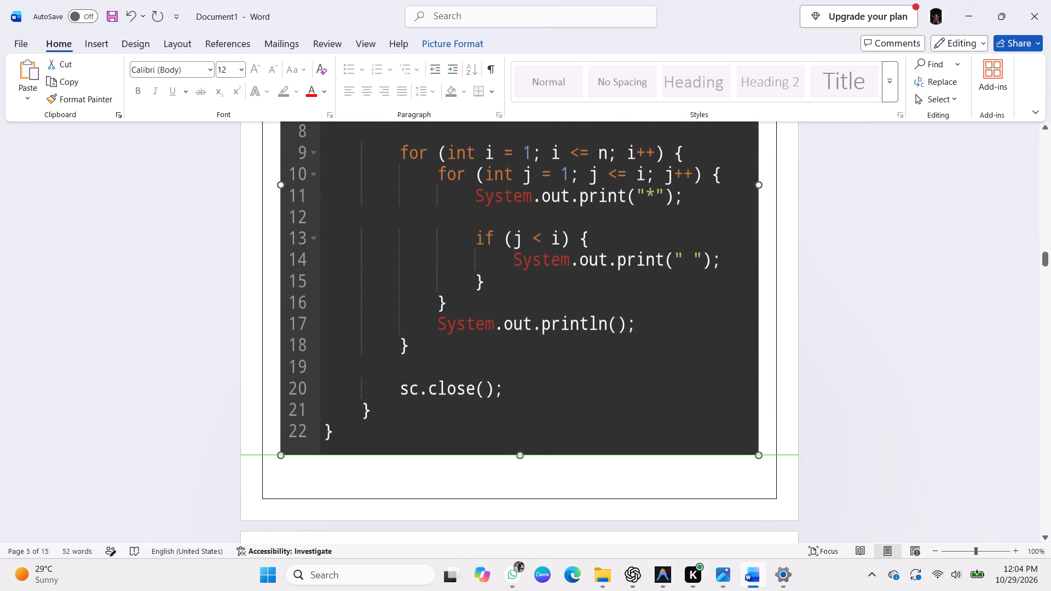
{"action": "left_click_drag", "start_coordinate": [517, 468], "coordinate": [516, 445]}
{"action": "scroll", "coordinate": [516, 445], "scroll_direction": "up", "scroll_amount": 2}
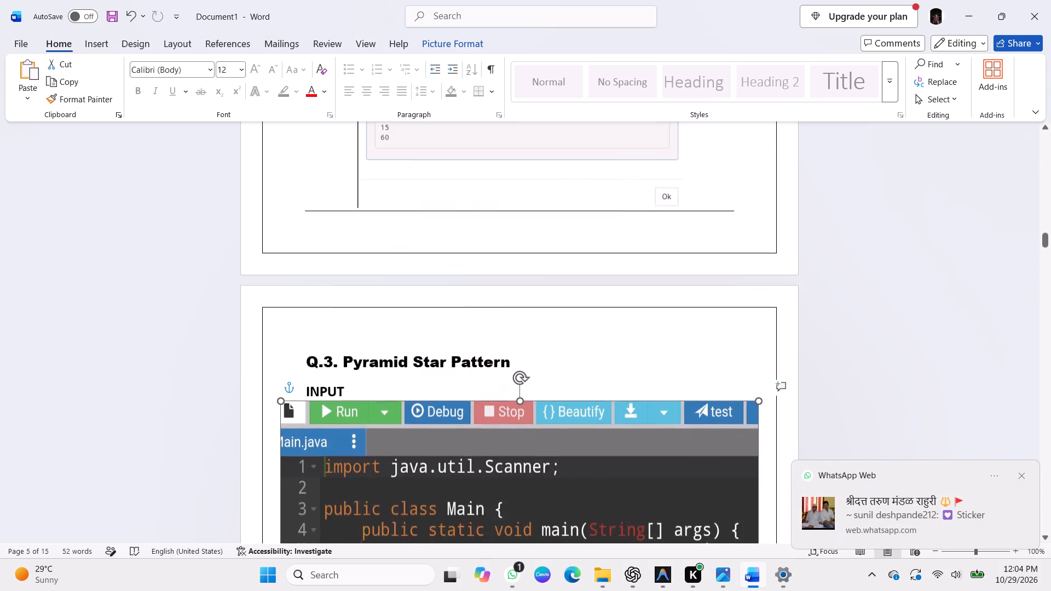
{"action": "scroll", "coordinate": [516, 445], "scroll_direction": "down", "scroll_amount": 5}
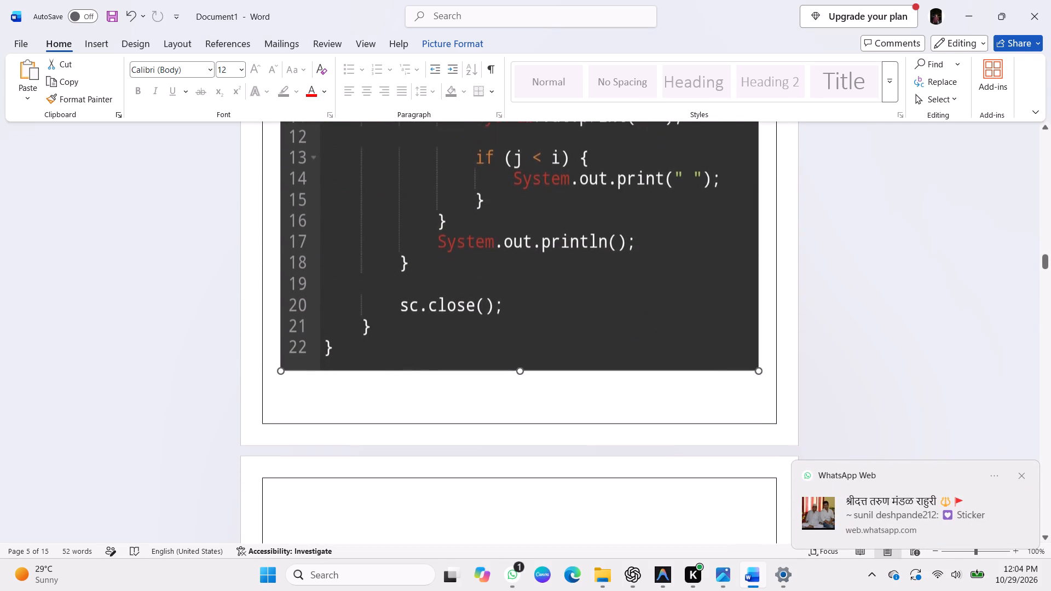
{"action": "scroll", "coordinate": [516, 445], "scroll_direction": "down", "scroll_amount": 1}
{"action": "left_click", "coordinate": [1019, 480]}
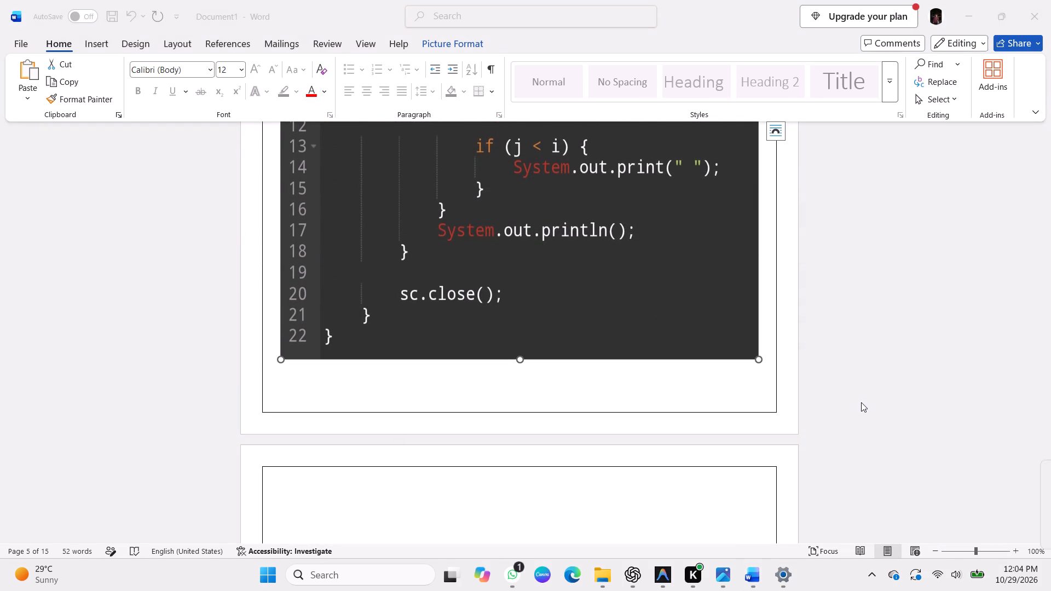
Delete the blank lines above the Q.3 OUTPUT label so it starts at the top of the page following the code screenshot.
{"action": "scroll", "coordinate": [861, 402], "scroll_direction": "down", "scroll_amount": 2}
{"action": "scroll", "coordinate": [861, 402], "scroll_direction": "up", "scroll_amount": 1}
{"action": "scroll", "coordinate": [861, 402], "scroll_direction": "down", "scroll_amount": 1}
{"action": "left_click", "coordinate": [511, 359]}
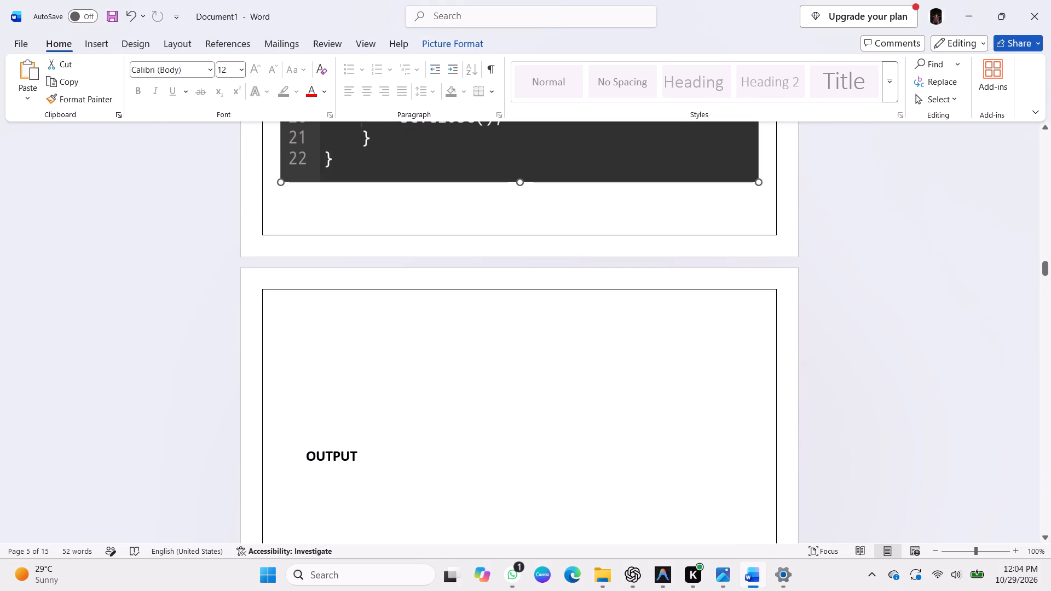
{"action": "key", "text": "Down"}
{"action": "key", "text": "Down"}
{"action": "key", "text": "Down"}
{"action": "key", "text": "Down"}
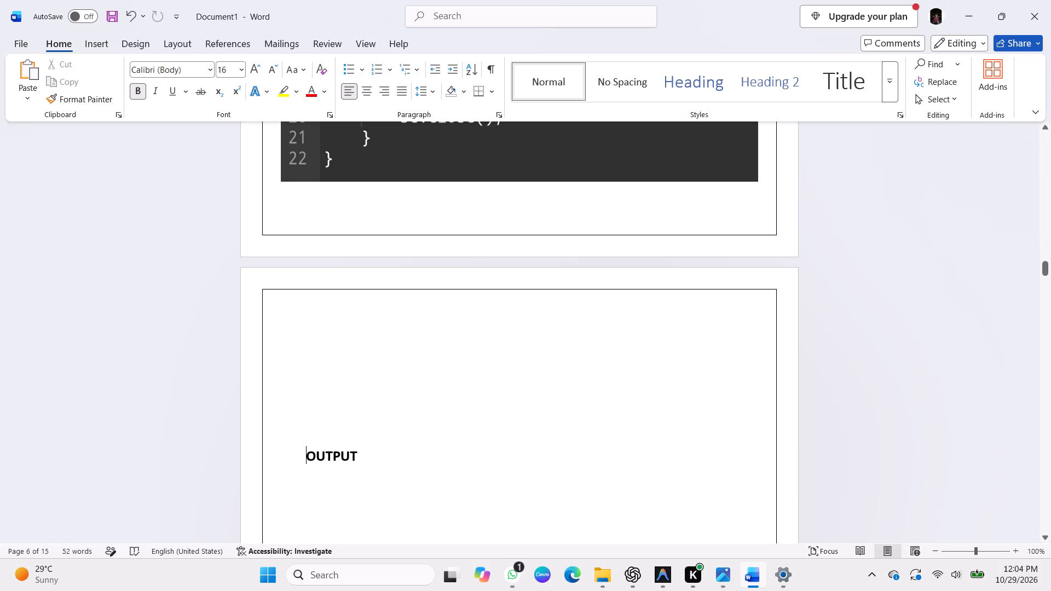
{"action": "key", "text": "BackSpace"}
{"action": "key", "text": "BackSpace"}
{"action": "key", "text": "BackSpace"}
{"action": "key", "text": "BackSpace"}
{"action": "key", "text": "Up"}
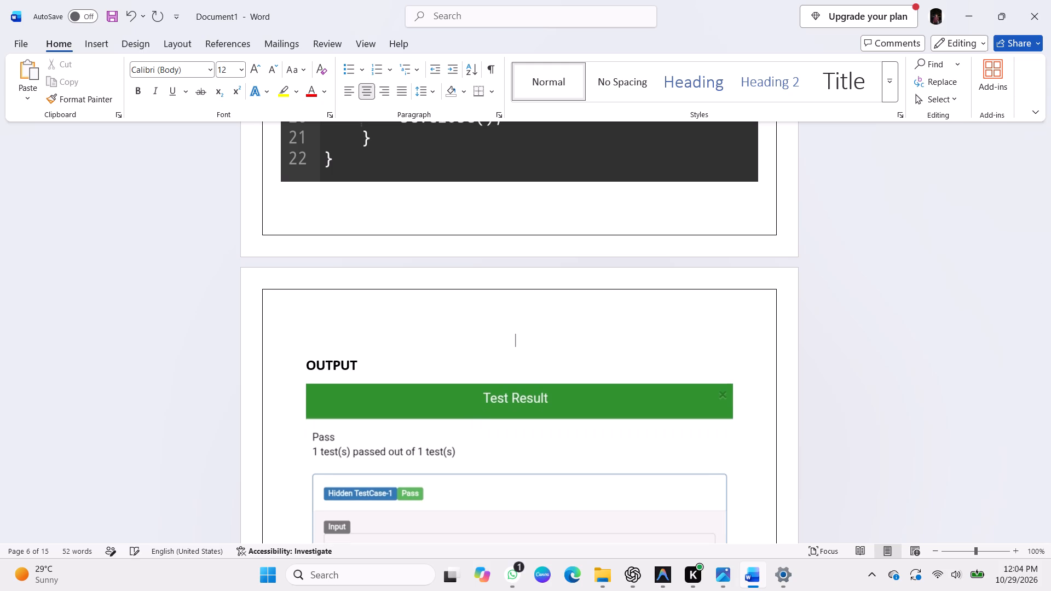
{"action": "key", "text": "BackSpace"}
{"action": "key", "text": "BackSpace"}
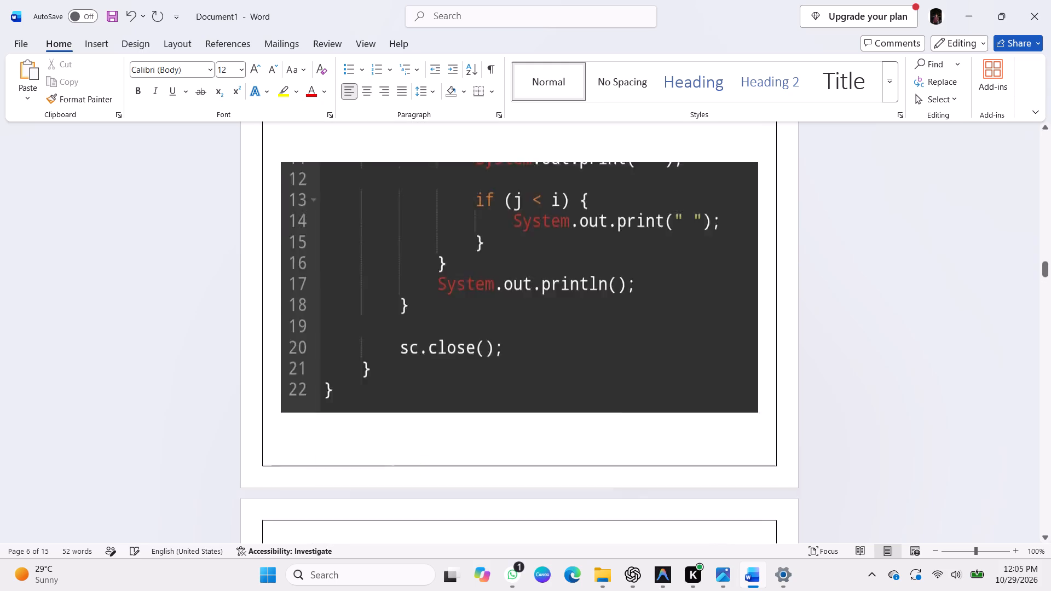
{"action": "scroll", "coordinate": [511, 359], "scroll_direction": "down", "scroll_amount": 6}
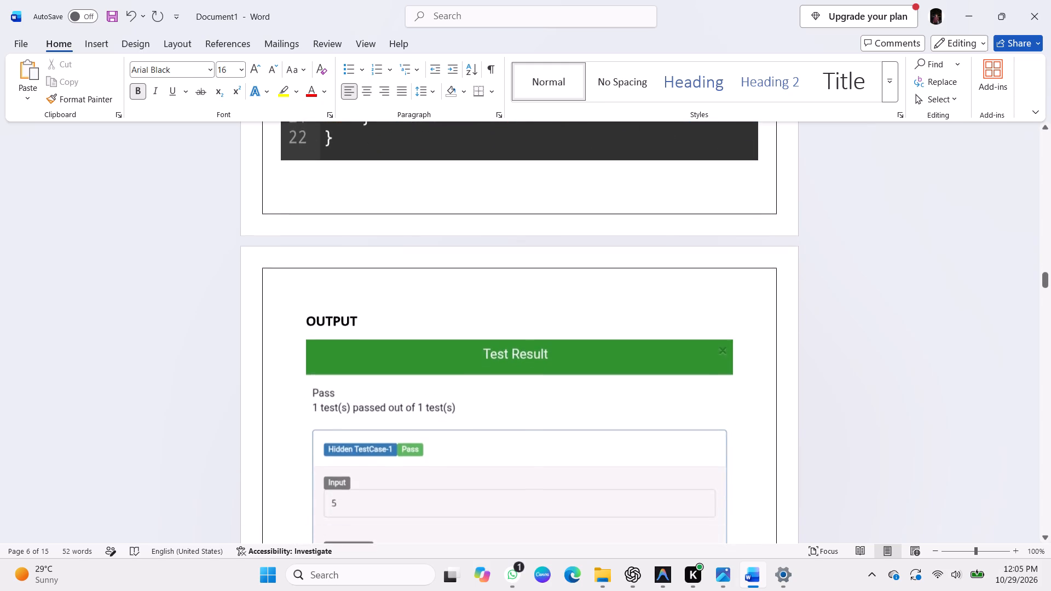
Enlarge the Q.3 Test Result screenshot proportionally almost to the page border and apply centre alignment.
{"action": "scroll", "coordinate": [511, 359], "scroll_direction": "down", "scroll_amount": 2}
{"action": "scroll", "coordinate": [511, 359], "scroll_direction": "up", "scroll_amount": 3}
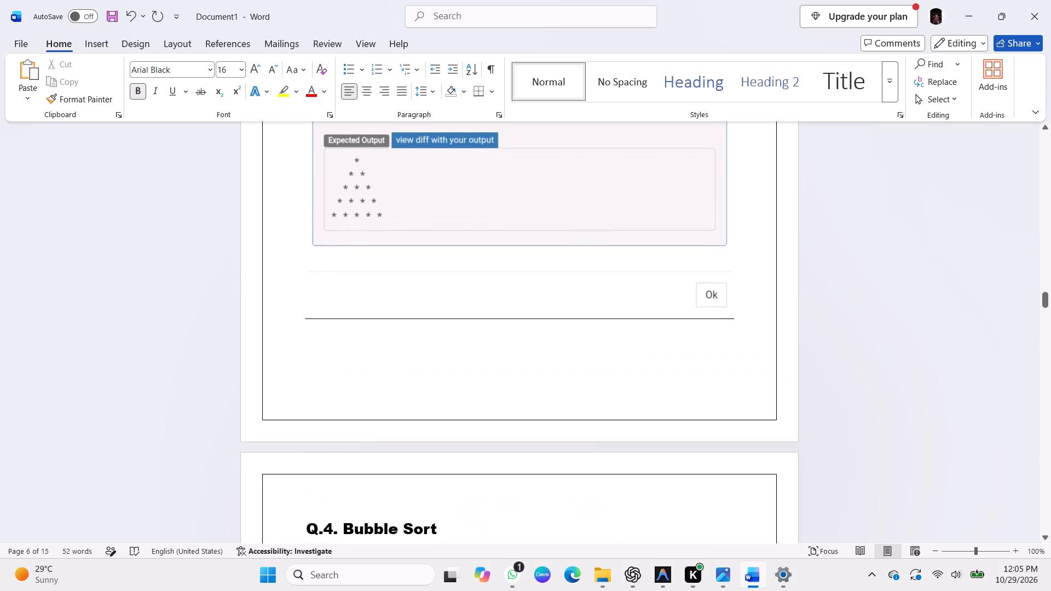
{"action": "left_click", "coordinate": [605, 217]}
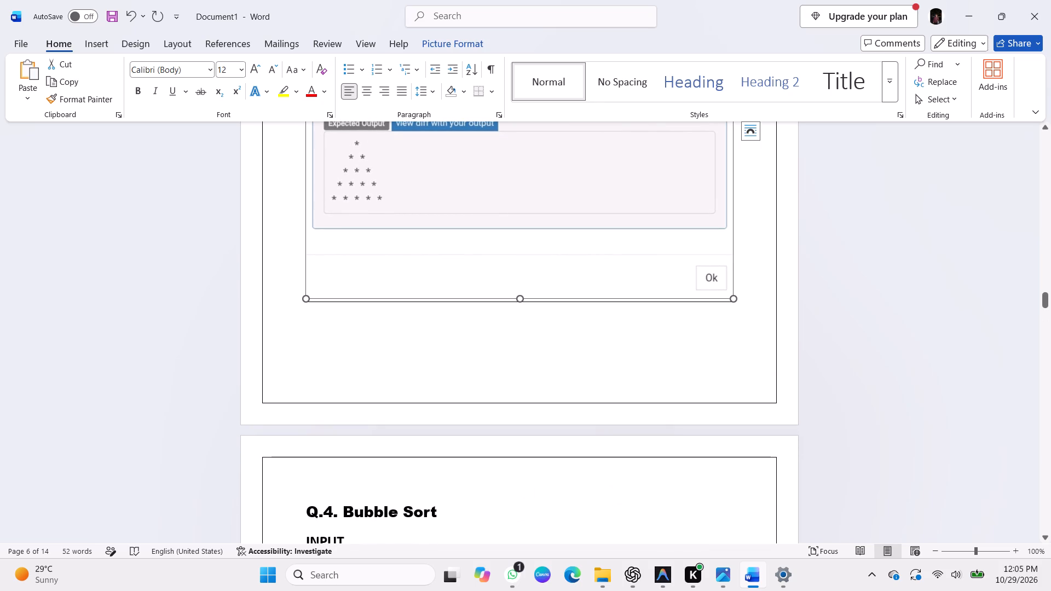
{"action": "left_click_drag", "start_coordinate": [732, 300], "coordinate": [738, 333]}
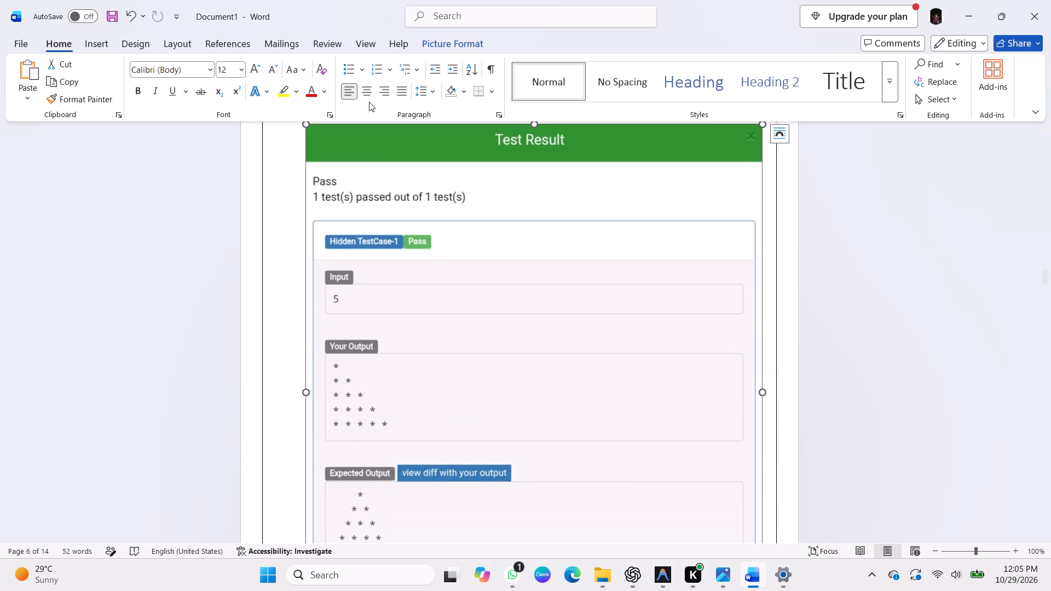
{"action": "left_click", "coordinate": [365, 95]}
Stretch only the height of the Q.3 Test Result screenshot slightly to use more of its page.
{"action": "scroll", "coordinate": [461, 314], "scroll_direction": "down", "scroll_amount": 2}
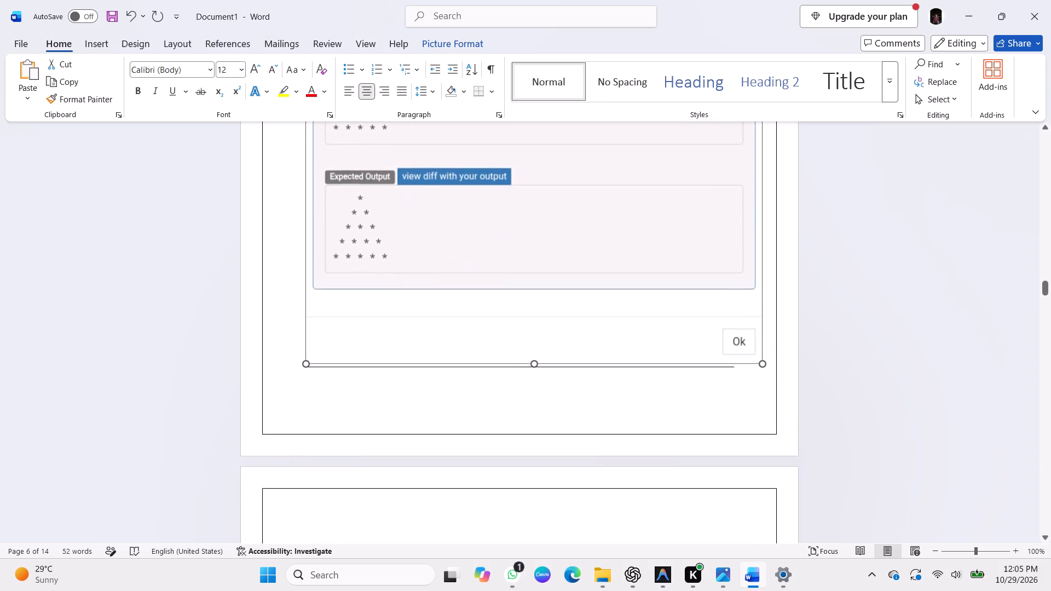
{"action": "left_click_drag", "start_coordinate": [531, 363], "coordinate": [538, 388]}
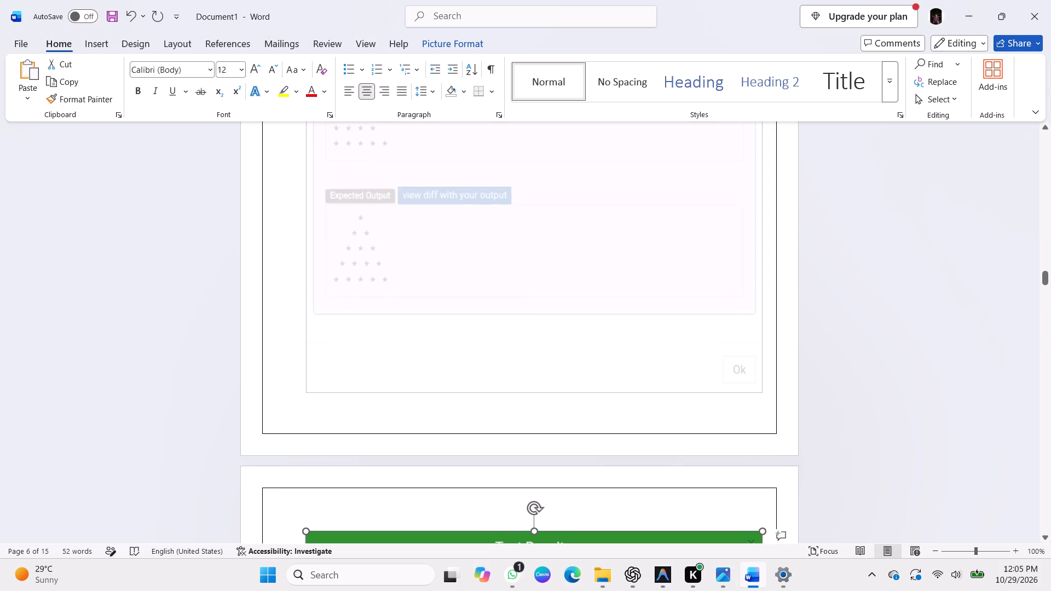
{"action": "left_click_drag", "start_coordinate": [538, 388], "coordinate": [538, 379]}
Give the Q.3 Test Result screenshot square text wrapping and move it to the horizontal middle of the page.
{"action": "scroll", "coordinate": [498, 317], "scroll_direction": "up", "scroll_amount": 1}
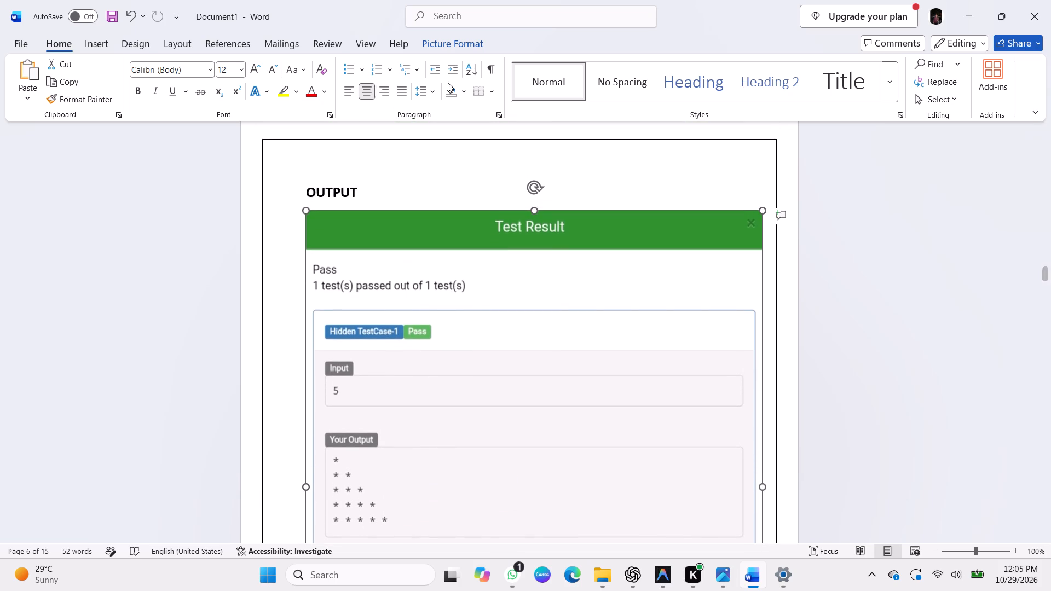
{"action": "left_click", "coordinate": [776, 219]}
{"action": "left_click", "coordinate": [824, 315]}
{"action": "scroll", "coordinate": [729, 281], "scroll_direction": "down", "scroll_amount": 1}
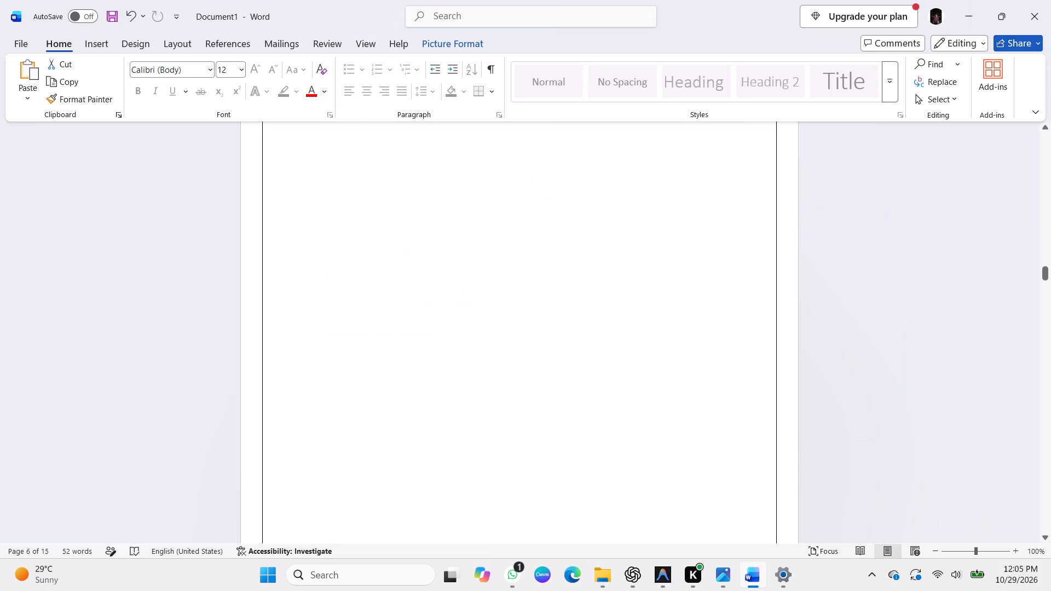
{"action": "scroll", "coordinate": [729, 281], "scroll_direction": "down", "scroll_amount": 2}
{"action": "left_click_drag", "start_coordinate": [627, 305], "coordinate": [602, 291]}
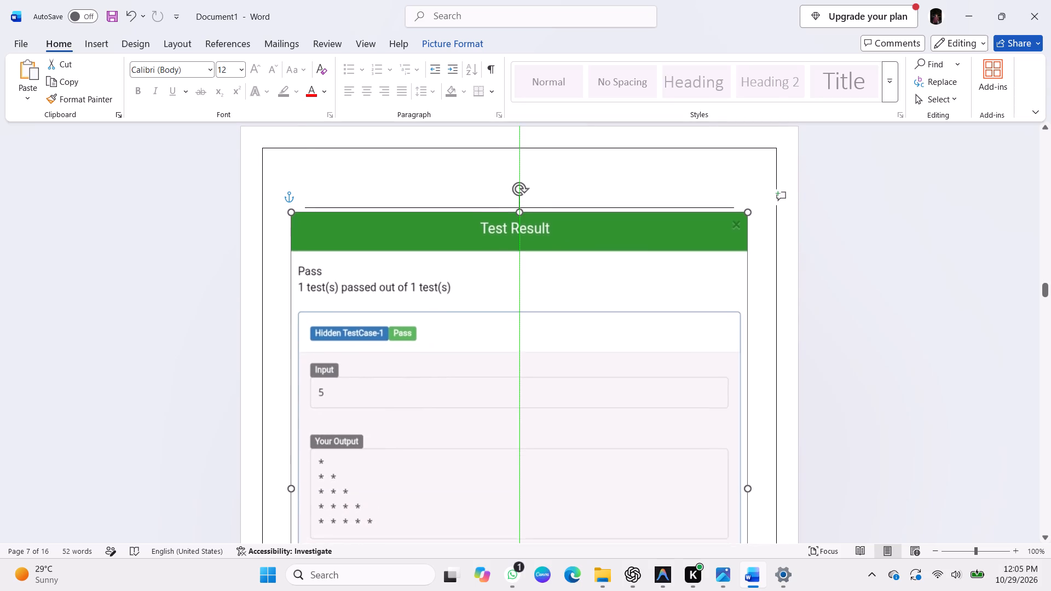
{"action": "left_click_drag", "start_coordinate": [602, 291], "coordinate": [616, 230]}
Shrink the Q.3 Test Result screenshot proportionally to leave room on its page for the OUTPUT label and separator line.
{"action": "scroll", "coordinate": [616, 230], "scroll_direction": "down", "scroll_amount": 3}
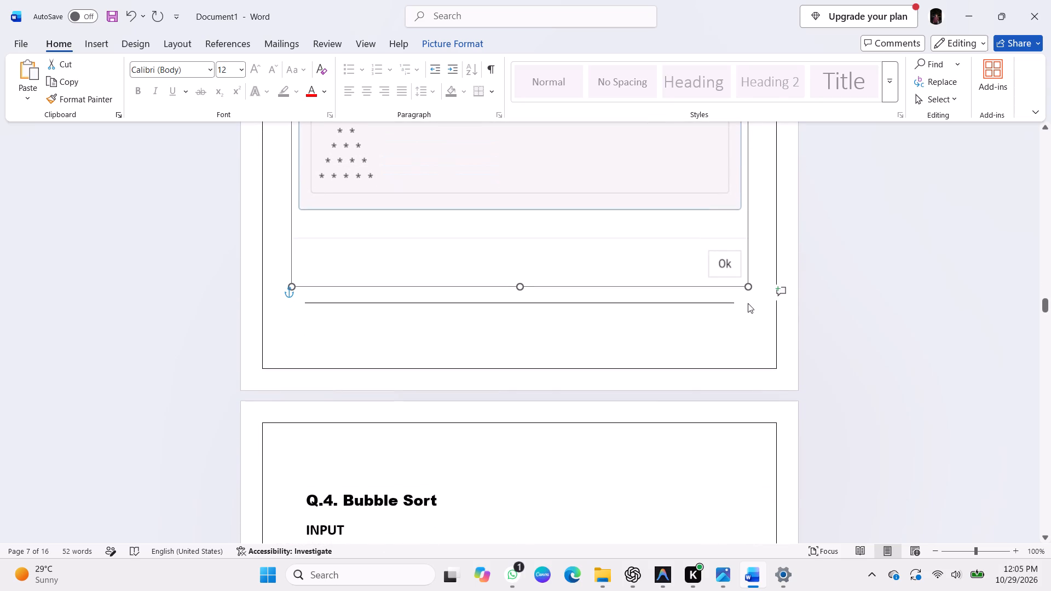
{"action": "left_click_drag", "start_coordinate": [748, 287], "coordinate": [711, 258]}
{"action": "scroll", "coordinate": [711, 258], "scroll_direction": "up", "scroll_amount": 2}
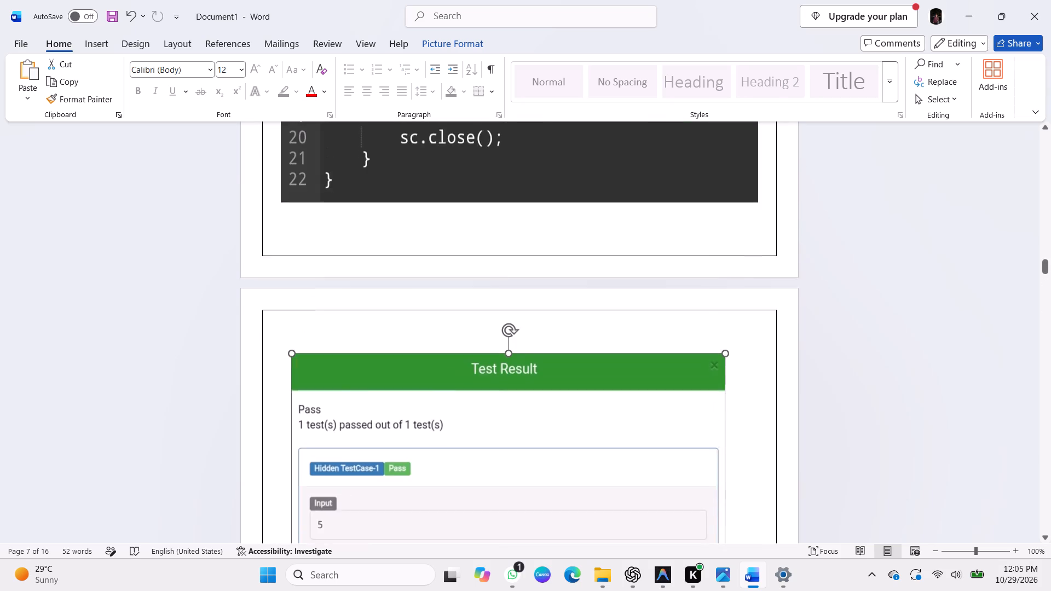
{"action": "scroll", "coordinate": [711, 258], "scroll_direction": "down", "scroll_amount": 1}
{"action": "scroll", "coordinate": [711, 258], "scroll_direction": "up", "scroll_amount": 4}
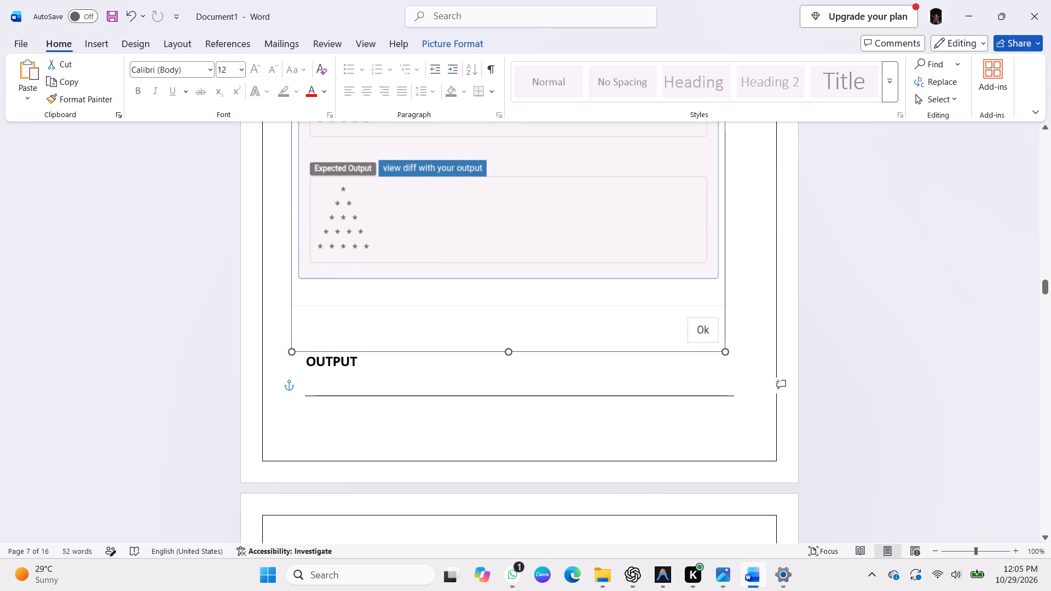
Move the Q.3 Test Result screenshot down so it sits directly beneath the OUTPUT label.
{"action": "left_click_drag", "start_coordinate": [519, 315], "coordinate": [525, 349]}
{"action": "scroll", "coordinate": [525, 349], "scroll_direction": "up", "scroll_amount": 1}
{"action": "scroll", "coordinate": [525, 349], "scroll_direction": "down", "scroll_amount": 1}
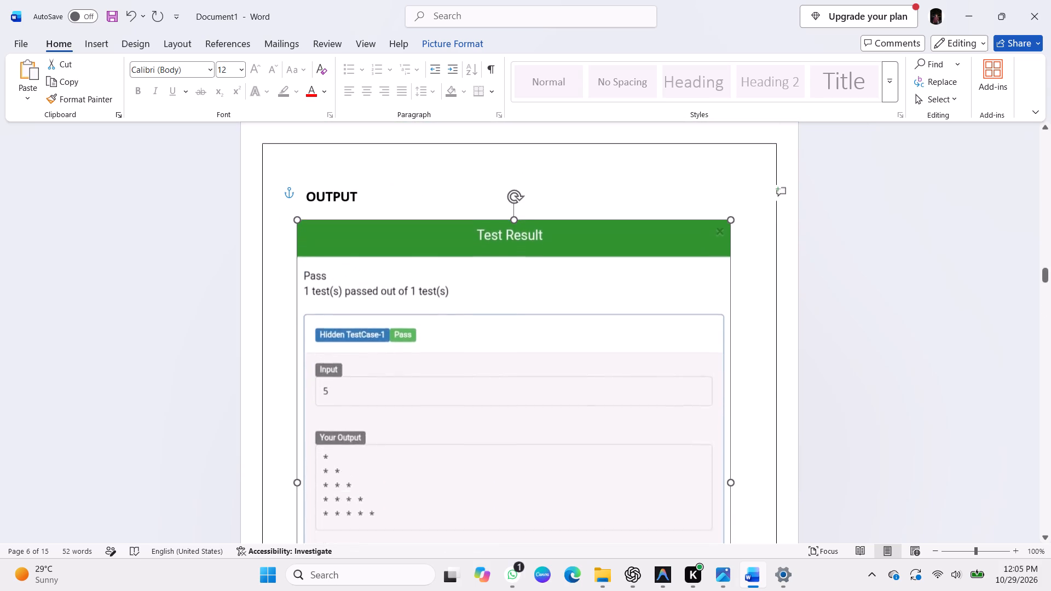
Stretch the height of the Q.3 Test Result screenshot slightly so its bottom edge sits just above the separator line.
{"action": "scroll", "coordinate": [525, 349], "scroll_direction": "down", "scroll_amount": 2}
{"action": "left_click_drag", "start_coordinate": [515, 438], "coordinate": [515, 442]}
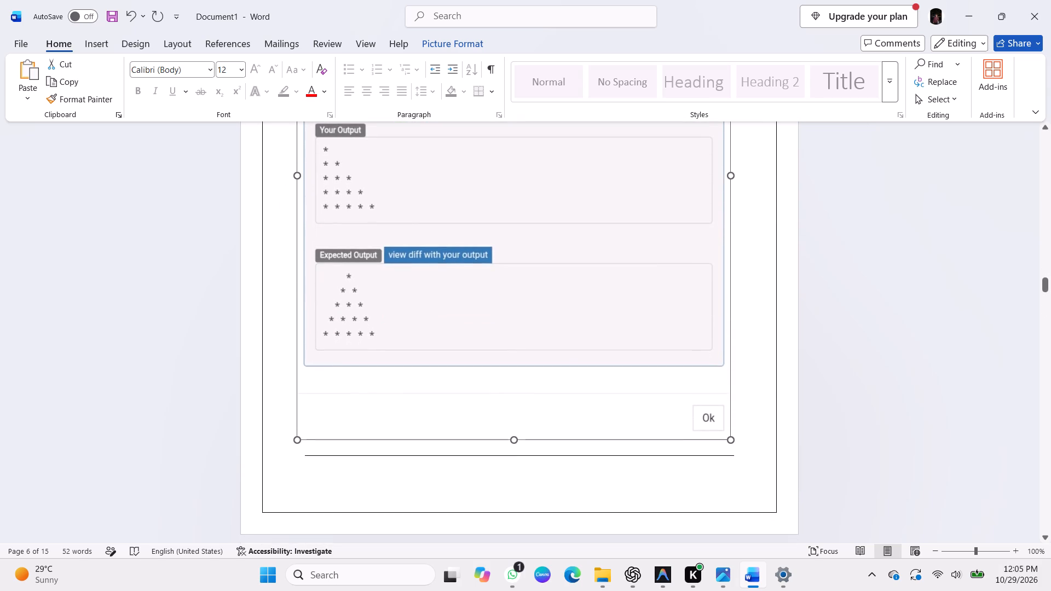
{"action": "left_click_drag", "start_coordinate": [515, 442], "coordinate": [516, 453]}
Widen the Q.3 Test Result screenshot slightly and move it back to the horizontal middle of the page.
{"action": "scroll", "coordinate": [592, 362], "scroll_direction": "up", "scroll_amount": 1}
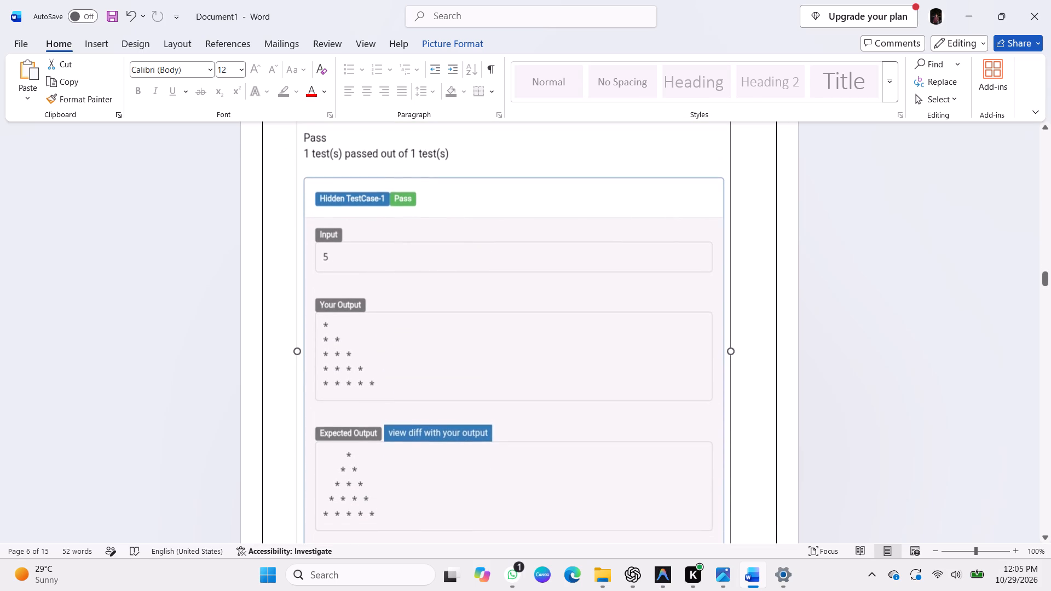
{"action": "left_click_drag", "start_coordinate": [731, 350], "coordinate": [752, 346]}
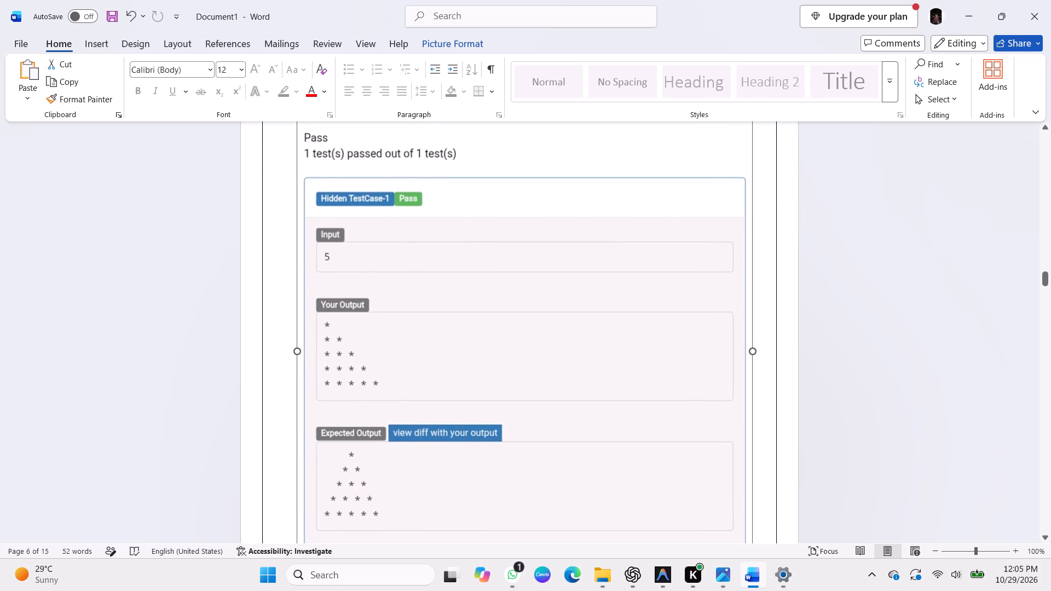
{"action": "left_click_drag", "start_coordinate": [639, 352], "coordinate": [630, 351]}
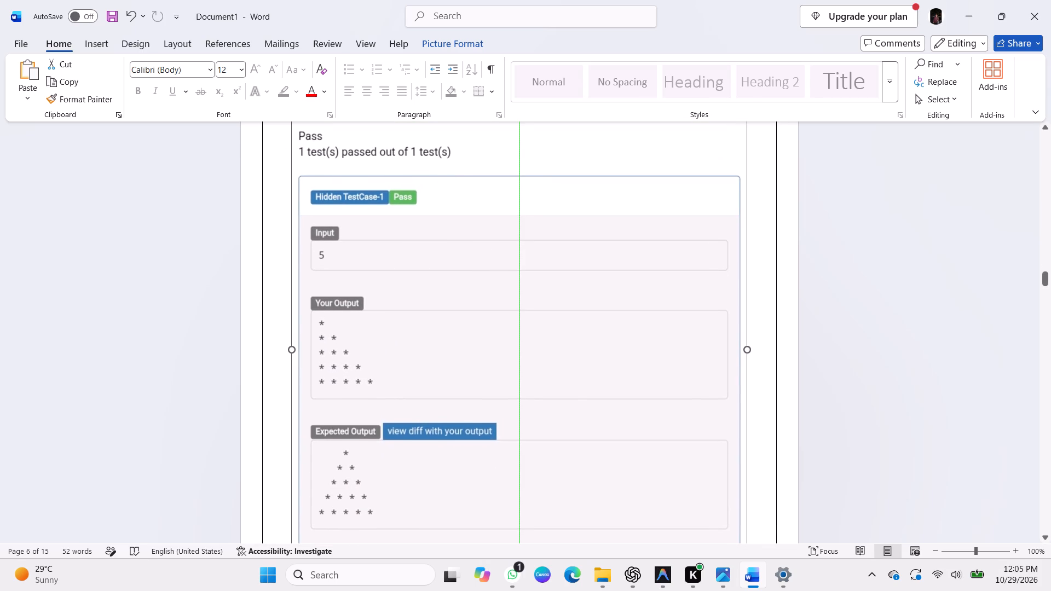
{"action": "left_click_drag", "start_coordinate": [630, 351], "coordinate": [629, 351]}
{"action": "scroll", "coordinate": [629, 351], "scroll_direction": "up", "scroll_amount": 1}
Remove the blank lines above the Q.4. Bubble Sort heading so it starts at the top of its page.
{"action": "scroll", "coordinate": [629, 351], "scroll_direction": "down", "scroll_amount": 4}
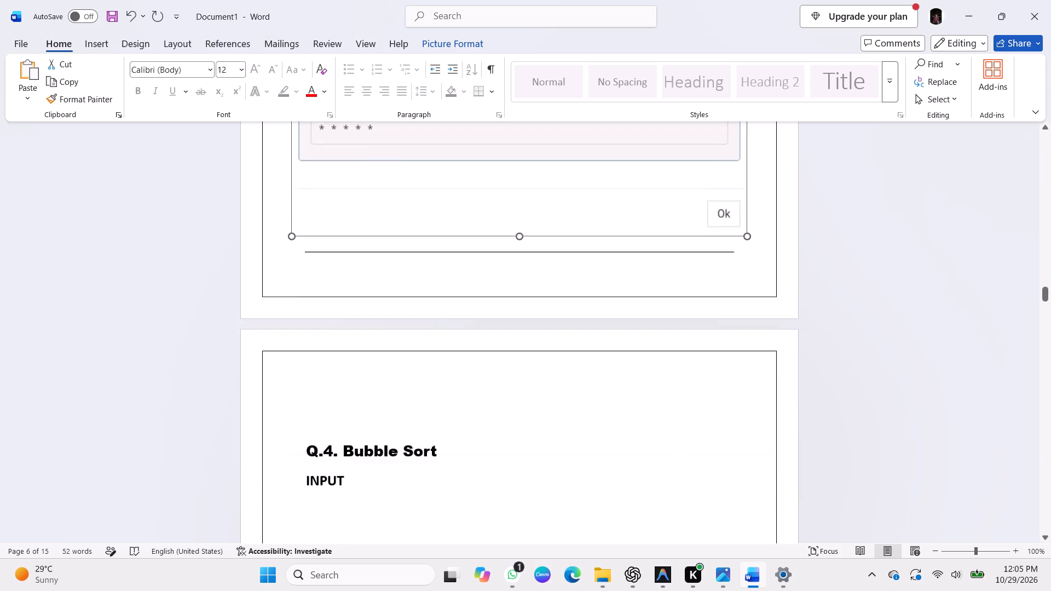
{"action": "scroll", "coordinate": [629, 351], "scroll_direction": "down", "scroll_amount": 1}
{"action": "left_click", "coordinate": [439, 343]}
{"action": "left_click", "coordinate": [309, 383]}
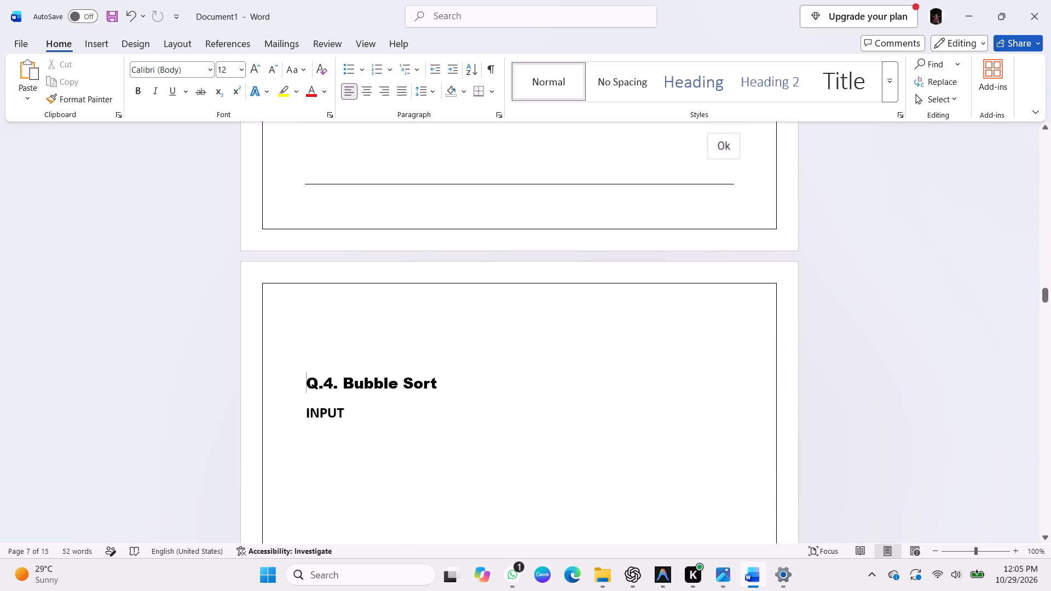
{"action": "key", "text": "BackSpace"}
{"action": "key", "text": "BackSpace"}
Enlarge the Q.4 Bubble Sort code screenshot slightly, keeping it on the heading's page, and centre it horizontally.
{"action": "scroll", "coordinate": [309, 383], "scroll_direction": "down", "scroll_amount": 1}
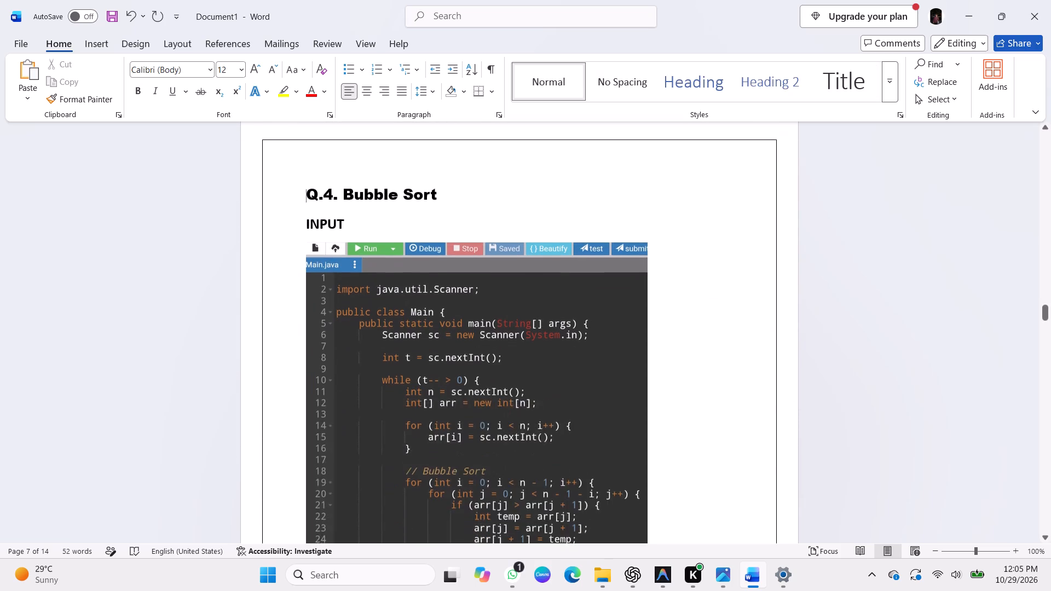
{"action": "scroll", "coordinate": [309, 383], "scroll_direction": "down", "scroll_amount": 3}
{"action": "left_click", "coordinate": [470, 342]}
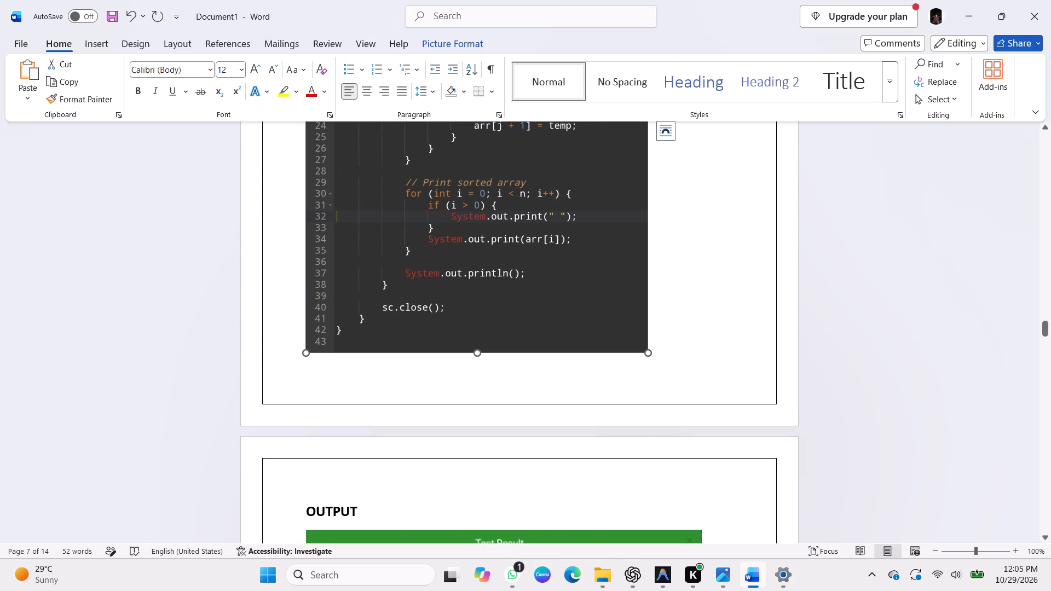
{"action": "left_click", "coordinate": [650, 349]}
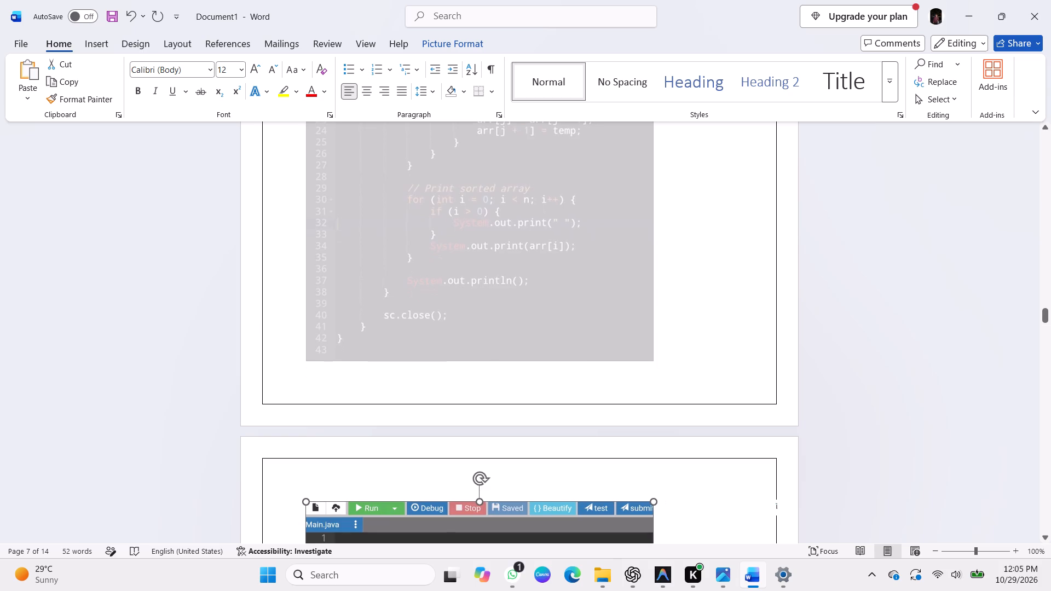
{"action": "scroll", "coordinate": [648, 347], "scroll_direction": "up", "scroll_amount": 1}
{"action": "scroll", "coordinate": [648, 347], "scroll_direction": "down", "scroll_amount": 1}
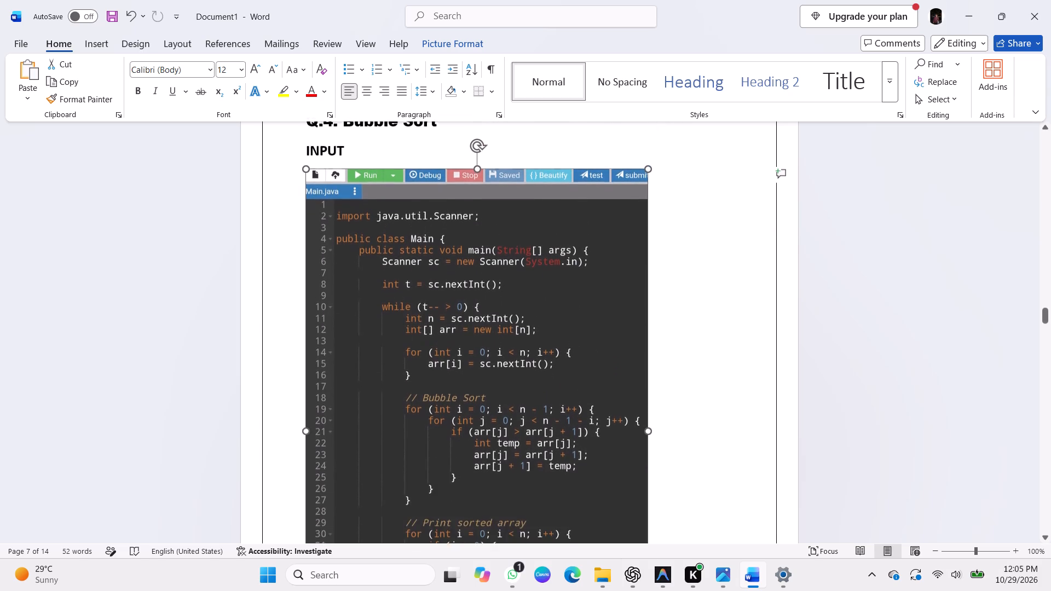
{"action": "scroll", "coordinate": [648, 347], "scroll_direction": "down", "scroll_amount": 1}
{"action": "left_click_drag", "start_coordinate": [650, 406], "coordinate": [661, 407]}
{"action": "left_click", "coordinate": [368, 94]}
Centre the Q.4 Test Result screenshot horizontally on its page.
{"action": "scroll", "coordinate": [469, 334], "scroll_direction": "down", "scroll_amount": 1}
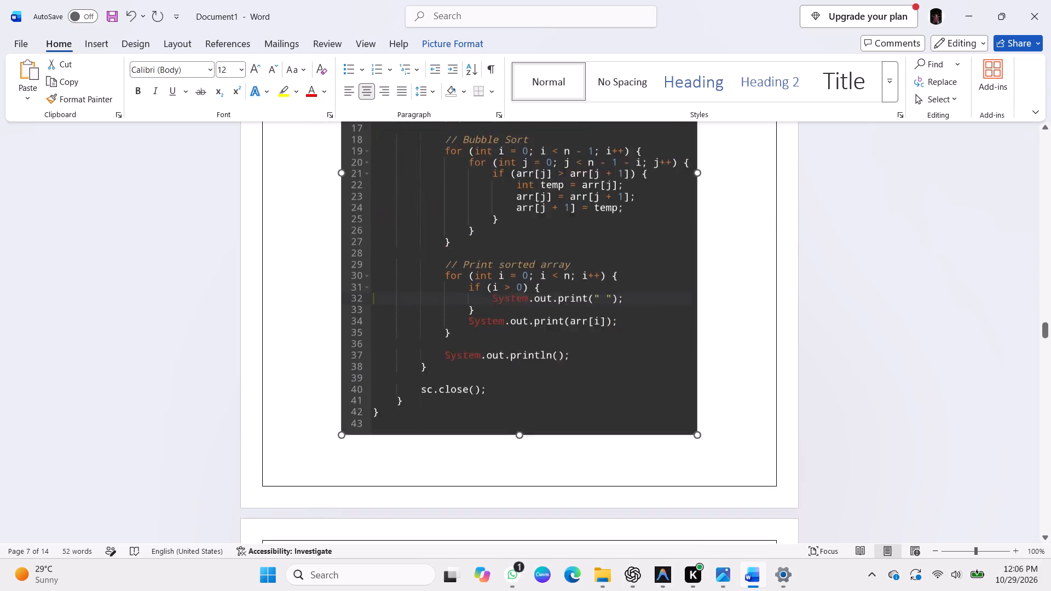
{"action": "scroll", "coordinate": [469, 334], "scroll_direction": "down", "scroll_amount": 3}
{"action": "right_click", "coordinate": [469, 334]}
{"action": "left_click", "coordinate": [419, 338]}
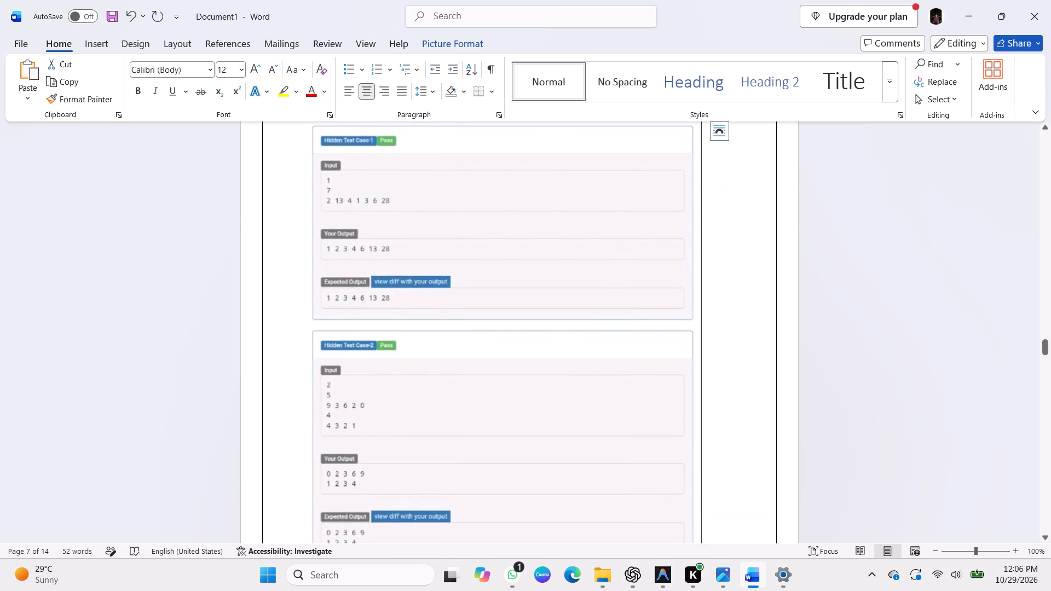
{"action": "scroll", "coordinate": [419, 338], "scroll_direction": "down", "scroll_amount": 2}
{"action": "scroll", "coordinate": [476, 251], "scroll_direction": "up", "scroll_amount": 2}
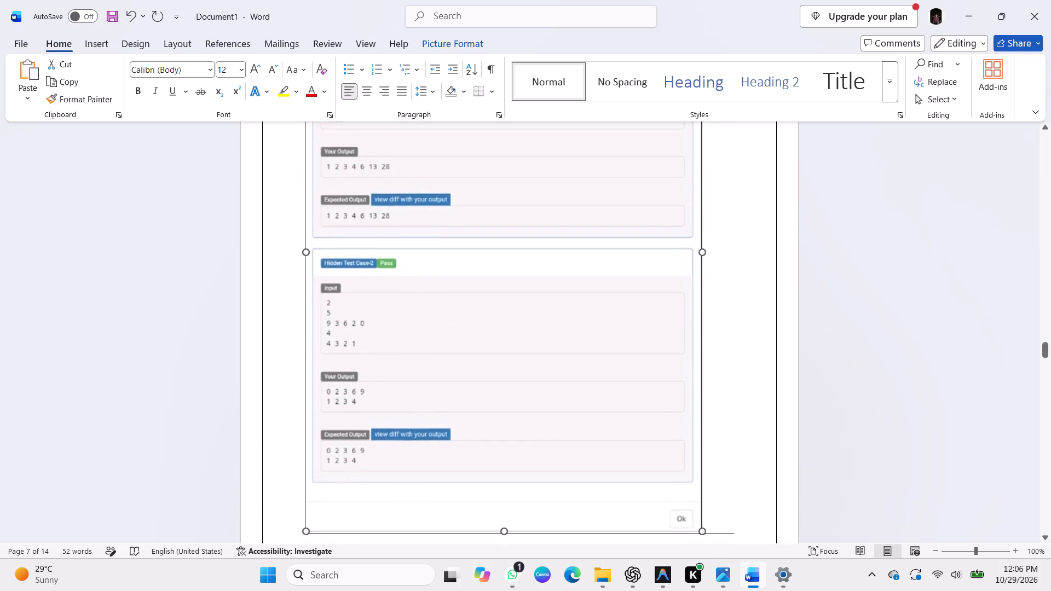
{"action": "left_click", "coordinate": [371, 83]}
Stretch only the height of the Q.5 Binary to Decimal code screenshot to use more of its page.
{"action": "scroll", "coordinate": [432, 264], "scroll_direction": "down", "scroll_amount": 2}
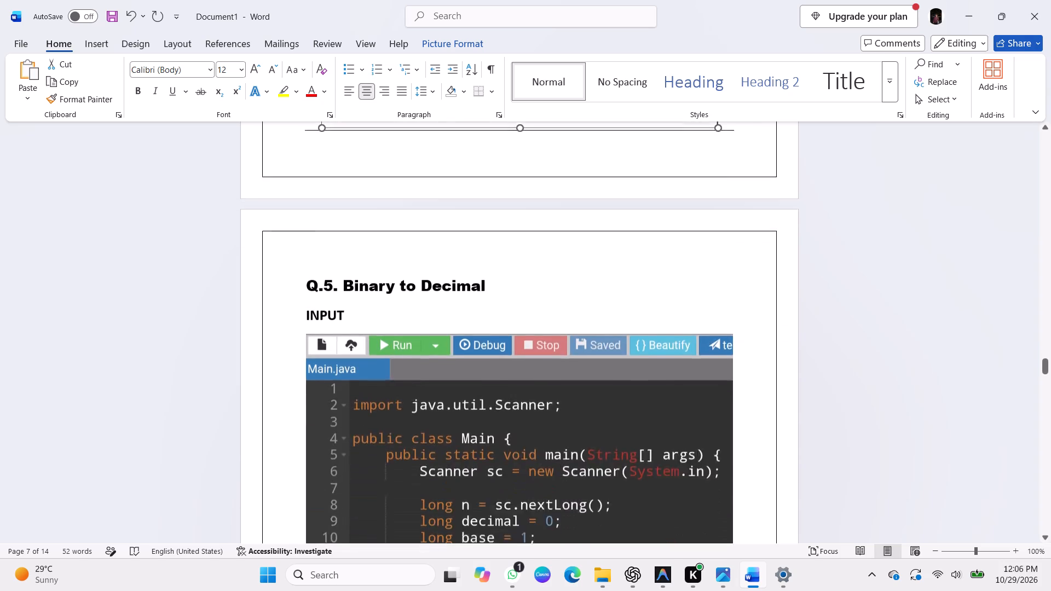
{"action": "scroll", "coordinate": [432, 264], "scroll_direction": "down", "scroll_amount": 2}
{"action": "left_click", "coordinate": [432, 264]}
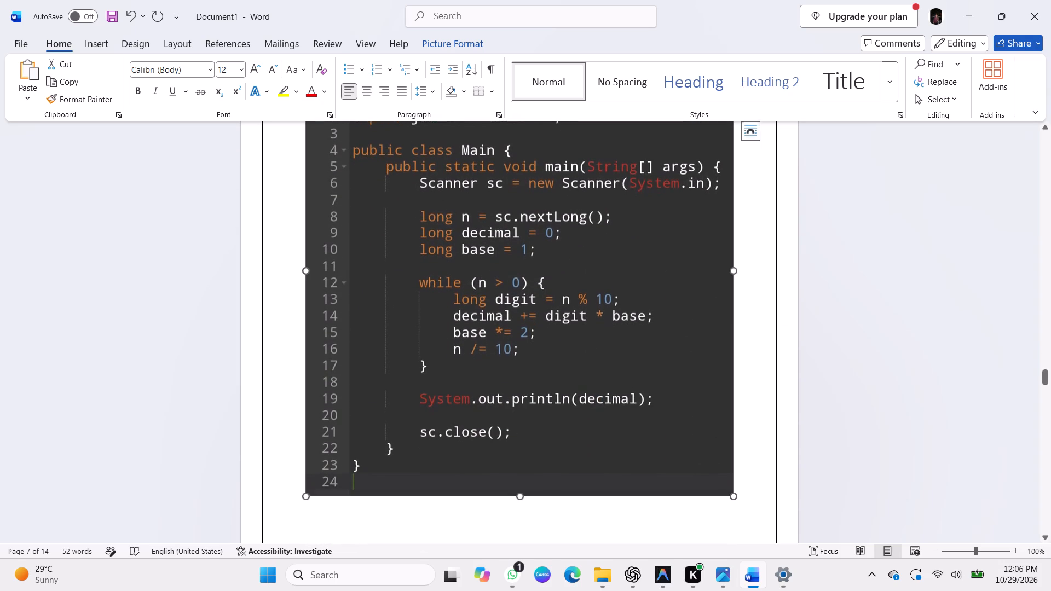
{"action": "scroll", "coordinate": [432, 264], "scroll_direction": "down", "scroll_amount": 1}
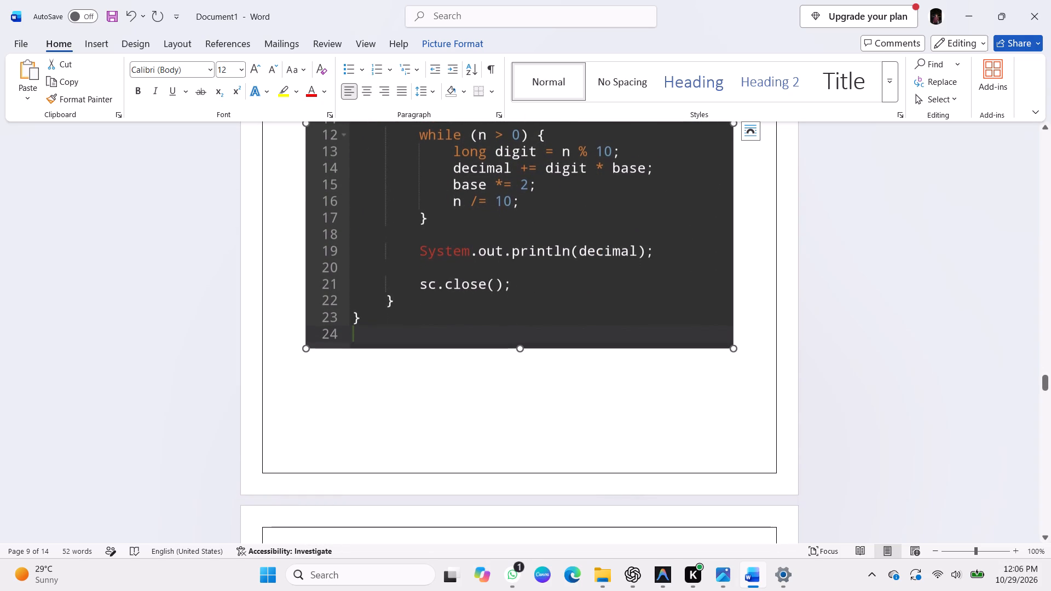
{"action": "left_click_drag", "start_coordinate": [521, 349], "coordinate": [527, 383]}
{"action": "scroll", "coordinate": [587, 239], "scroll_direction": "up", "scroll_amount": 1}
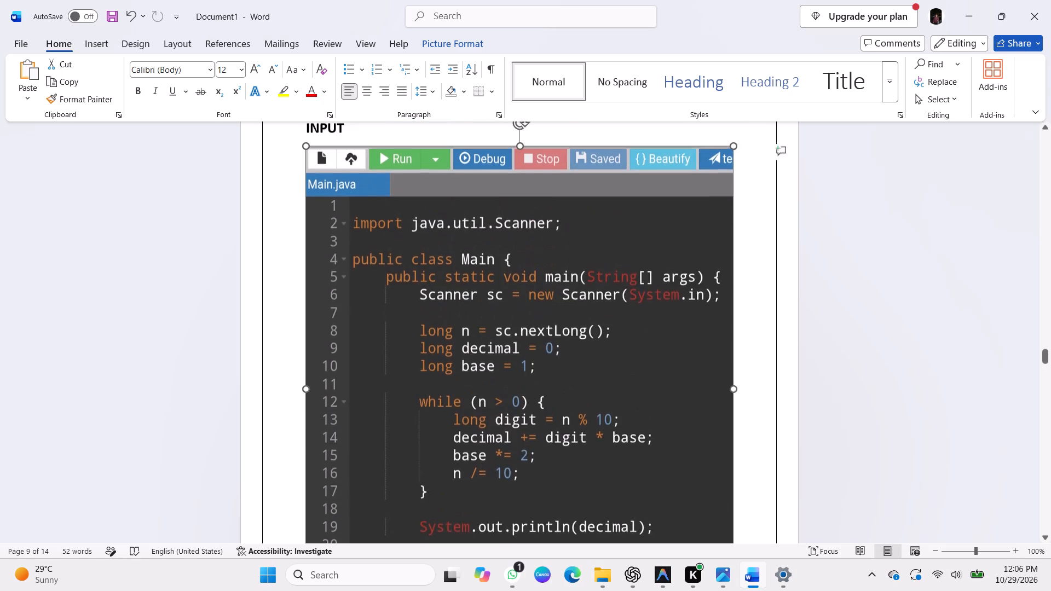
Give the Q.5 code screenshot square text wrapping and widen it evenly on both sides to nearly reach the page borders.
{"action": "scroll", "coordinate": [587, 239], "scroll_direction": "up", "scroll_amount": 1}
{"action": "left_click", "coordinate": [746, 217]}
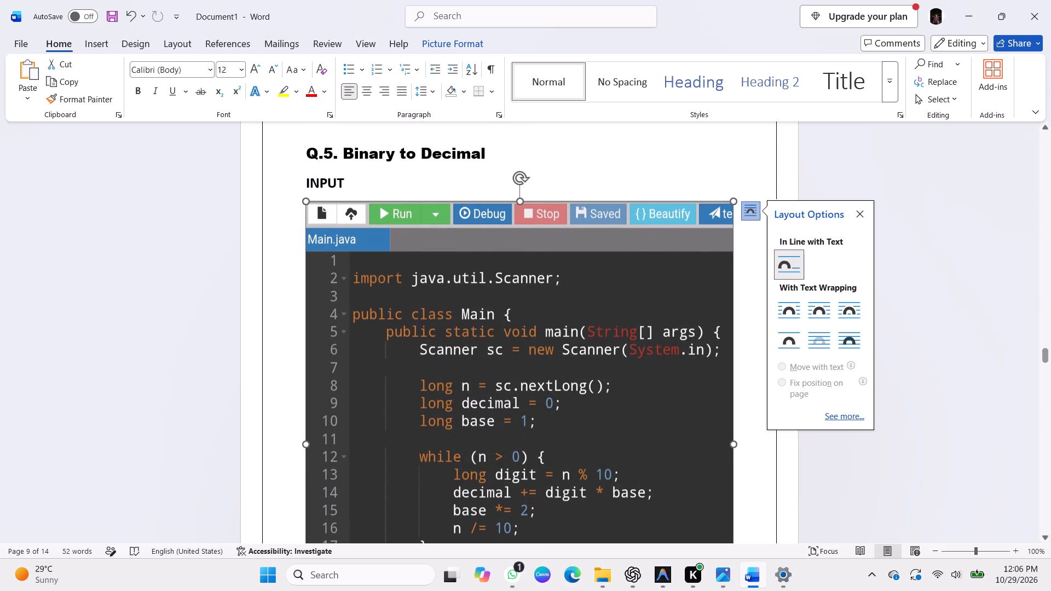
{"action": "left_click", "coordinate": [804, 309]}
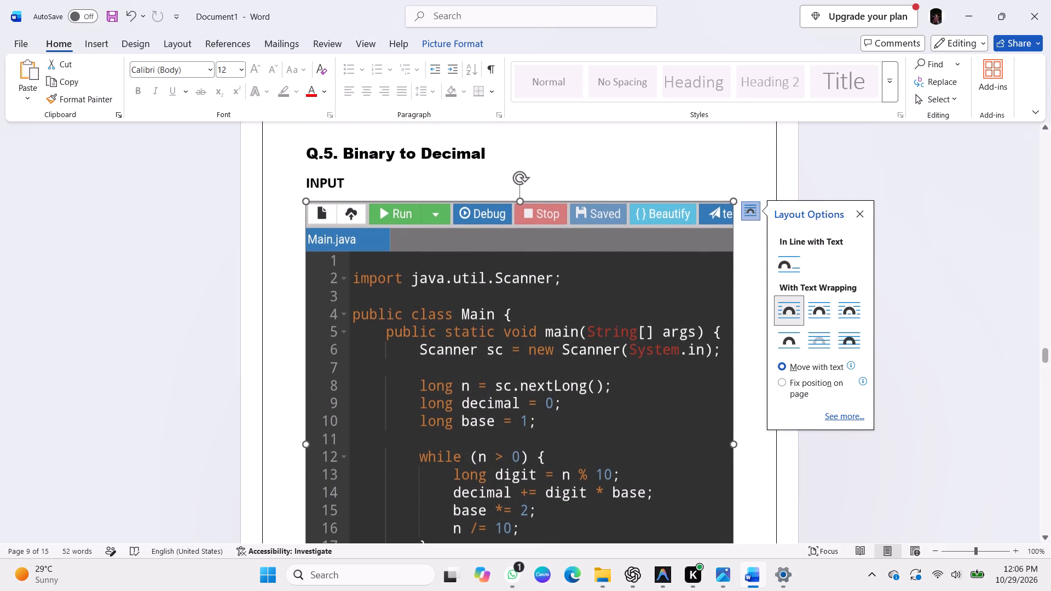
{"action": "scroll", "coordinate": [588, 270], "scroll_direction": "down", "scroll_amount": 1}
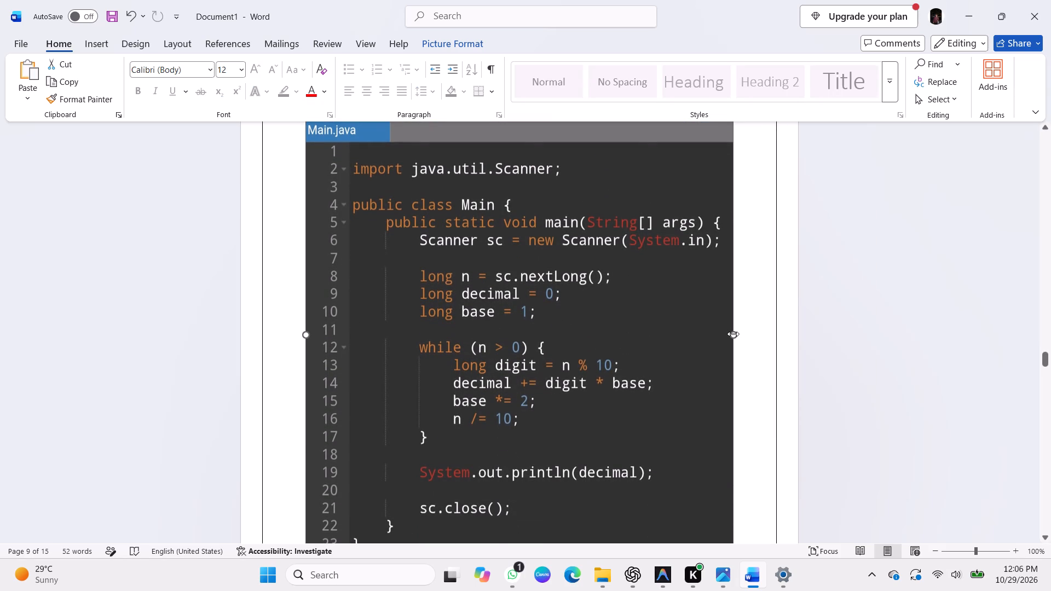
{"action": "left_click_drag", "start_coordinate": [733, 334], "coordinate": [757, 330]}
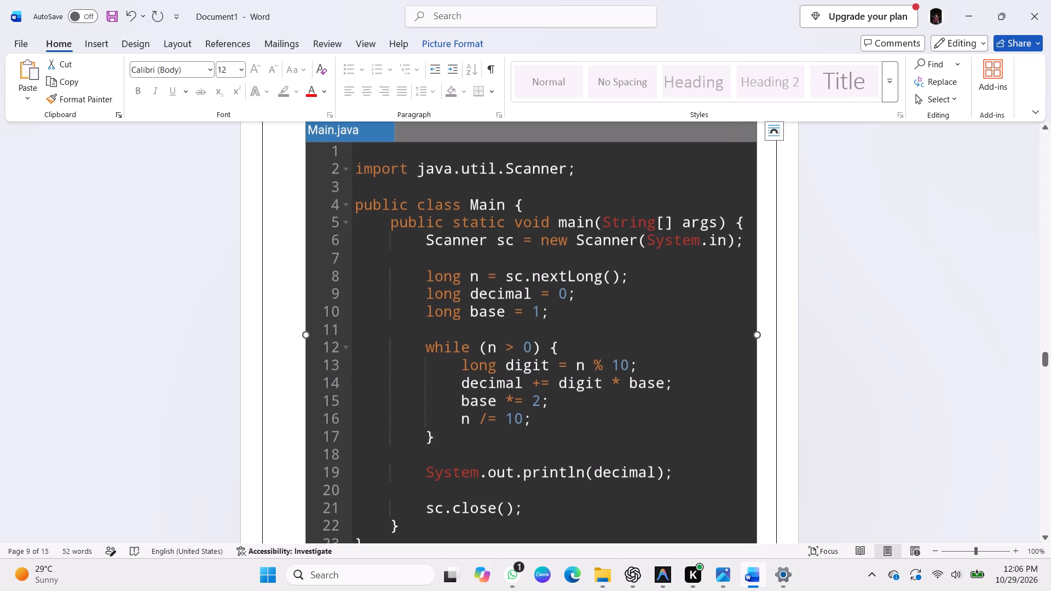
{"action": "left_click", "coordinate": [307, 341]}
{"action": "left_click_drag", "start_coordinate": [301, 332], "coordinate": [281, 335]}
Stretch the height of the Q.5 code screenshot further to fill most of the space above the bottom page border.
{"action": "scroll", "coordinate": [281, 335], "scroll_direction": "up", "scroll_amount": 1}
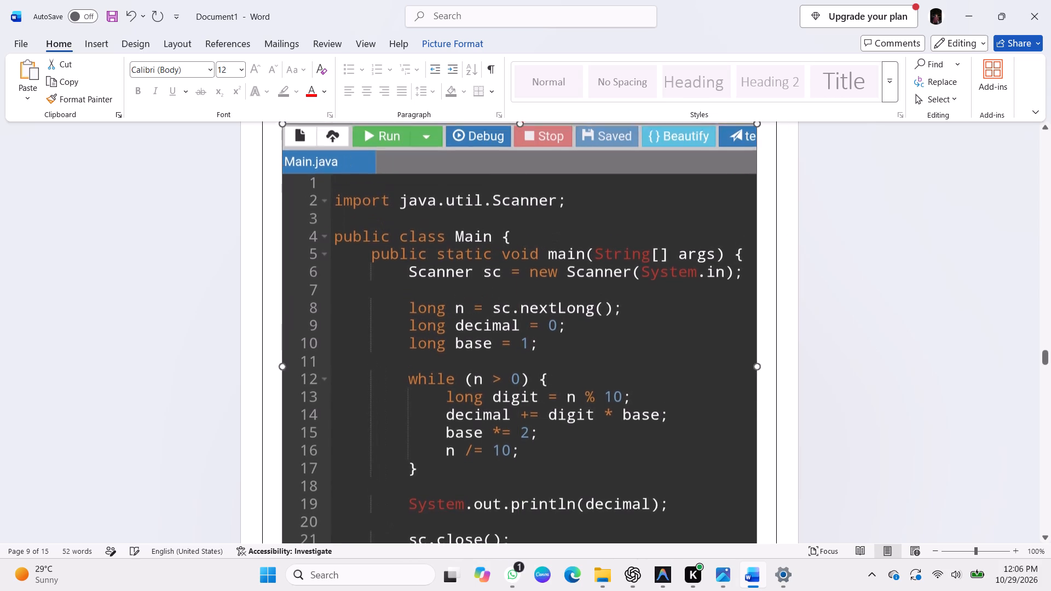
{"action": "scroll", "coordinate": [281, 335], "scroll_direction": "up", "scroll_amount": 1}
{"action": "scroll", "coordinate": [281, 335], "scroll_direction": "down", "scroll_amount": 2}
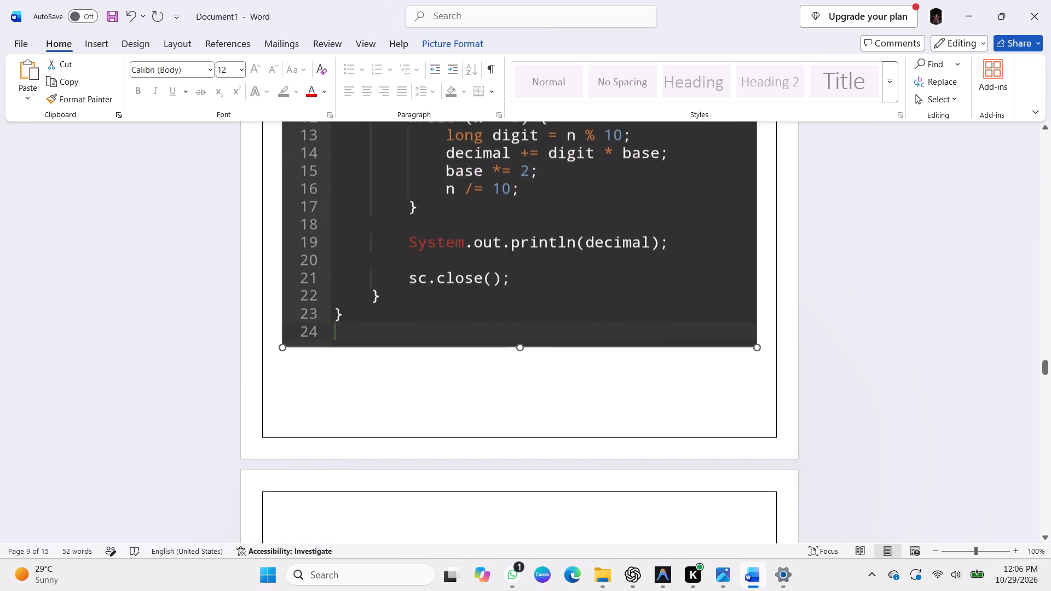
{"action": "left_click_drag", "start_coordinate": [518, 347], "coordinate": [525, 386]}
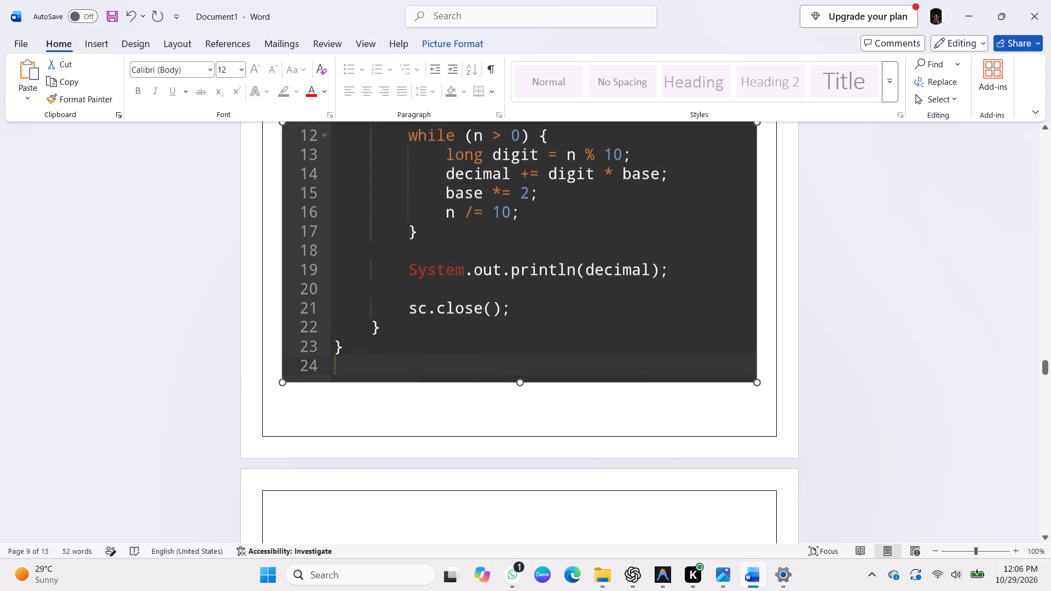
{"action": "left_click_drag", "start_coordinate": [525, 386], "coordinate": [525, 402]}
{"action": "scroll", "coordinate": [525, 402], "scroll_direction": "up", "scroll_amount": 1}
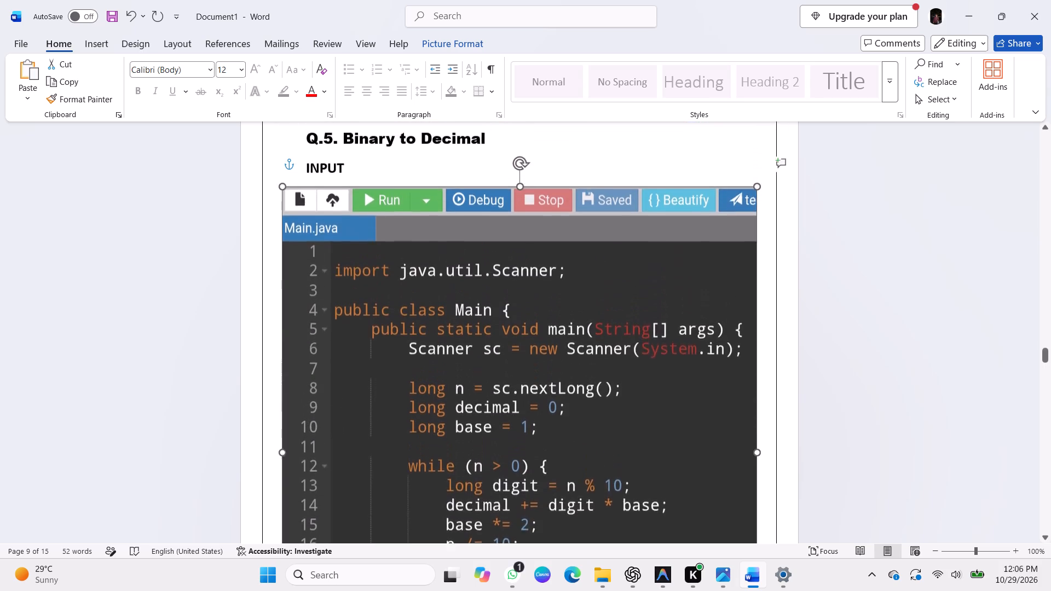
{"action": "scroll", "coordinate": [525, 402], "scroll_direction": "up", "scroll_amount": 1}
Remove the blank lines above the Q.5 OUTPUT label so the label and its Test Result screenshot share one page.
{"action": "scroll", "coordinate": [525, 402], "scroll_direction": "down", "scroll_amount": 5}
{"action": "right_click", "coordinate": [525, 402]}
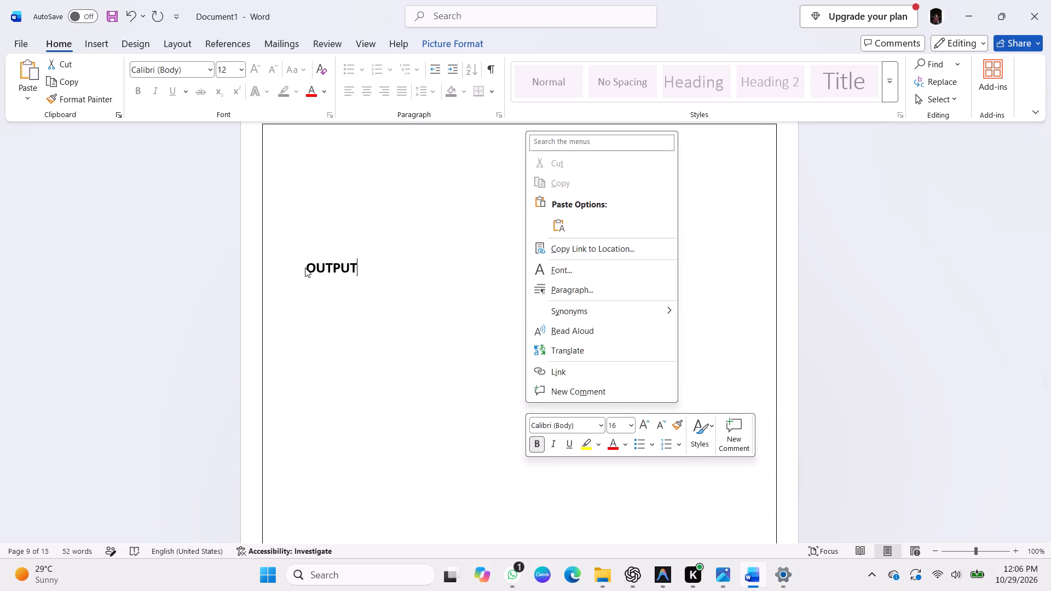
{"action": "left_click", "coordinate": [305, 264]}
{"action": "left_click", "coordinate": [305, 264]}
{"action": "key", "text": "BackSpace"}
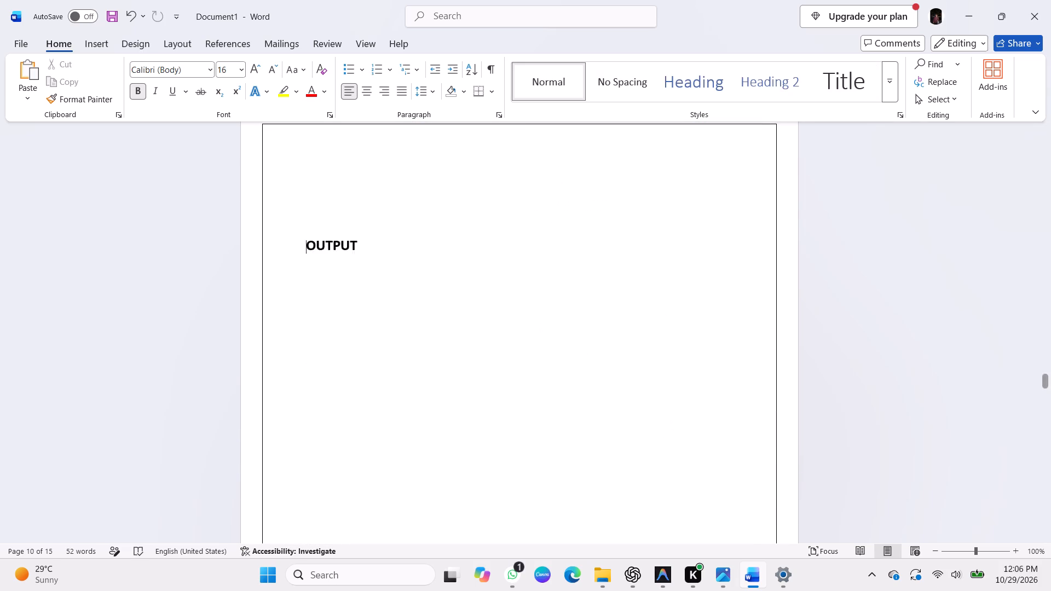
{"action": "key", "text": "BackSpace"}
{"action": "key", "text": "BackSpace"}
{"action": "key", "text": "BackSpace"}
{"action": "scroll", "coordinate": [305, 264], "scroll_direction": "up", "scroll_amount": 1}
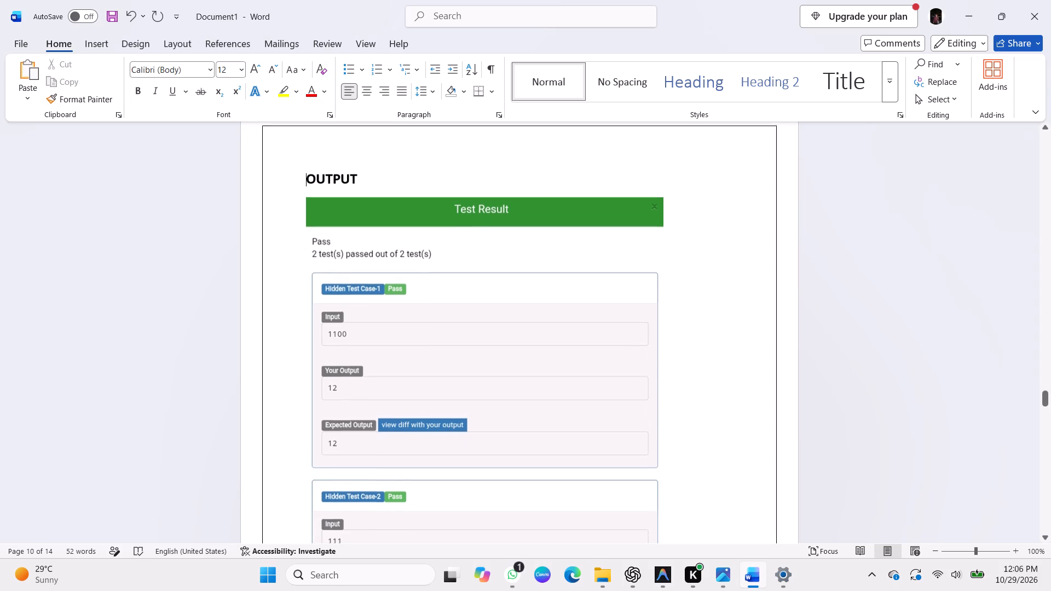
{"action": "scroll", "coordinate": [305, 264], "scroll_direction": "up", "scroll_amount": 1}
{"action": "key", "text": "Up"}
Enlarge the Q.5 Test Result screenshot proportionally, keeping the separator line on the same page, and centre it horizontally.
{"action": "scroll", "coordinate": [305, 264], "scroll_direction": "down", "scroll_amount": 3}
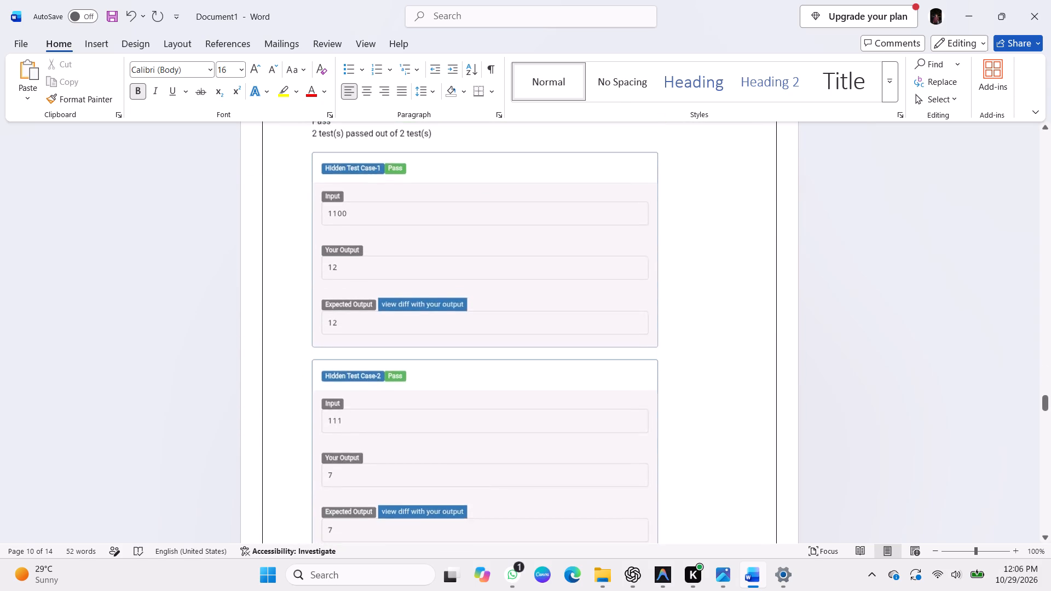
{"action": "scroll", "coordinate": [305, 264], "scroll_direction": "down", "scroll_amount": 3}
{"action": "left_click", "coordinate": [415, 200]}
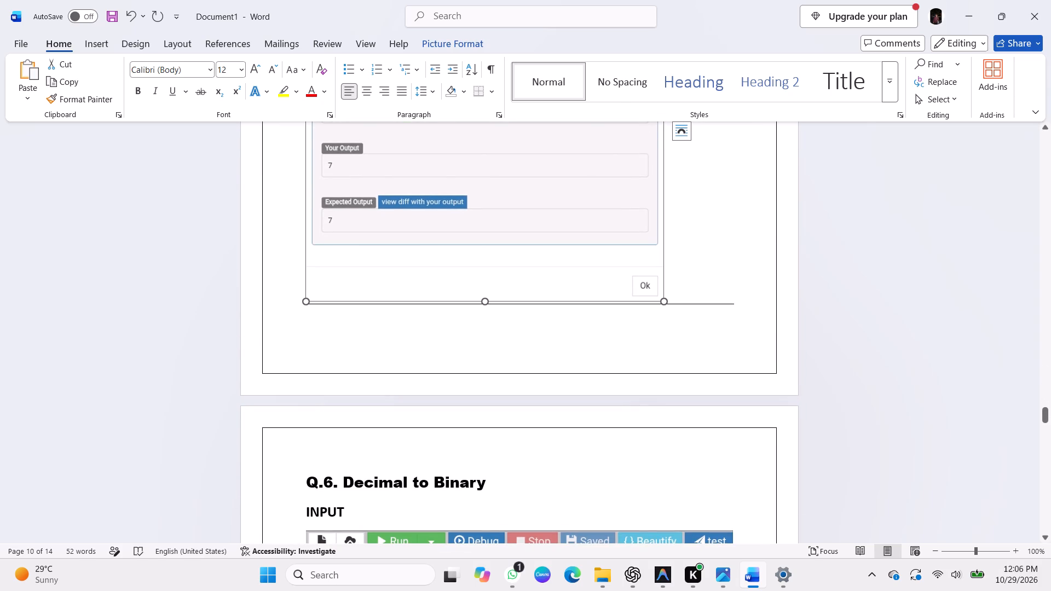
{"action": "left_click_drag", "start_coordinate": [665, 302], "coordinate": [677, 308]}
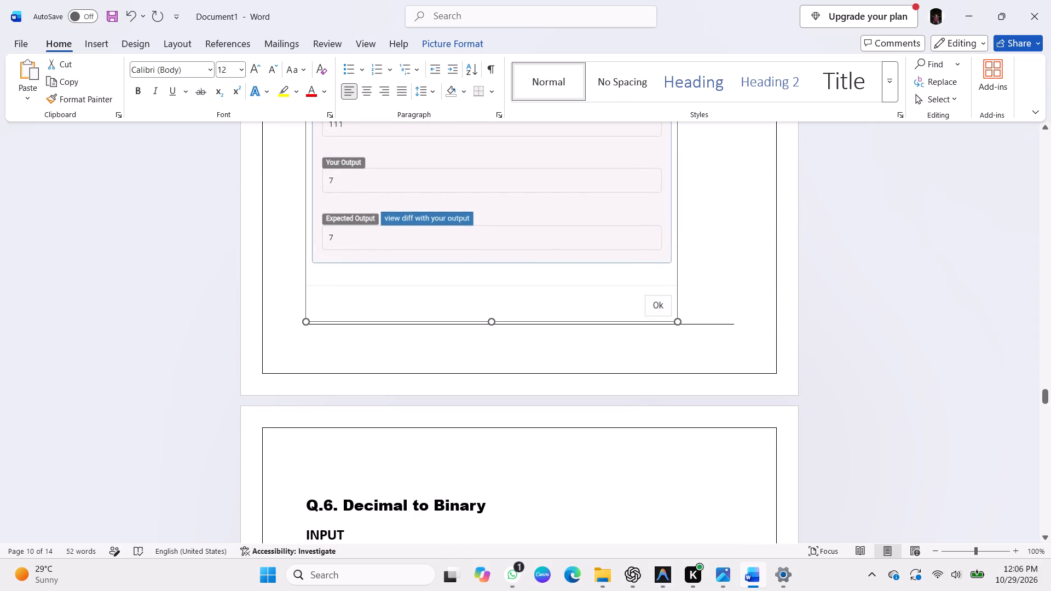
{"action": "left_click_drag", "start_coordinate": [677, 308], "coordinate": [678, 311]}
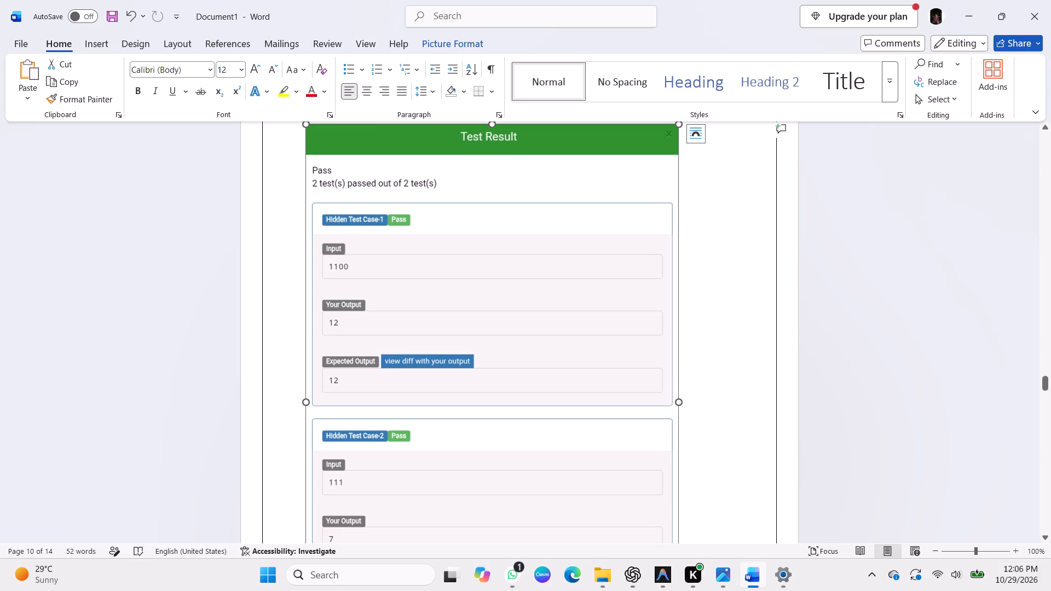
{"action": "left_click", "coordinate": [370, 90]}
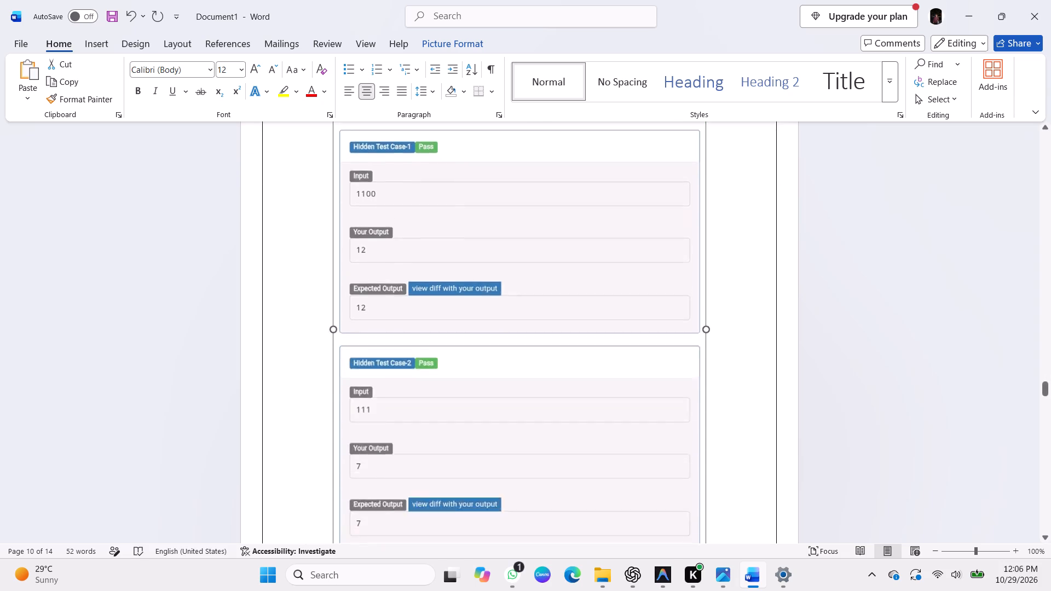
{"action": "scroll", "coordinate": [413, 211], "scroll_direction": "up", "scroll_amount": 7}
{"action": "scroll", "coordinate": [413, 211], "scroll_direction": "down", "scroll_amount": 2}
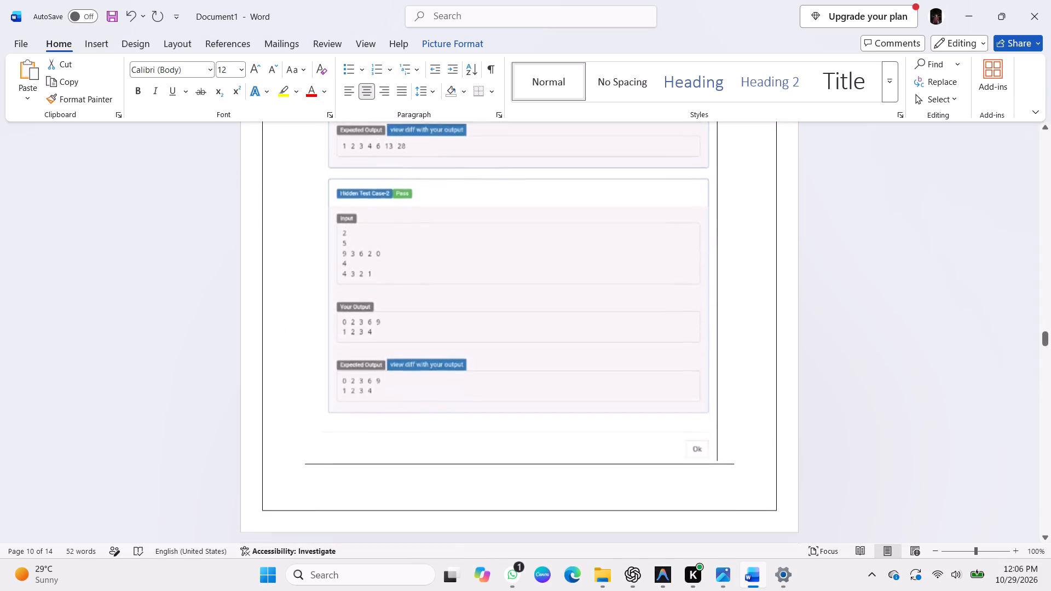
Remove the blank line above the Q.6 Decimal to Binary heading.
{"action": "scroll", "coordinate": [413, 211], "scroll_direction": "down", "scroll_amount": 7}
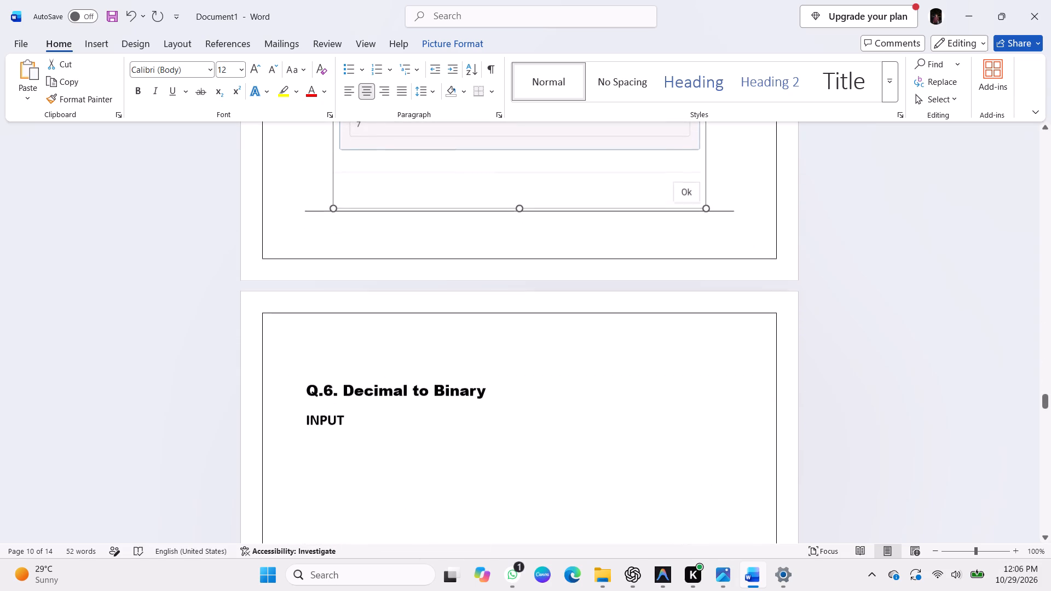
{"action": "scroll", "coordinate": [413, 211], "scroll_direction": "down", "scroll_amount": 1}
{"action": "scroll", "coordinate": [413, 211], "scroll_direction": "up", "scroll_amount": 1}
{"action": "left_click", "coordinate": [368, 312]}
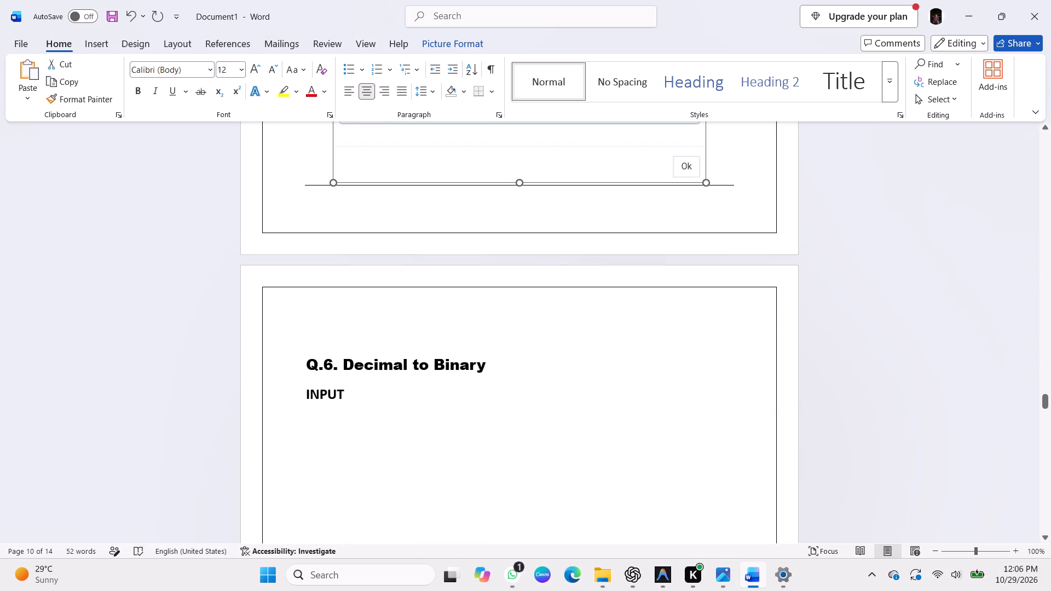
{"action": "key", "text": "BackSpace"}
Stretch the Q.6 code screenshot slightly taller towards the bottom page border and centre it horizontally.
{"action": "scroll", "coordinate": [368, 312], "scroll_direction": "down", "scroll_amount": 2}
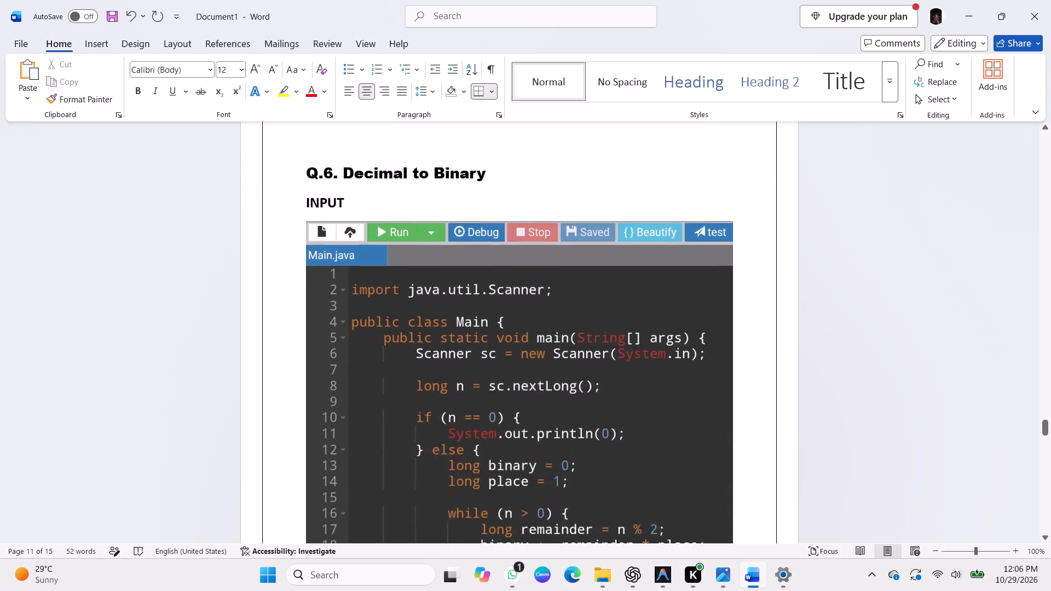
{"action": "scroll", "coordinate": [368, 312], "scroll_direction": "down", "scroll_amount": 1}
{"action": "left_click", "coordinate": [433, 412]}
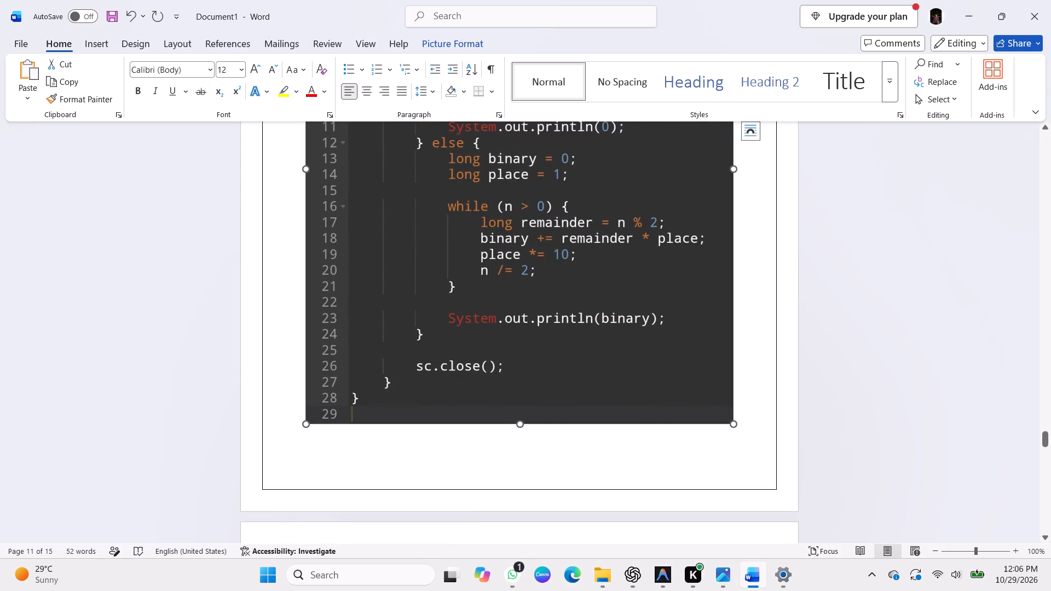
{"action": "left_click_drag", "start_coordinate": [522, 425], "coordinate": [525, 442]}
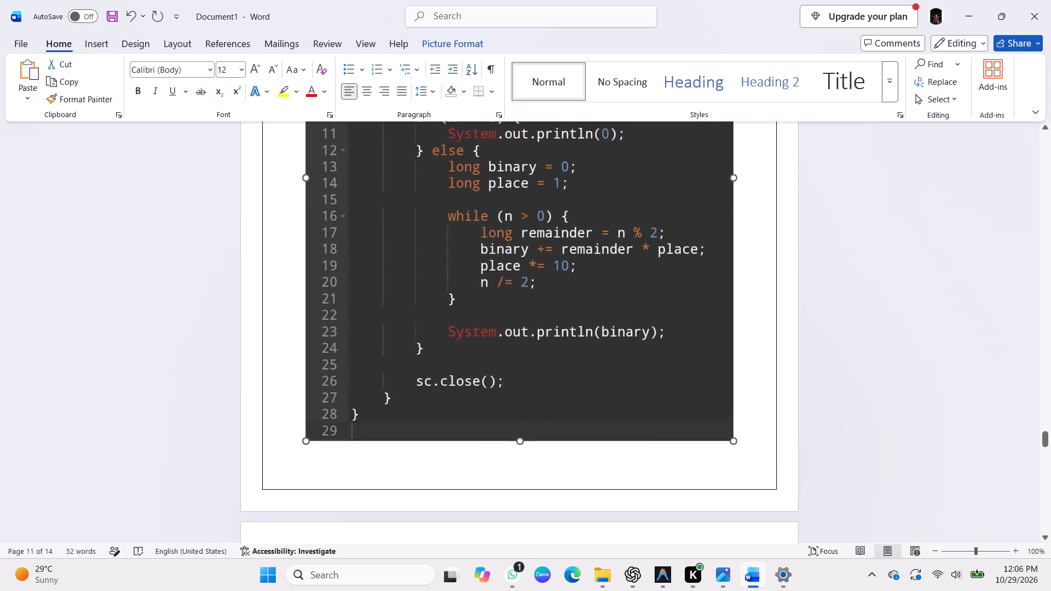
{"action": "left_click_drag", "start_coordinate": [525, 442], "coordinate": [526, 443]}
{"action": "scroll", "coordinate": [526, 443], "scroll_direction": "up", "scroll_amount": 3}
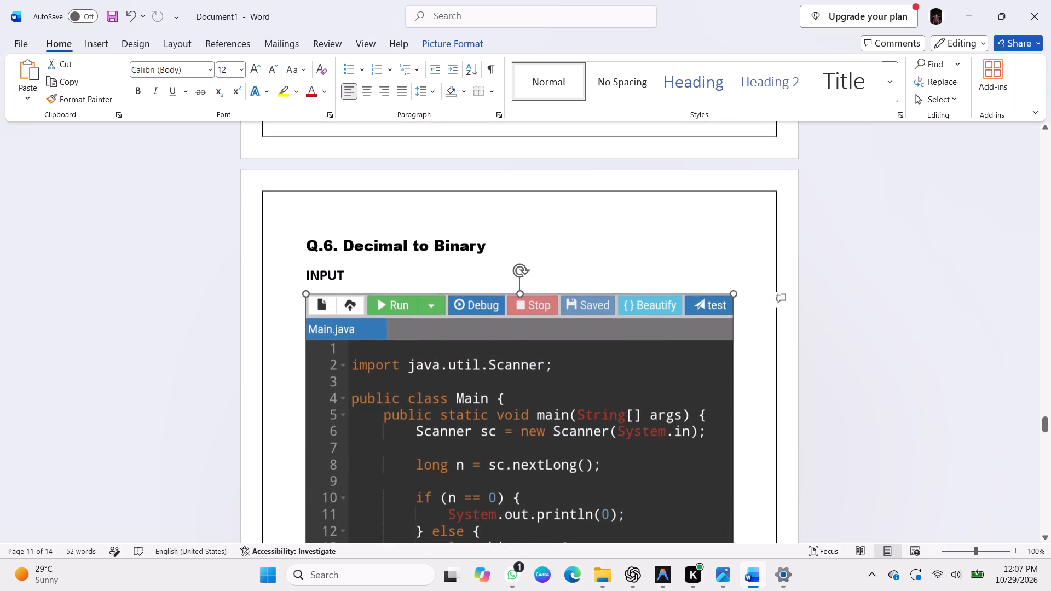
{"action": "left_click", "coordinate": [368, 90]}
{"action": "scroll", "coordinate": [460, 336], "scroll_direction": "down", "scroll_amount": 2}
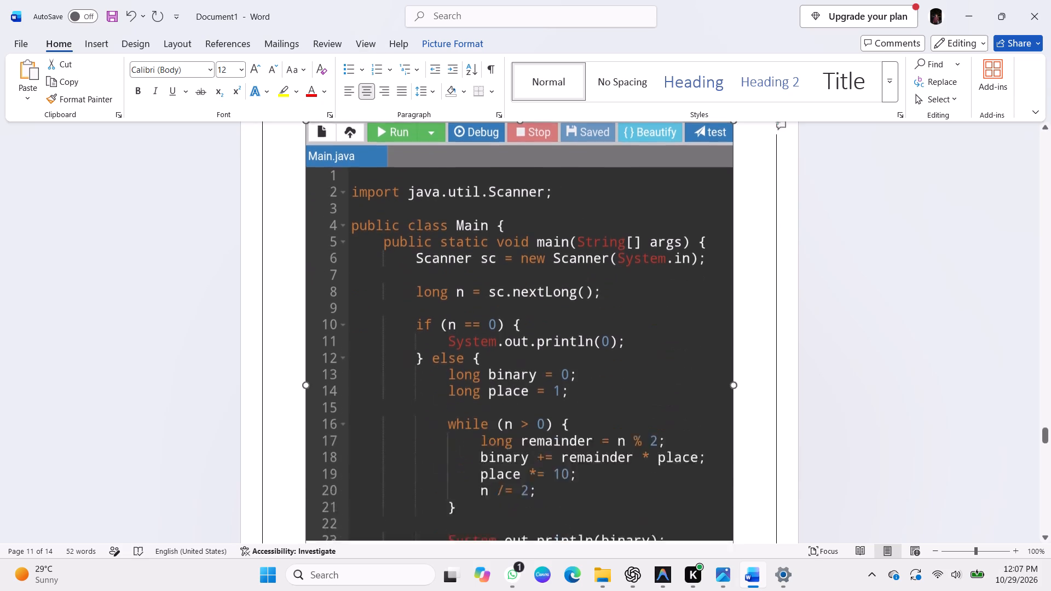
Centre the Q.6 Test Result screenshot horizontally and enlarge it slightly in proportion.
{"action": "scroll", "coordinate": [460, 336], "scroll_direction": "down", "scroll_amount": 3}
{"action": "left_click", "coordinate": [460, 336]}
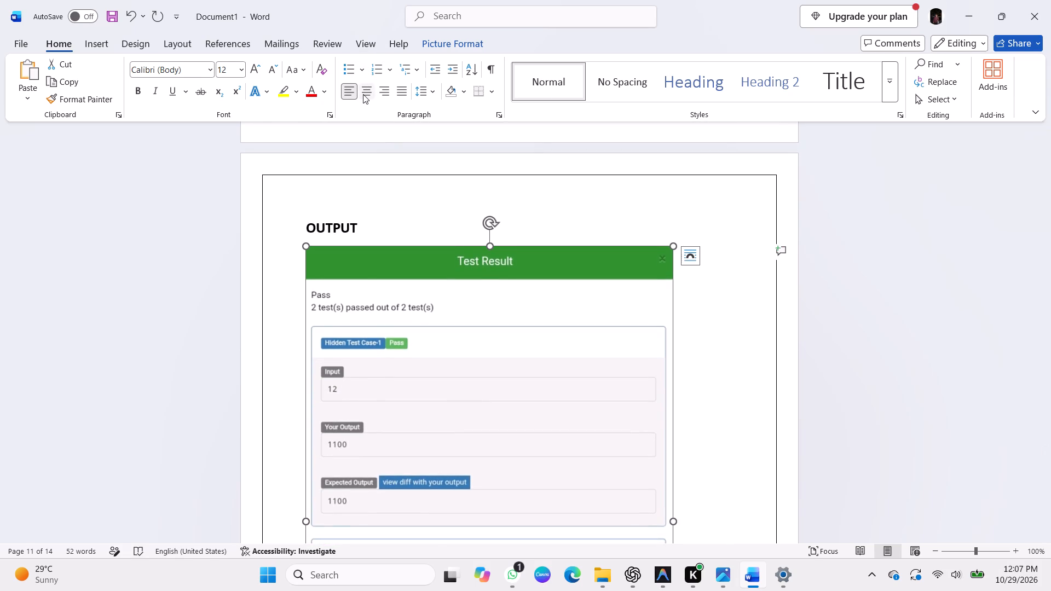
{"action": "left_click", "coordinate": [363, 94]}
{"action": "scroll", "coordinate": [434, 283], "scroll_direction": "down", "scroll_amount": 3}
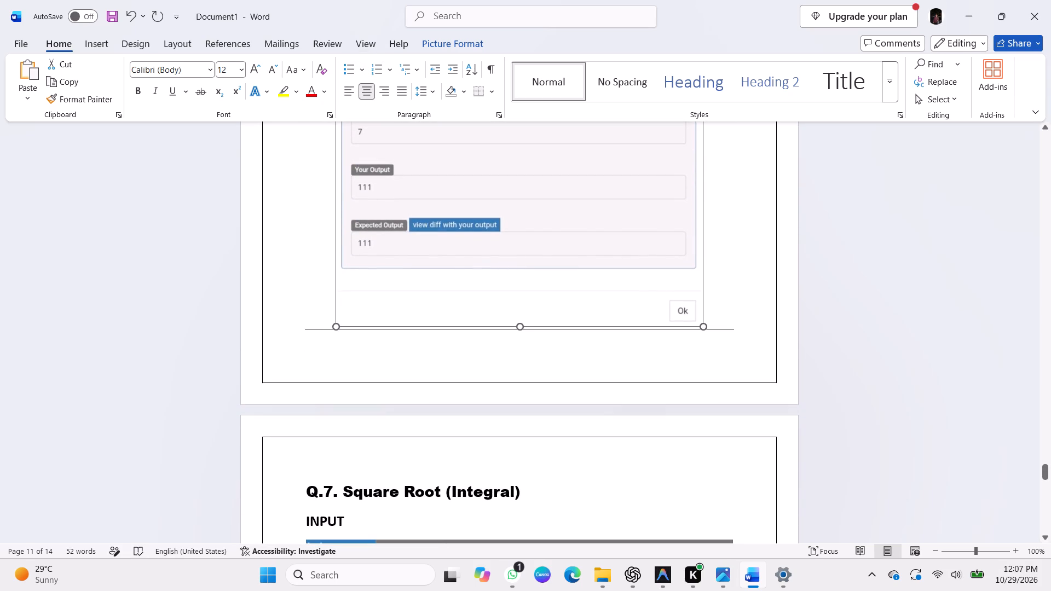
{"action": "left_click", "coordinate": [703, 327]}
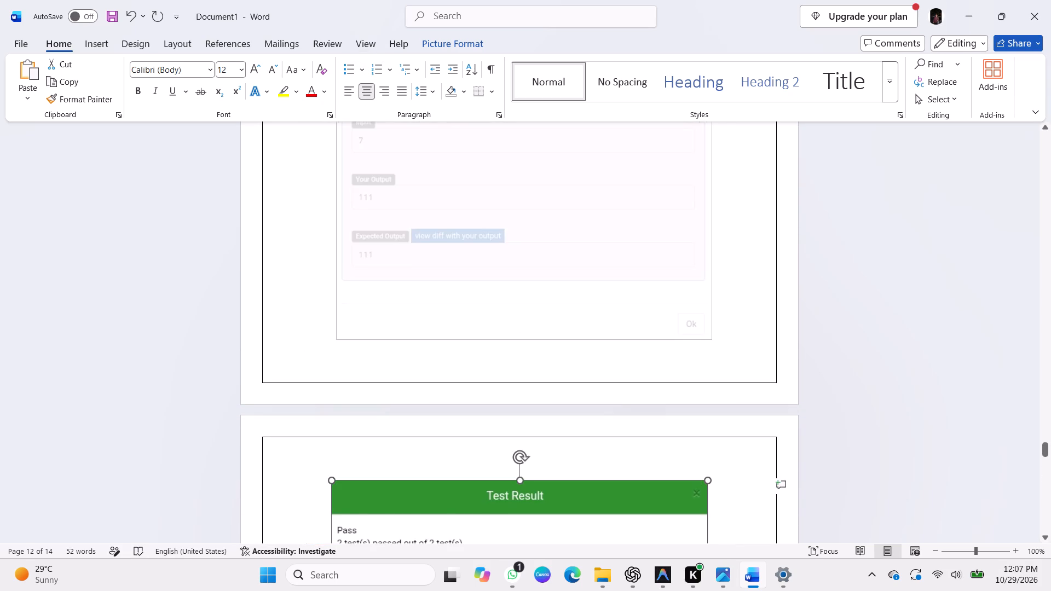
Centre the Q.7 Square Root code screenshot horizontally.
{"action": "scroll", "coordinate": [706, 331], "scroll_direction": "down", "scroll_amount": 4}
{"action": "left_click", "coordinate": [644, 323]}
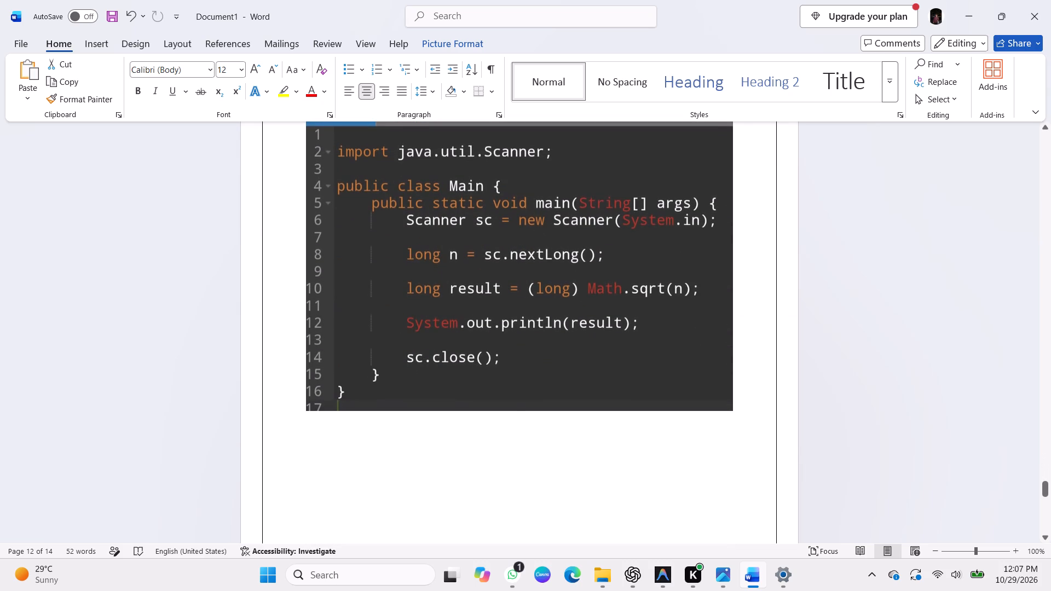
{"action": "left_click", "coordinate": [367, 86]}
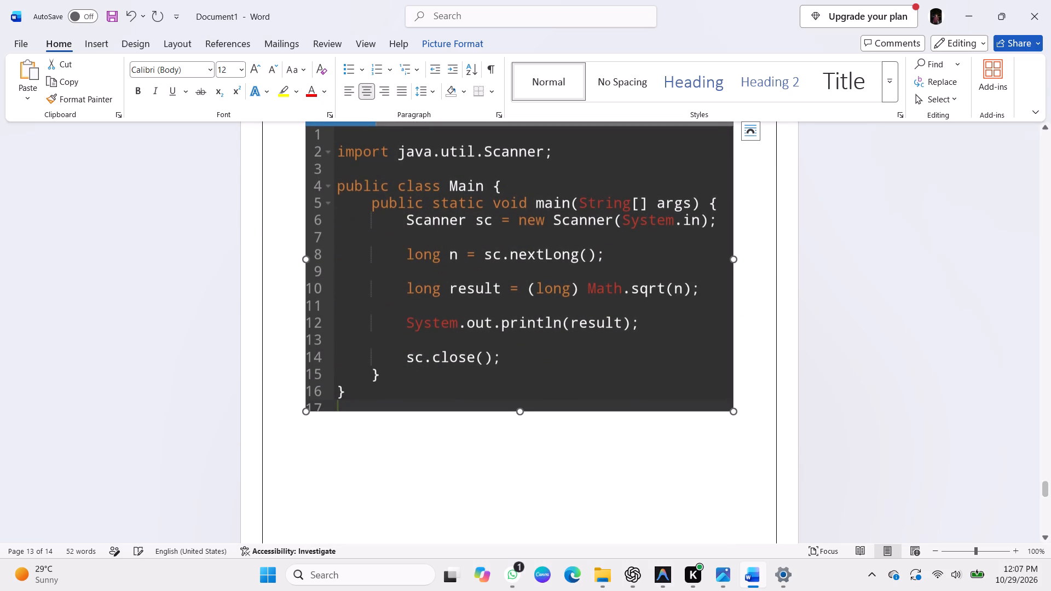
Centre the Q.7 Test Result screenshot horizontally above the final separator line.
{"action": "scroll", "coordinate": [445, 294], "scroll_direction": "down", "scroll_amount": 2}
{"action": "scroll", "coordinate": [445, 294], "scroll_direction": "up", "scroll_amount": 2}
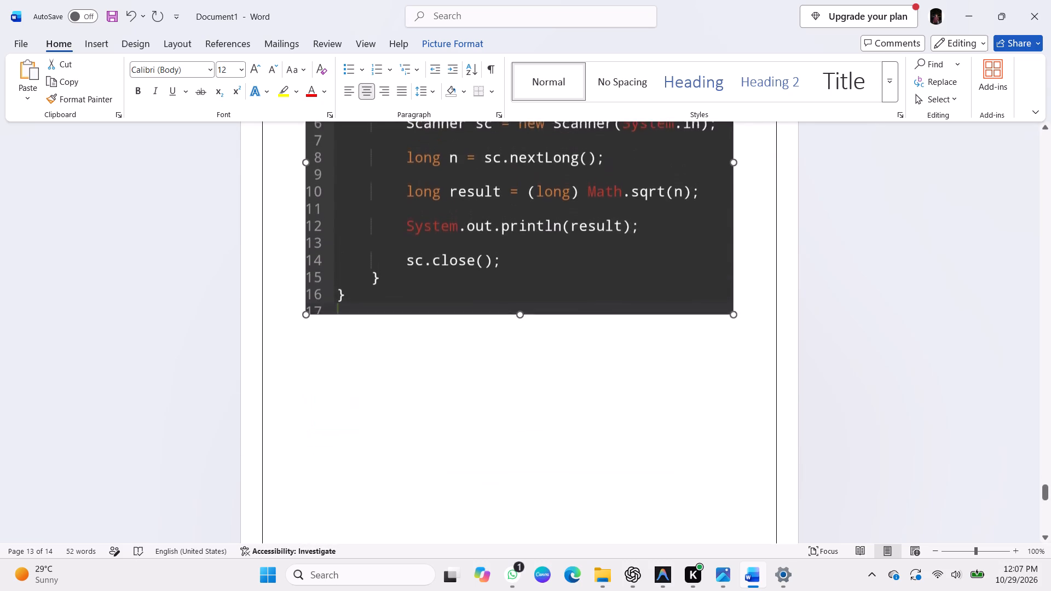
{"action": "scroll", "coordinate": [445, 294], "scroll_direction": "up", "scroll_amount": 1}
{"action": "scroll", "coordinate": [445, 294], "scroll_direction": "down", "scroll_amount": 3}
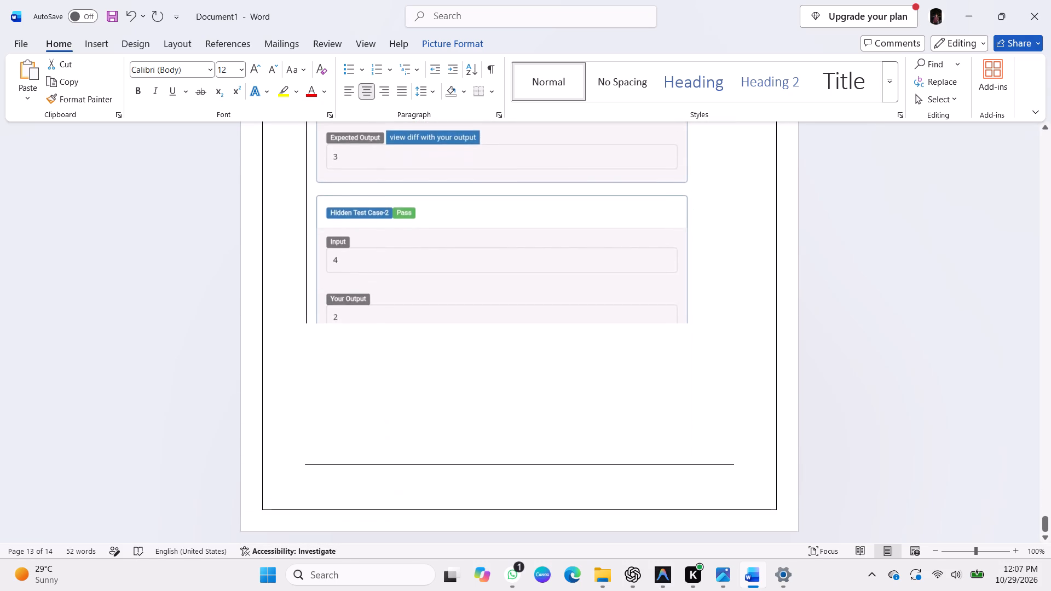
{"action": "scroll", "coordinate": [445, 294], "scroll_direction": "up", "scroll_amount": 1}
{"action": "left_click", "coordinate": [445, 294]}
{"action": "scroll", "coordinate": [445, 294], "scroll_direction": "down", "scroll_amount": 1}
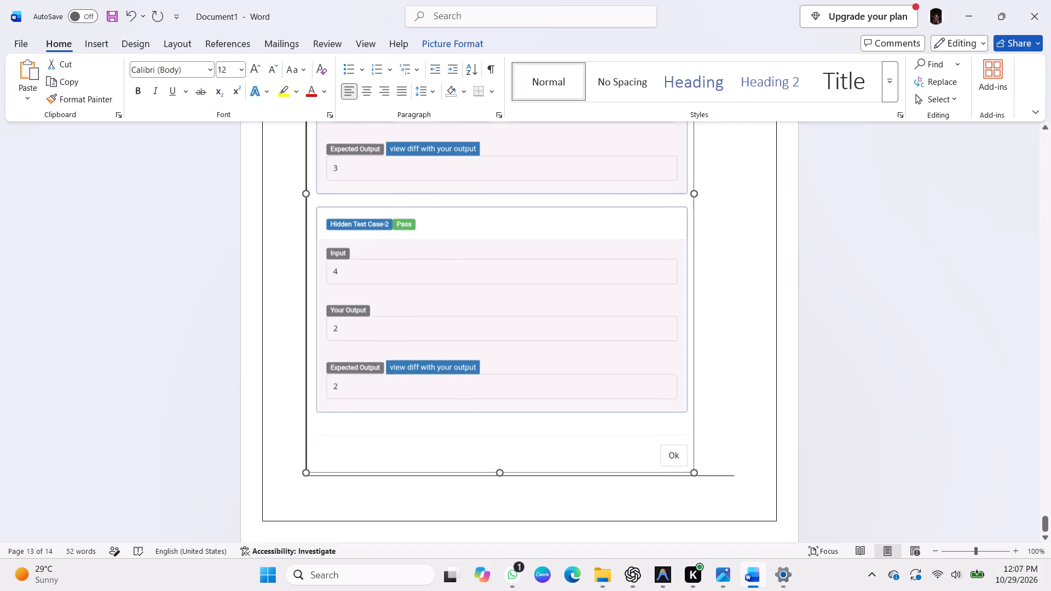
{"action": "scroll", "coordinate": [445, 294], "scroll_direction": "up", "scroll_amount": 2}
{"action": "scroll", "coordinate": [445, 294], "scroll_direction": "down", "scroll_amount": 3}
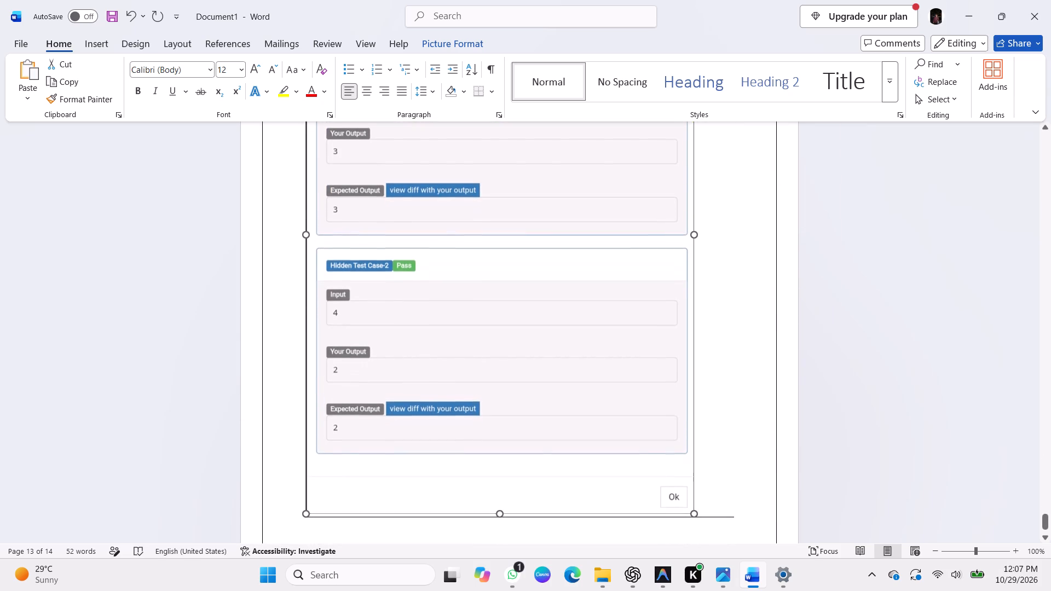
{"action": "left_click", "coordinate": [361, 90]}
{"action": "scroll", "coordinate": [413, 309], "scroll_direction": "up", "scroll_amount": 1}
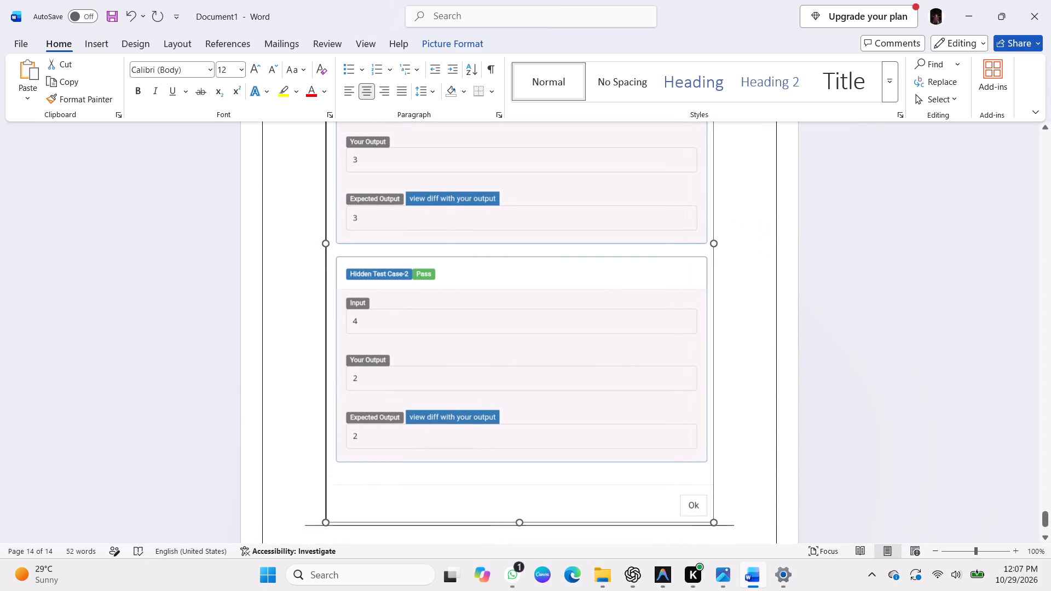
{"action": "scroll", "coordinate": [413, 309], "scroll_direction": "up", "scroll_amount": 1}
{"action": "left_click", "coordinate": [413, 309]}
Make the Name, PRN and Department lines under the JAVA PBL Batch-1 title bold.
{"action": "scroll", "coordinate": [413, 309], "scroll_direction": "up", "scroll_amount": 4}
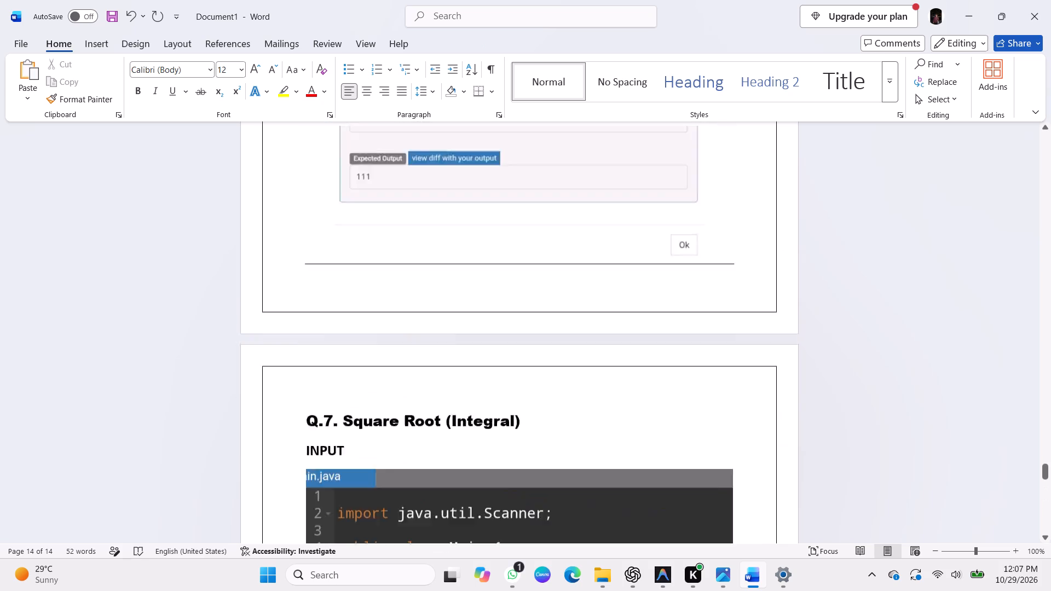
{"action": "scroll", "coordinate": [413, 309], "scroll_direction": "up", "scroll_amount": 5}
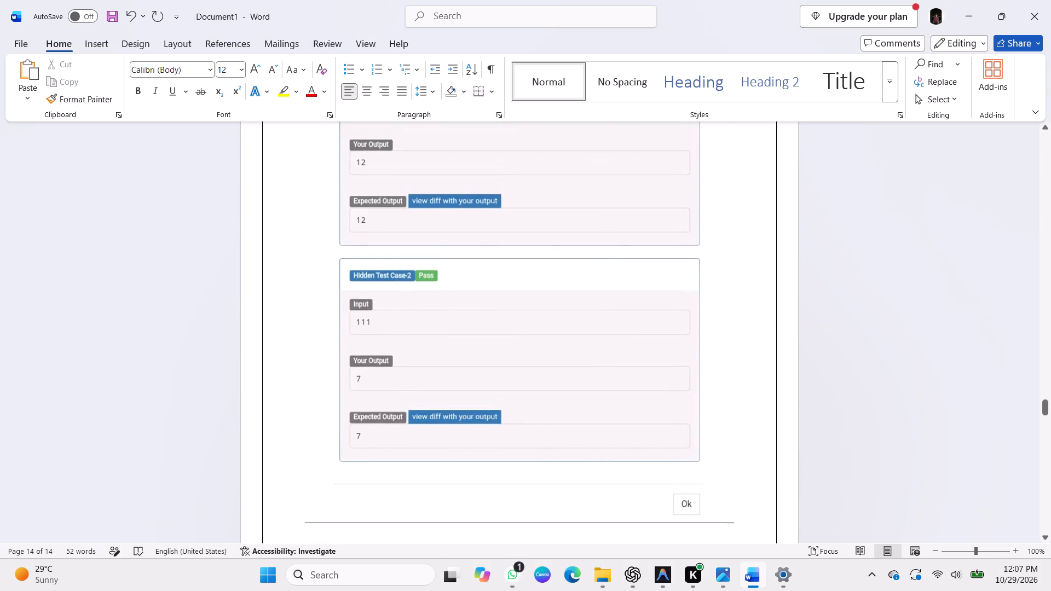
{"action": "scroll", "coordinate": [413, 309], "scroll_direction": "up", "scroll_amount": 16}
{"action": "scroll", "coordinate": [413, 309], "scroll_direction": "up", "scroll_amount": 5}
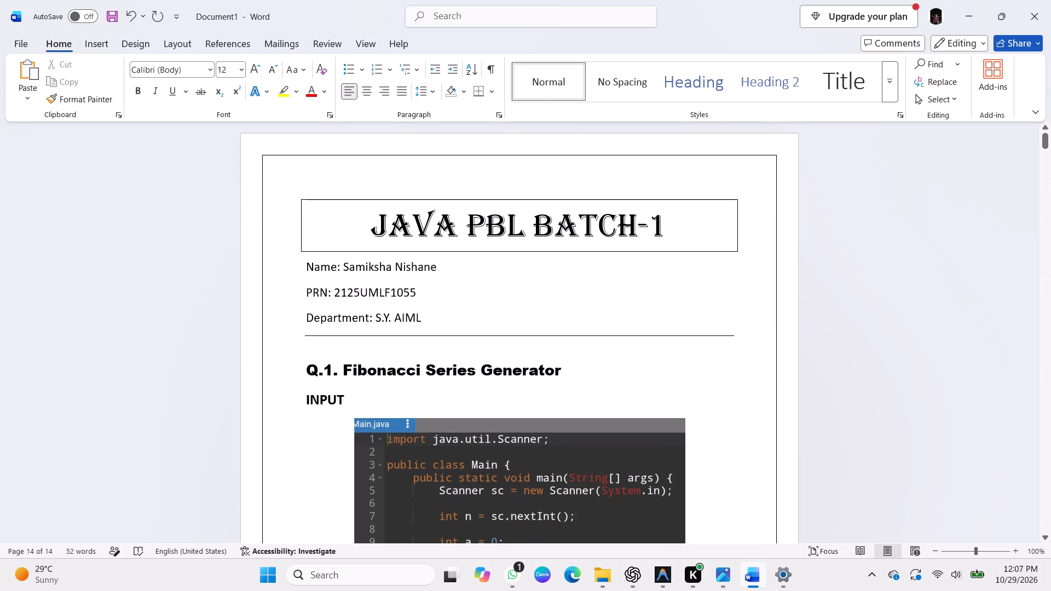
{"action": "left_click_drag", "start_coordinate": [303, 265], "coordinate": [424, 315]}
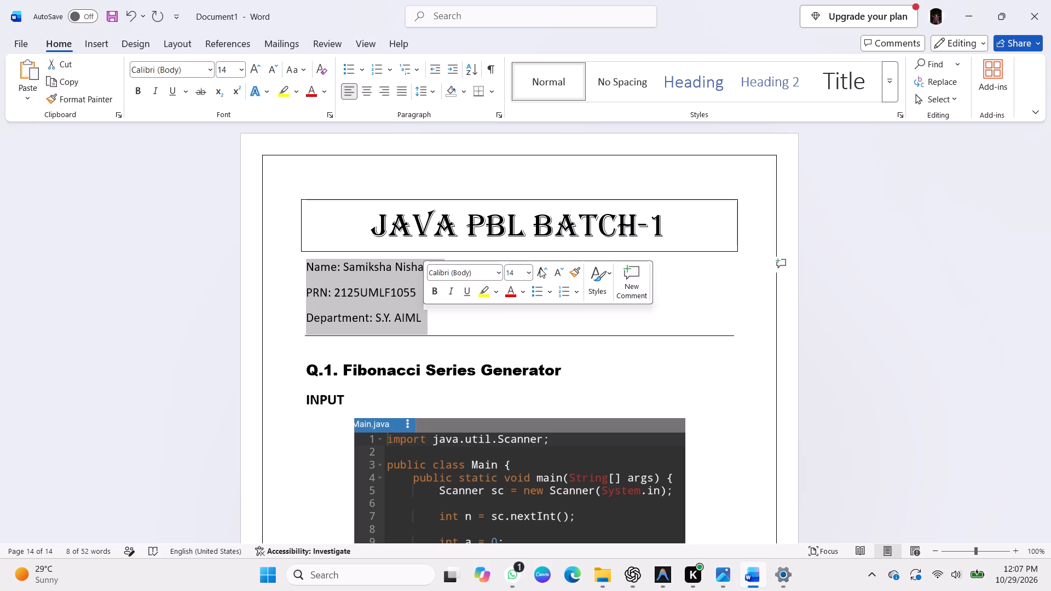
{"action": "left_click", "coordinate": [432, 292]}
{"action": "left_click", "coordinate": [469, 328]}
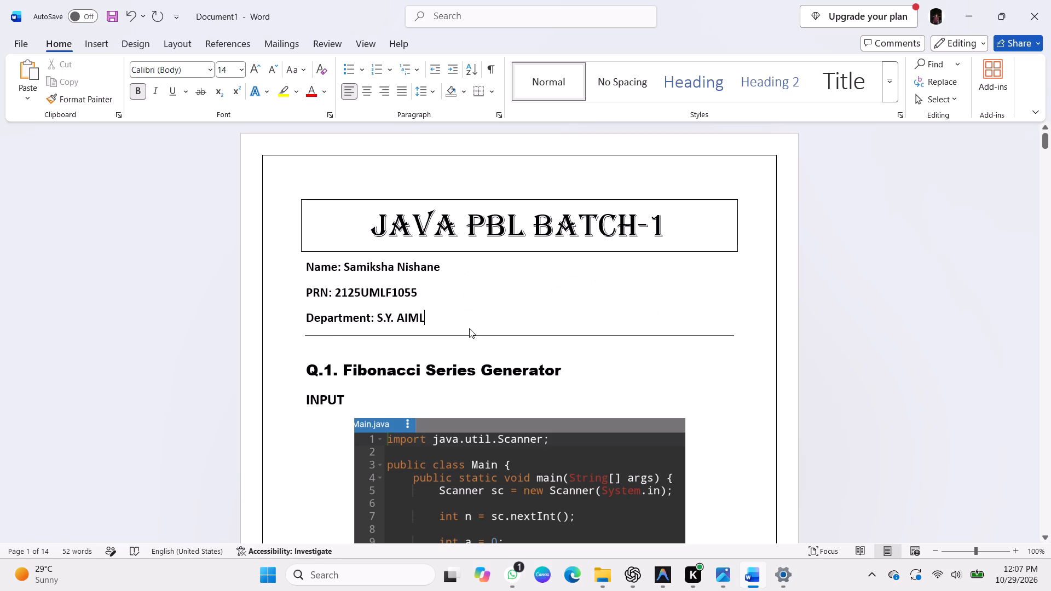
Open the print settings and preview for the finished document.
{"action": "key", "text": "ctrl+p"}
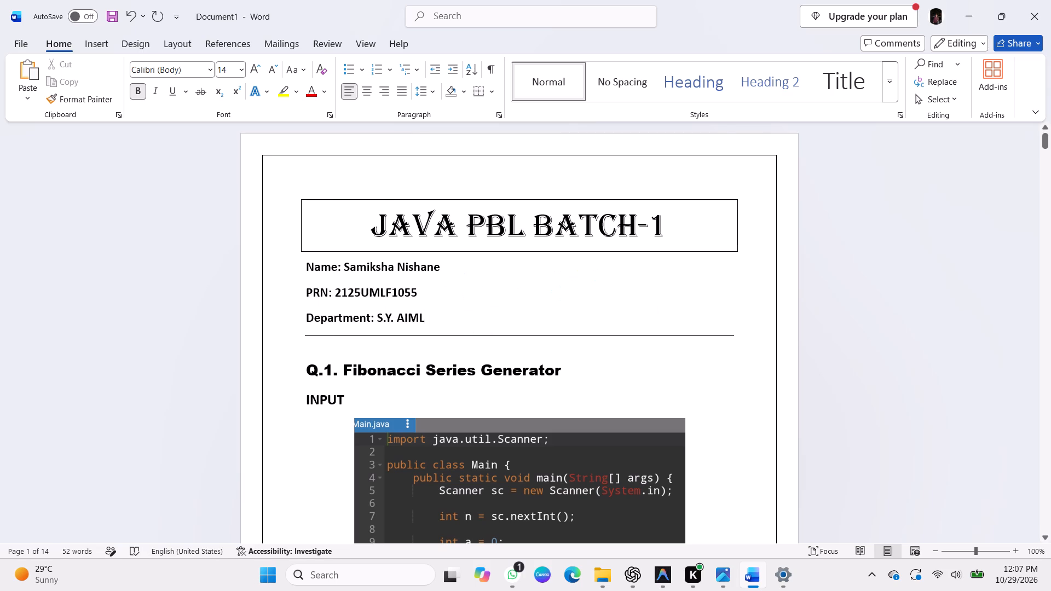
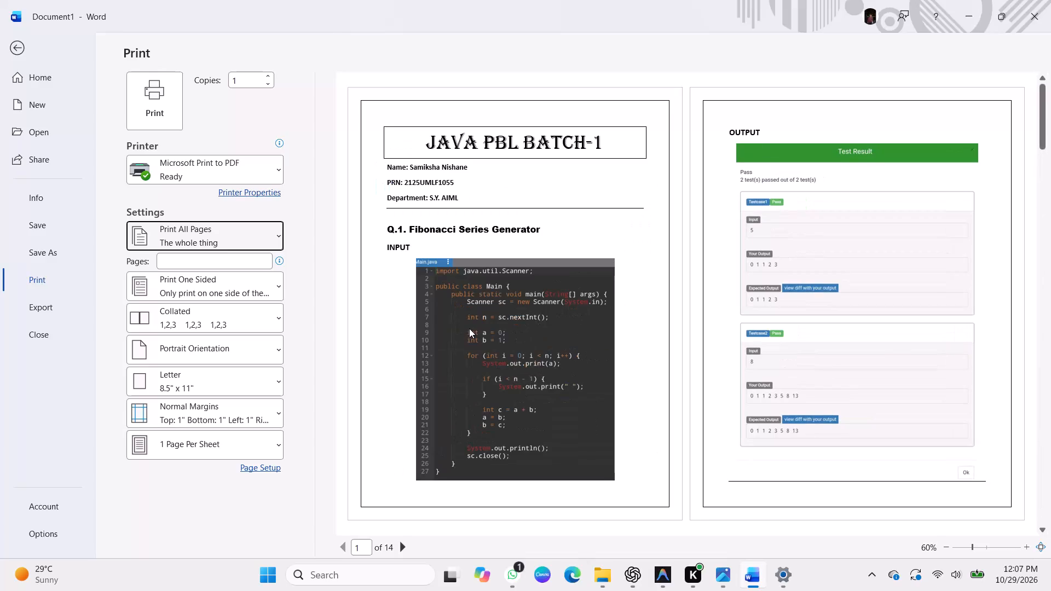
Print the whole document with Microsoft Print to PDF and choose the Desktop as the output folder.
{"action": "left_click", "coordinate": [151, 86]}
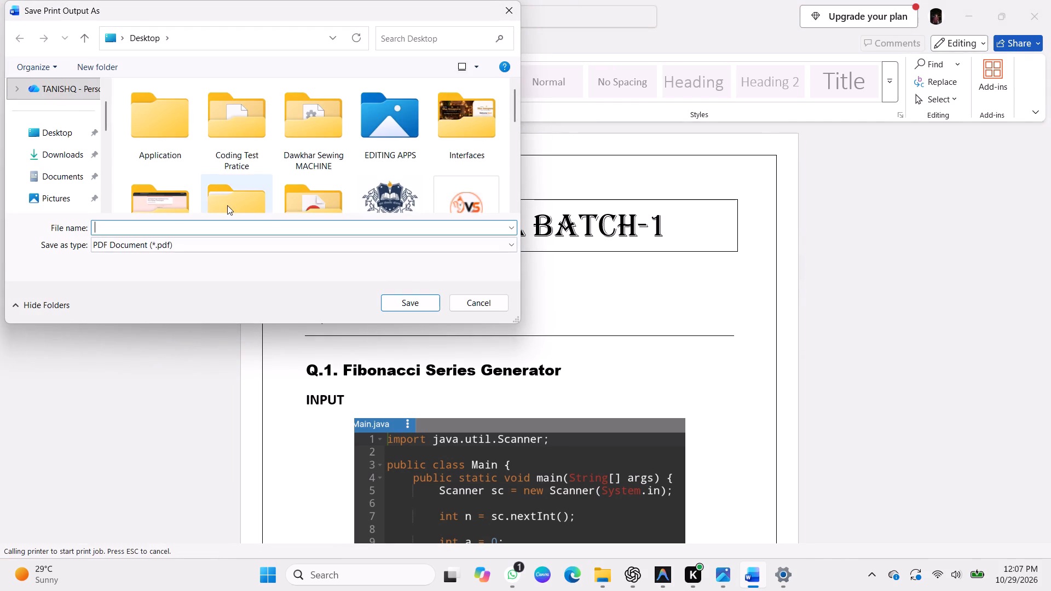
{"action": "left_click", "coordinate": [68, 133]}
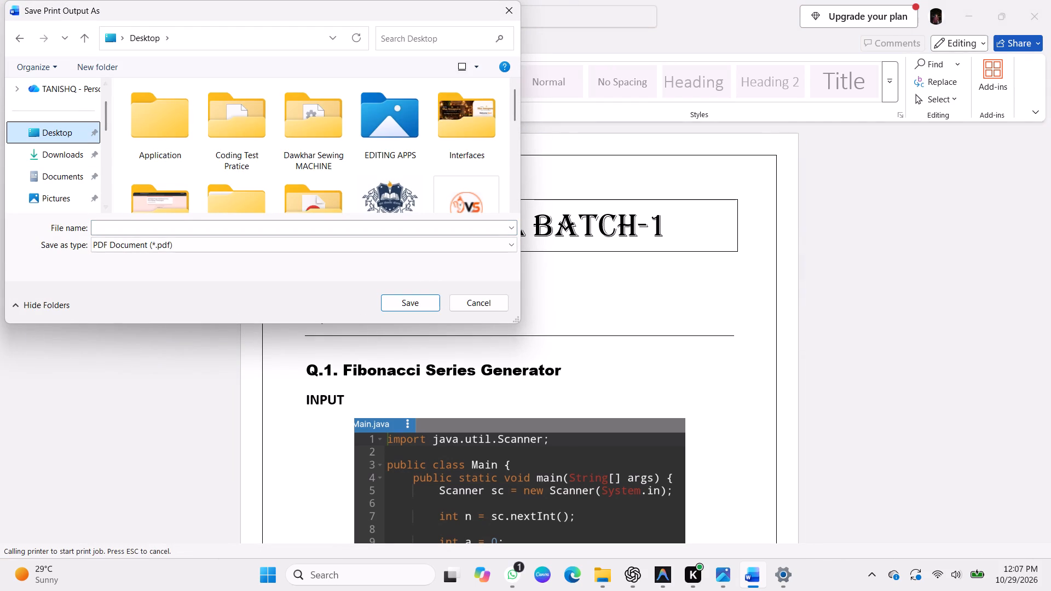
Name the PDF output file with the student's PRN as shown in the document, followed by "_J".
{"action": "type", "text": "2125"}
{"action": "left_click", "coordinate": [193, 223]}
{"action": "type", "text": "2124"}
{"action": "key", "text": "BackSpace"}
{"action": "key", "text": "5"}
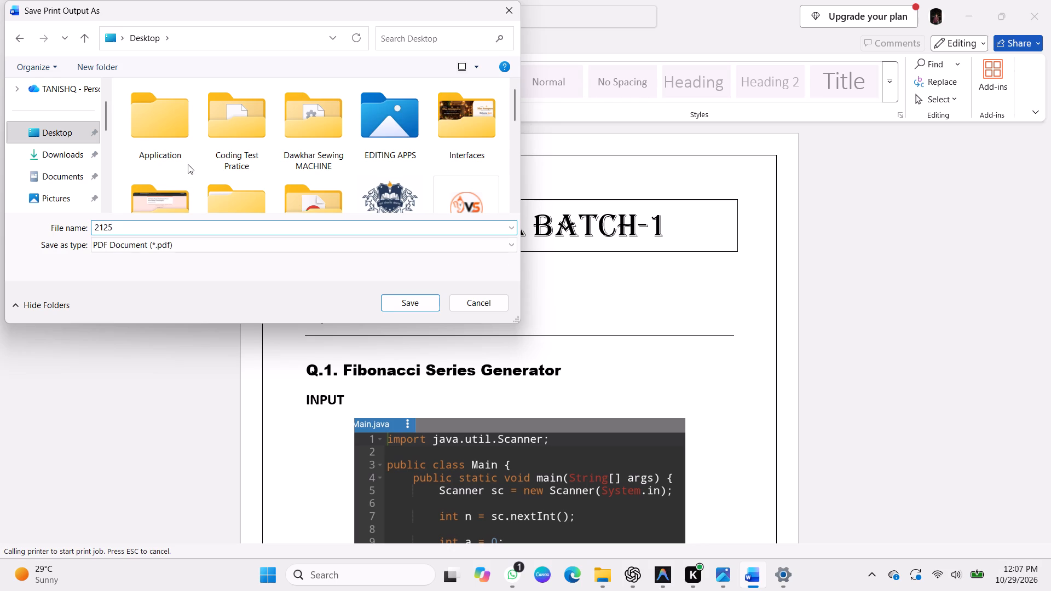
{"action": "left_click_drag", "start_coordinate": [230, 9], "coordinate": [604, 69]}
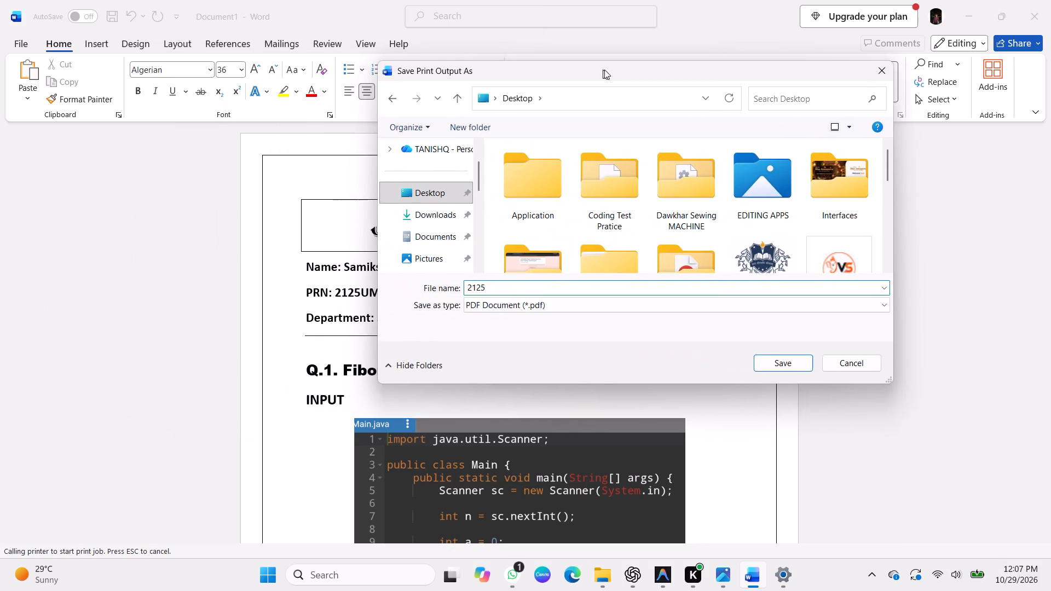
{"action": "left_click_drag", "start_coordinate": [604, 69], "coordinate": [656, 72]}
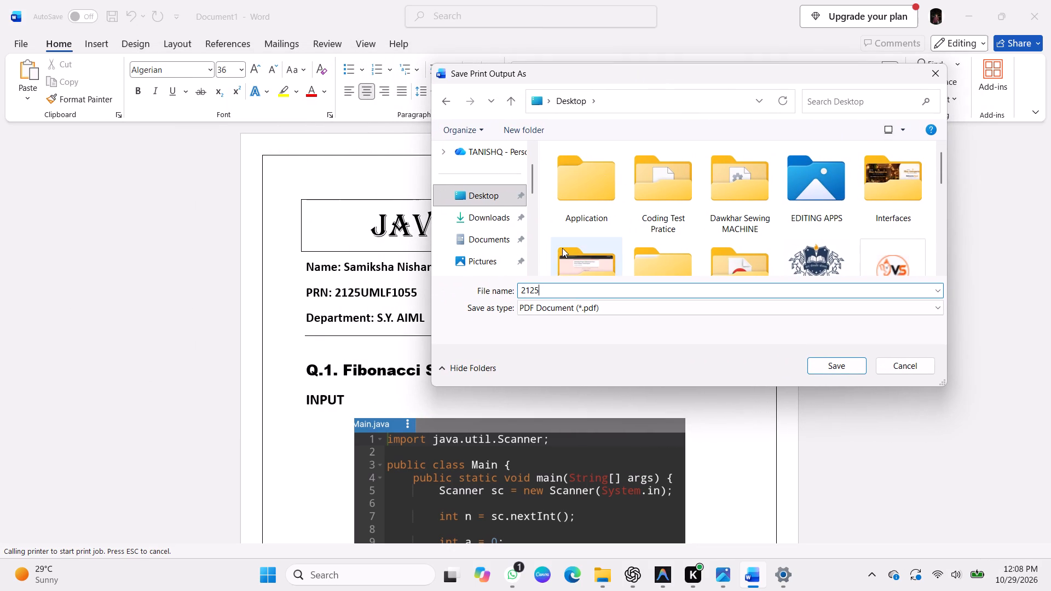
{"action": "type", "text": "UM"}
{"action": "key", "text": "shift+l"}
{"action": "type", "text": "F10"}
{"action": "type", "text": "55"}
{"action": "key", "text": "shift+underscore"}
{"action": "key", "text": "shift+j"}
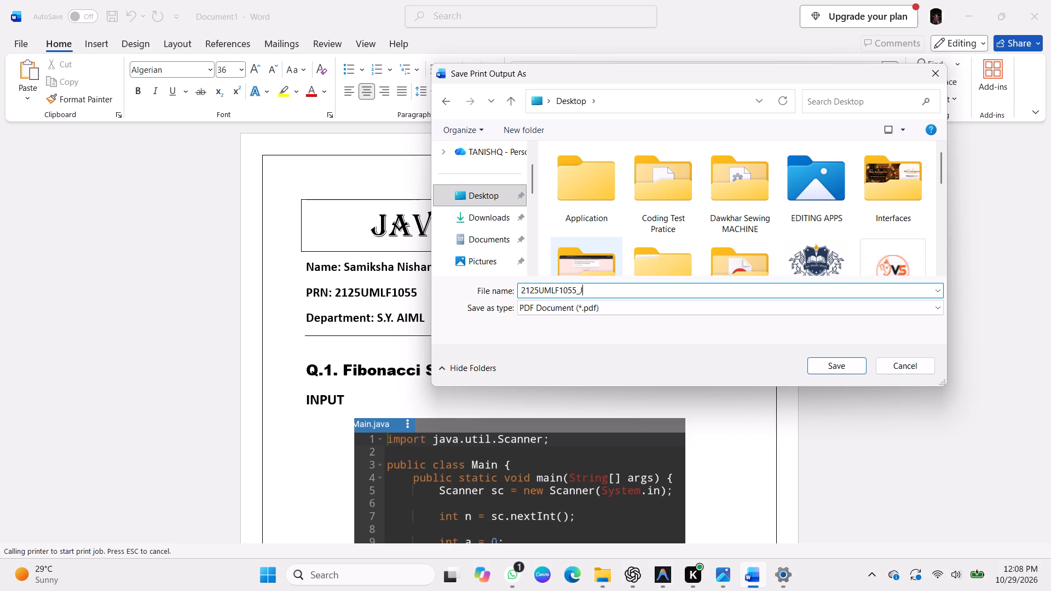
Extend the PDF output file name so the part after the student's PRN reads "_Java_PBL_Batch".
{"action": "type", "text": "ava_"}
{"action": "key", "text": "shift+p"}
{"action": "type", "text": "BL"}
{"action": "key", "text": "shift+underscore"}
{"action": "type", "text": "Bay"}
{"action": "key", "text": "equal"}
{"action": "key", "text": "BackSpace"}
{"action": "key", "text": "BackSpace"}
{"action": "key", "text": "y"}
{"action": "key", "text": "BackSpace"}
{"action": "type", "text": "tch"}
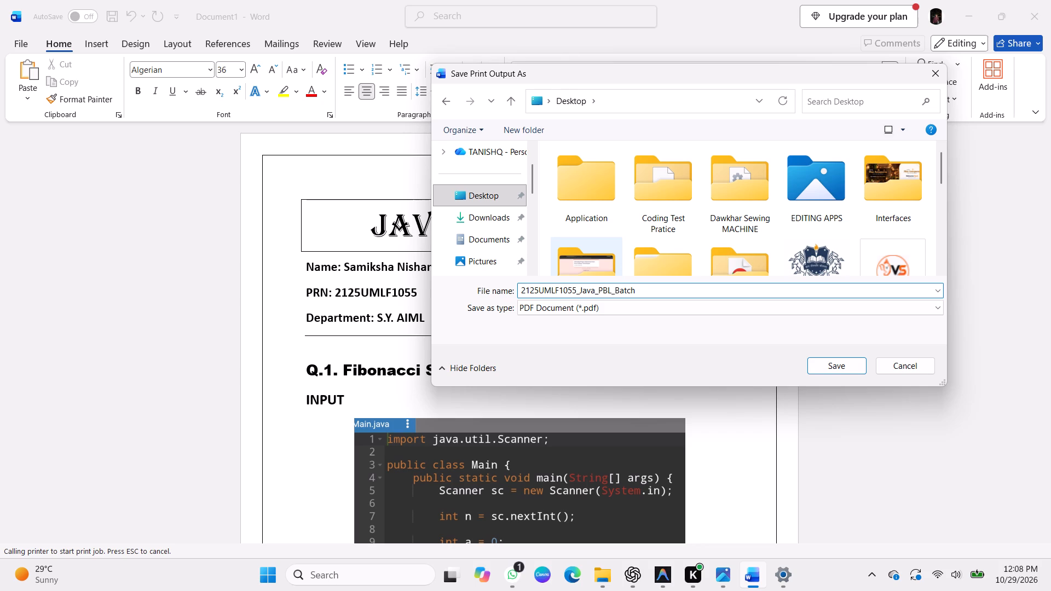